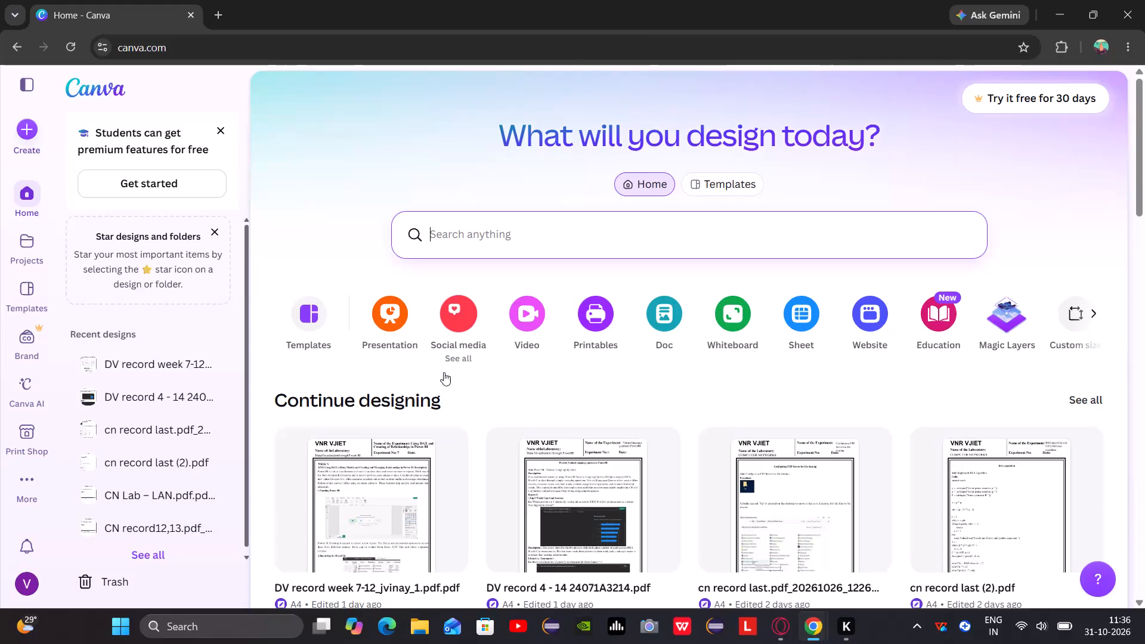
# Show more of the recent designs and open the presentation about the Adaptive Network-Aware Load Balancing System.
pyautogui.scroll(-3, 341, 395)
pyautogui.scroll(-6, 476, 411)
pyautogui.scroll(4, 744, 414)
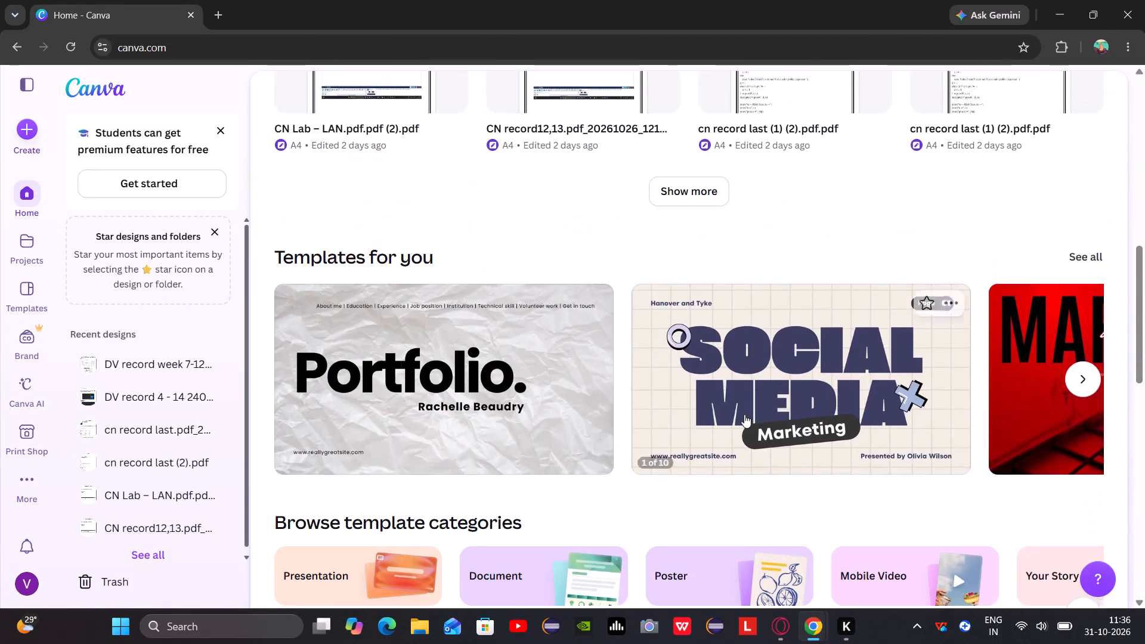
pyautogui.click(684, 488)
pyautogui.scroll(-2, 684, 488)
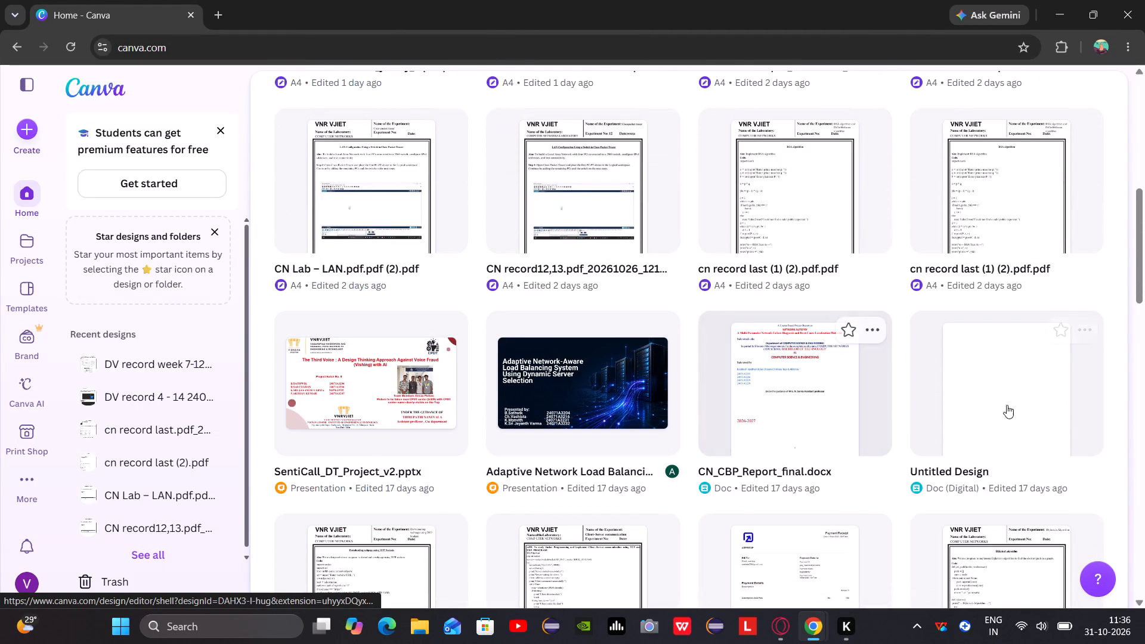
pyautogui.click(519, 364)
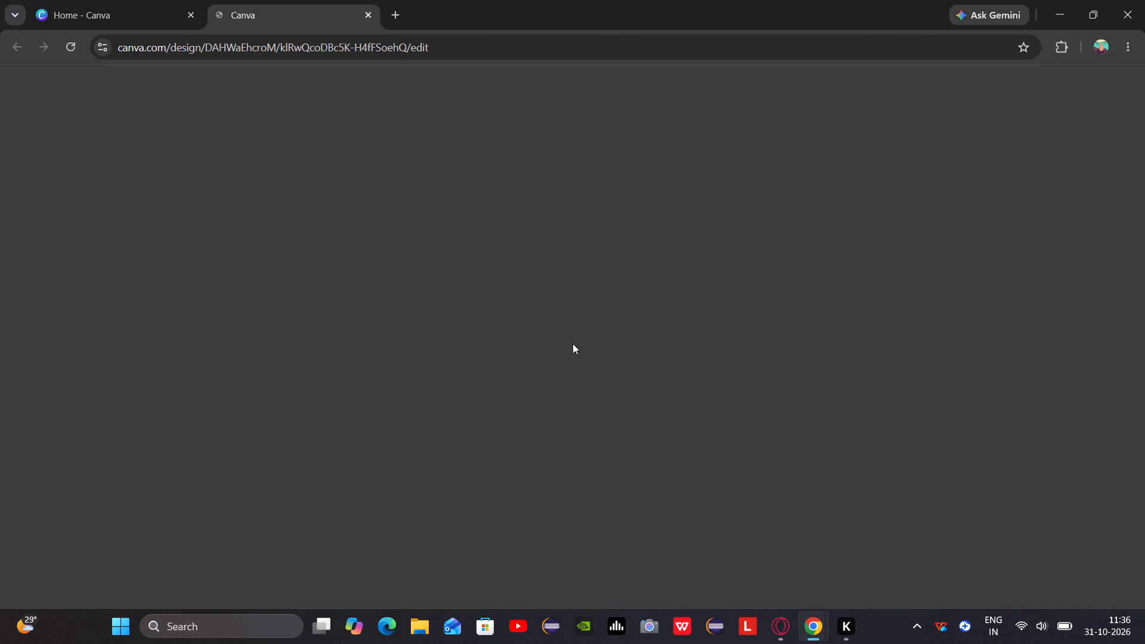
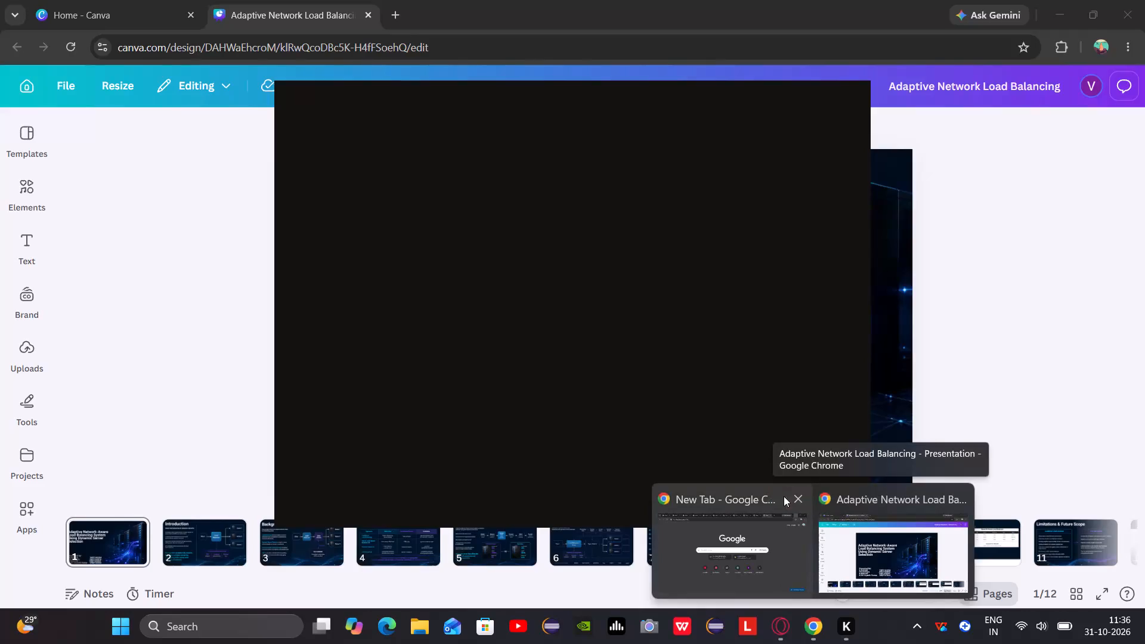
# Close the spare New Tab browser window and bring the Adaptive Network Load Balancing presentation window to the front.
pyautogui.click(797, 504)
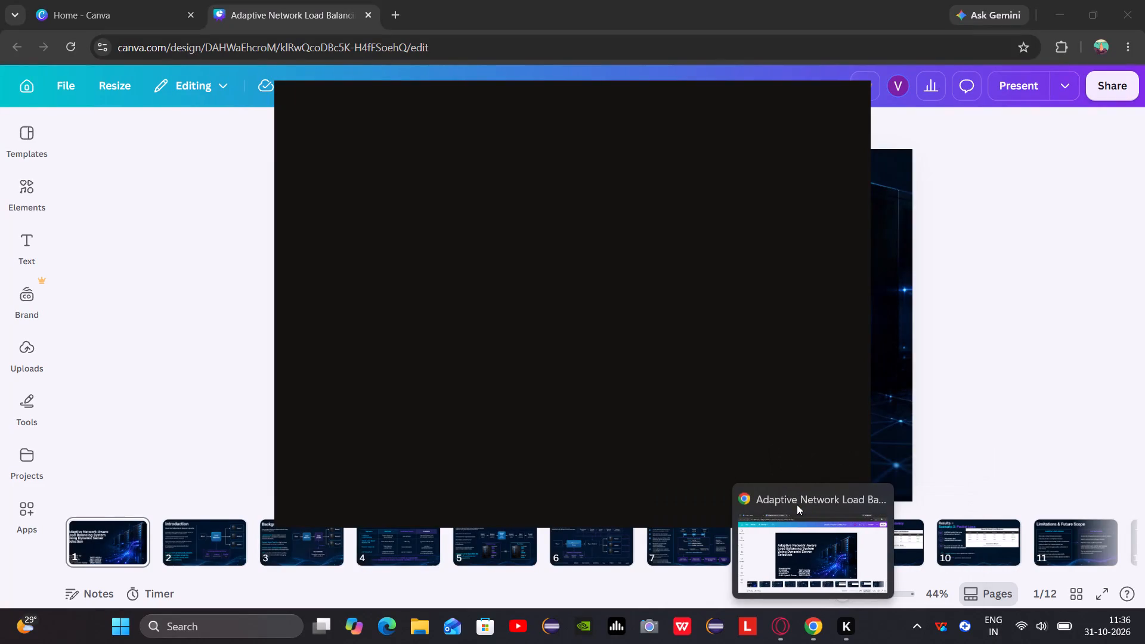
pyautogui.click(826, 556)
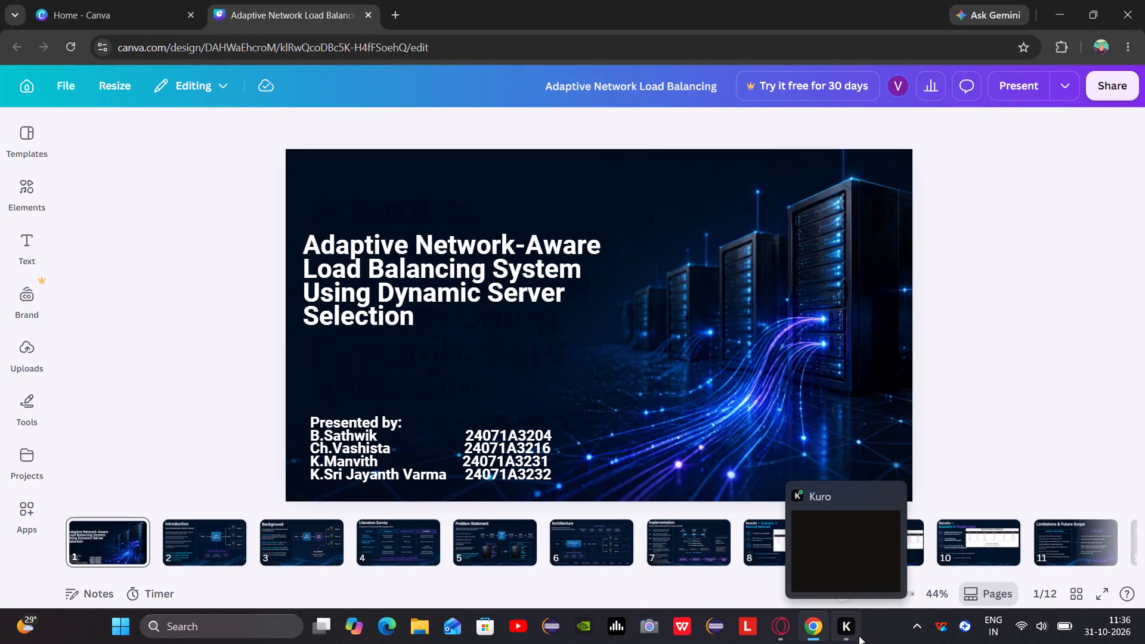
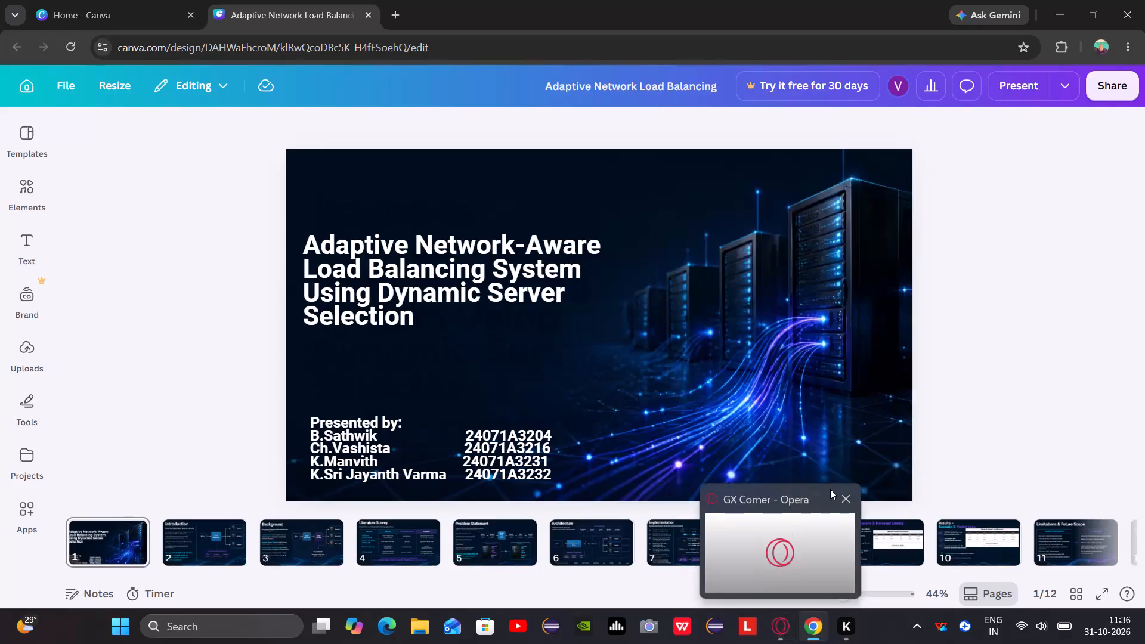
# Close the GX Corner window and quit Opera.
pyautogui.click(849, 502)
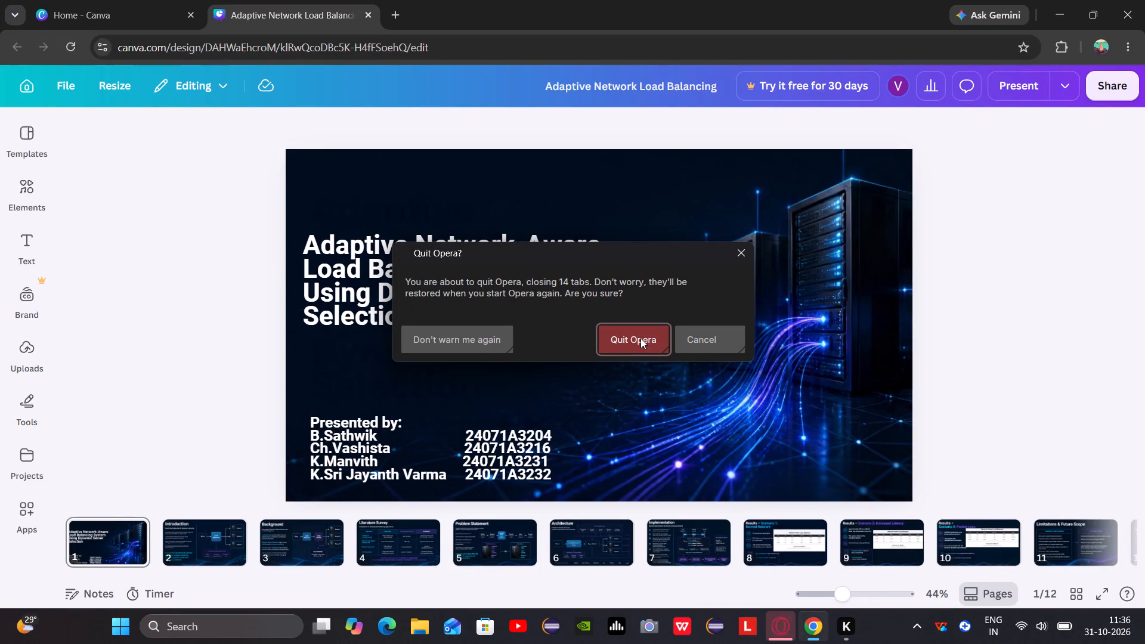
pyautogui.click(640, 338)
# Look through the presentation's middle slides, including Background, Implementation and Architecture.
pyautogui.click(301, 543)
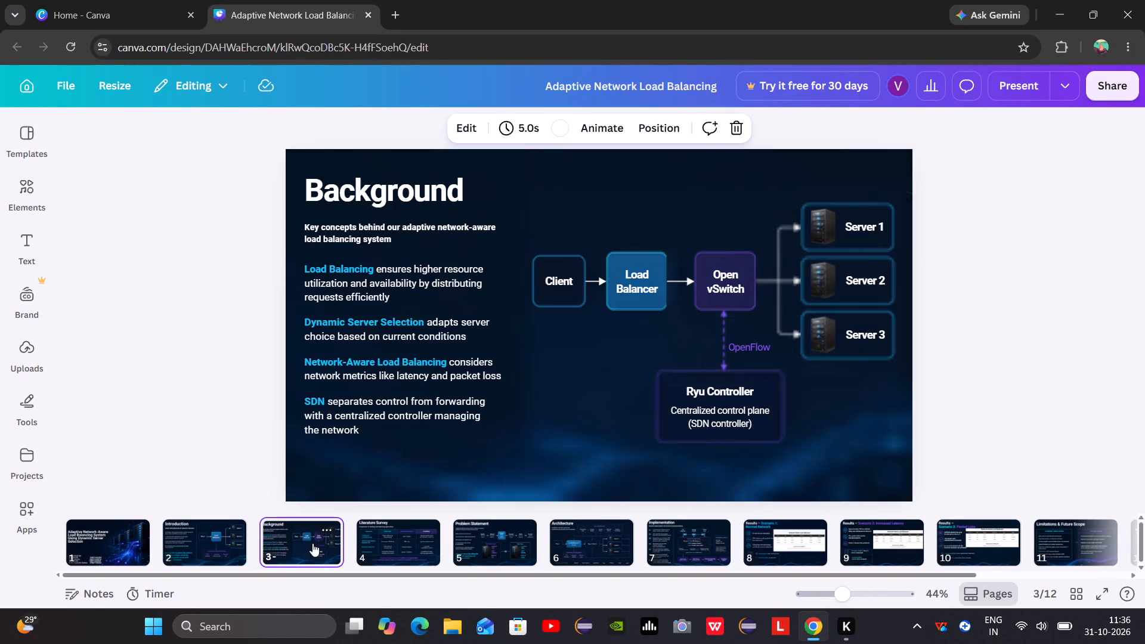
pyautogui.click(383, 565)
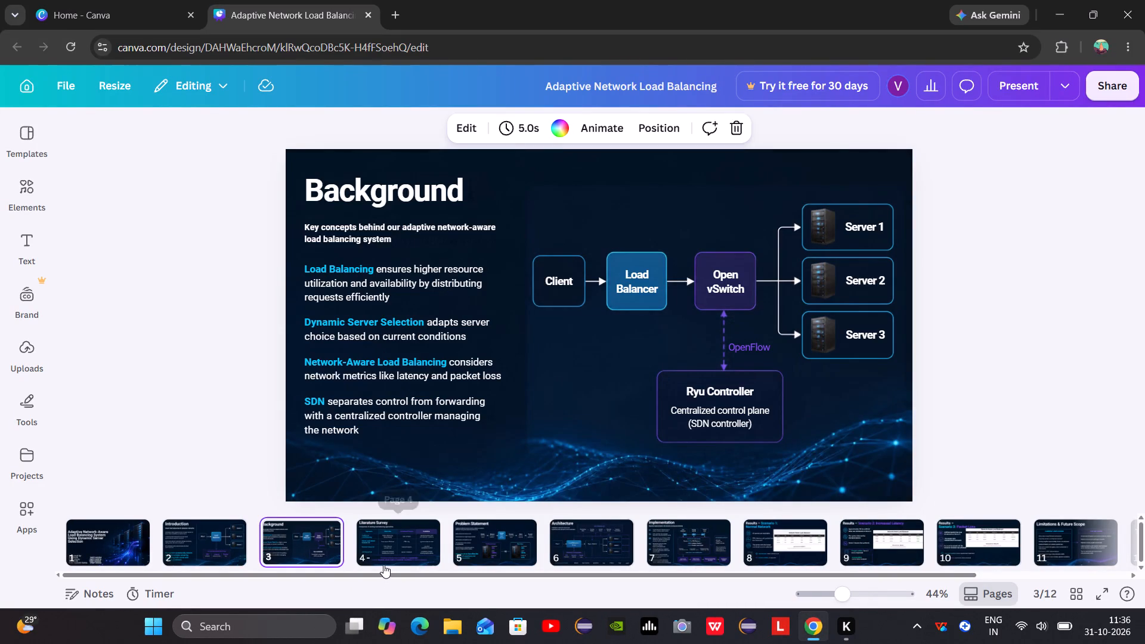
pyautogui.click(500, 543)
pyautogui.moveTo(567, 549); pyautogui.dragTo(574, 548)
pyautogui.click(699, 539)
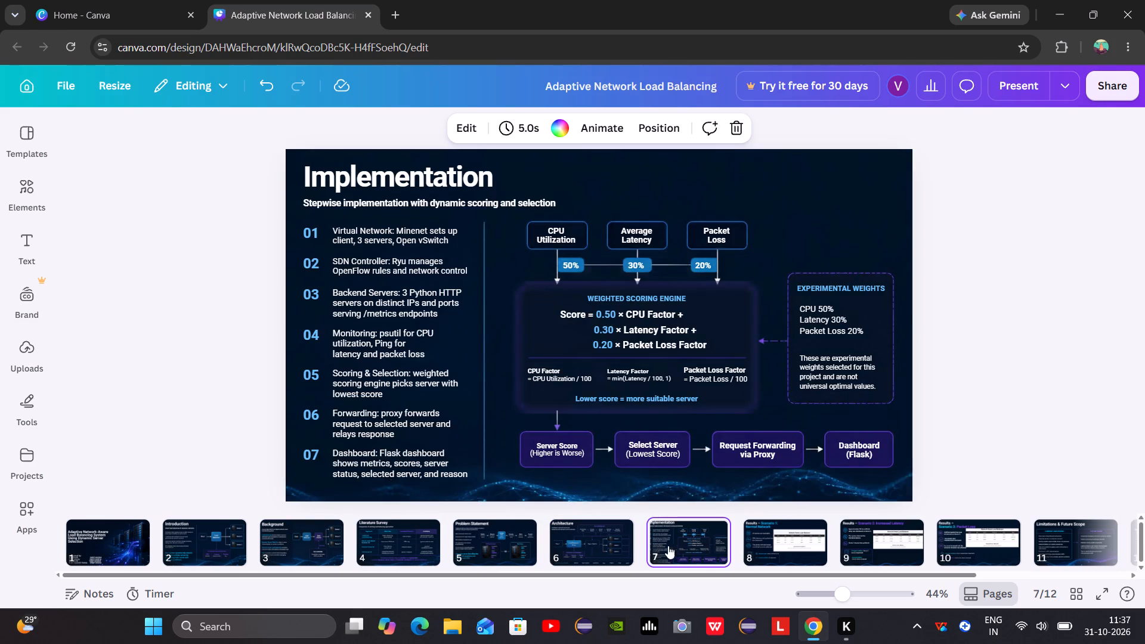
pyautogui.click(596, 529)
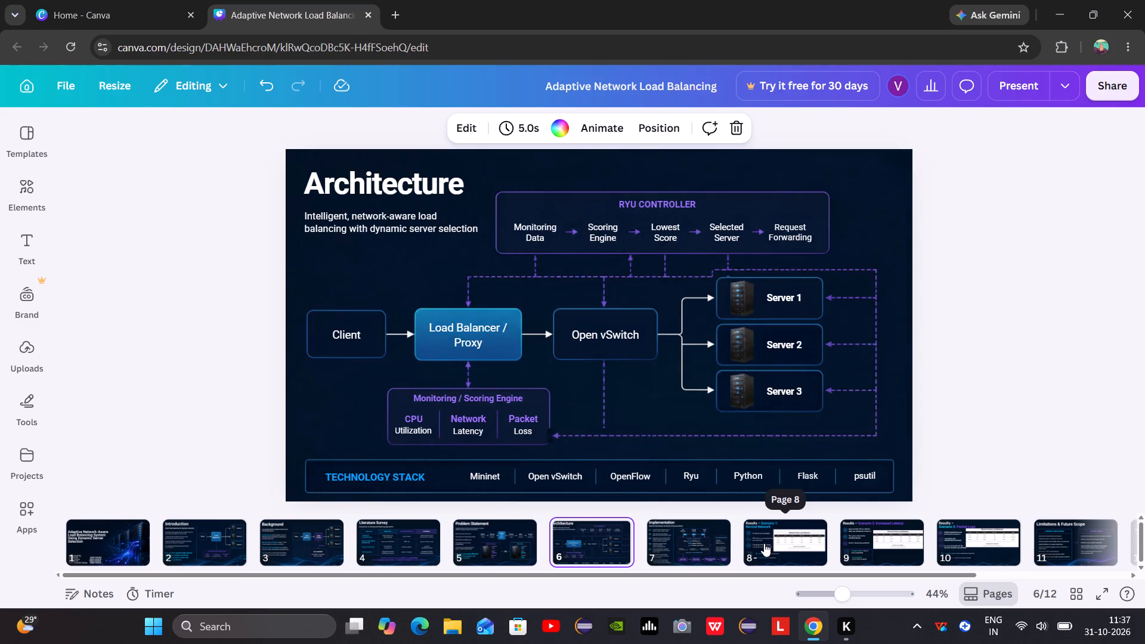
# Open the CN_CBP_Report_final.docx design from the Canva home page.
pyautogui.click(178, 0)
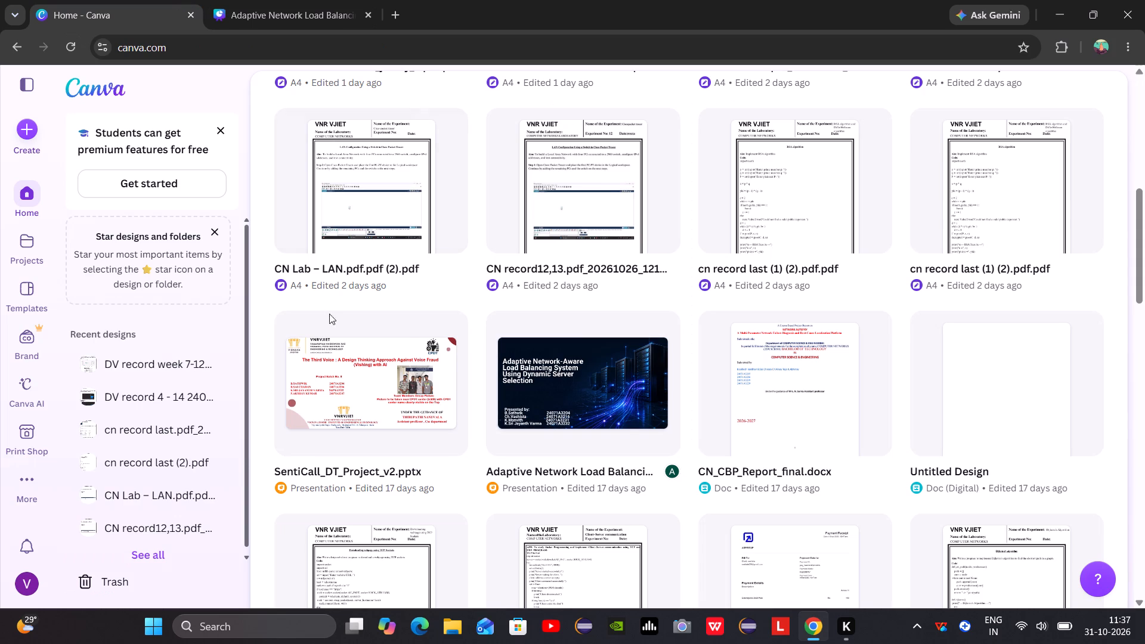
pyautogui.click(766, 353)
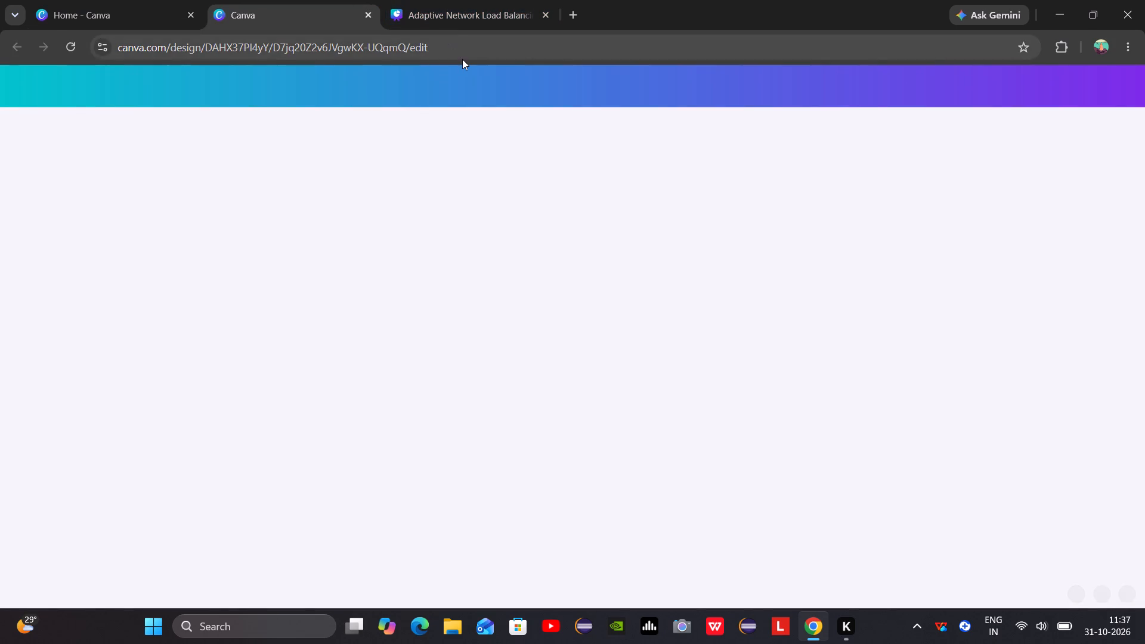
# Skim the Network Autopsy report's front matter, abstract and body, and return to its cover page.
pyautogui.scroll(-2, 419, 167)
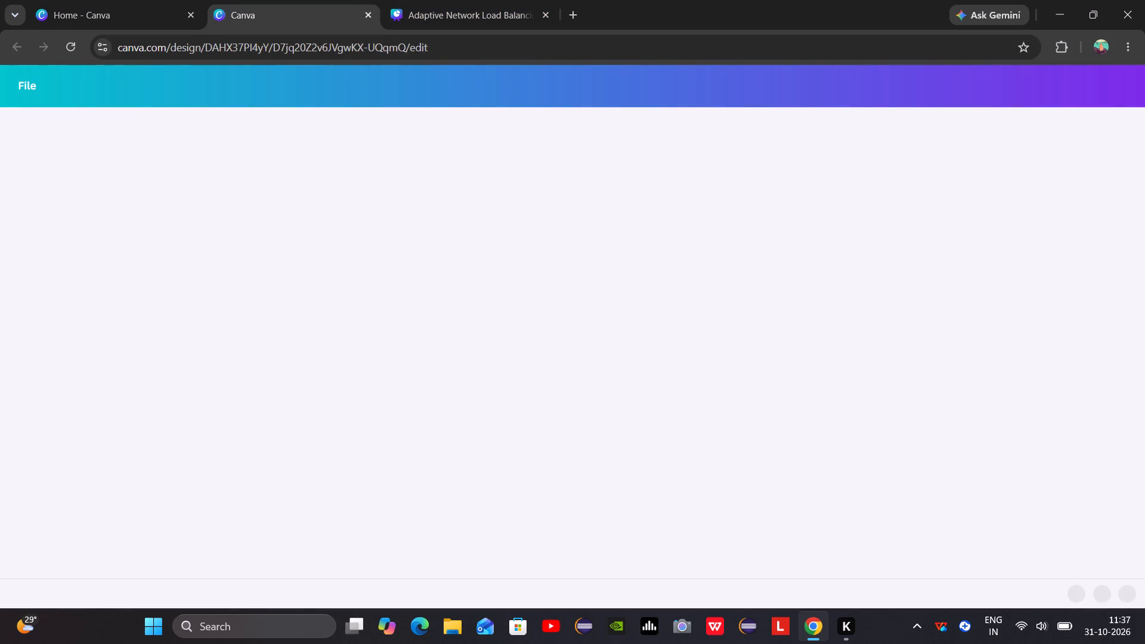
pyautogui.scroll(-4, 642, 341)
pyautogui.scroll(4, 564, 324)
pyautogui.scroll(4, 496, 319)
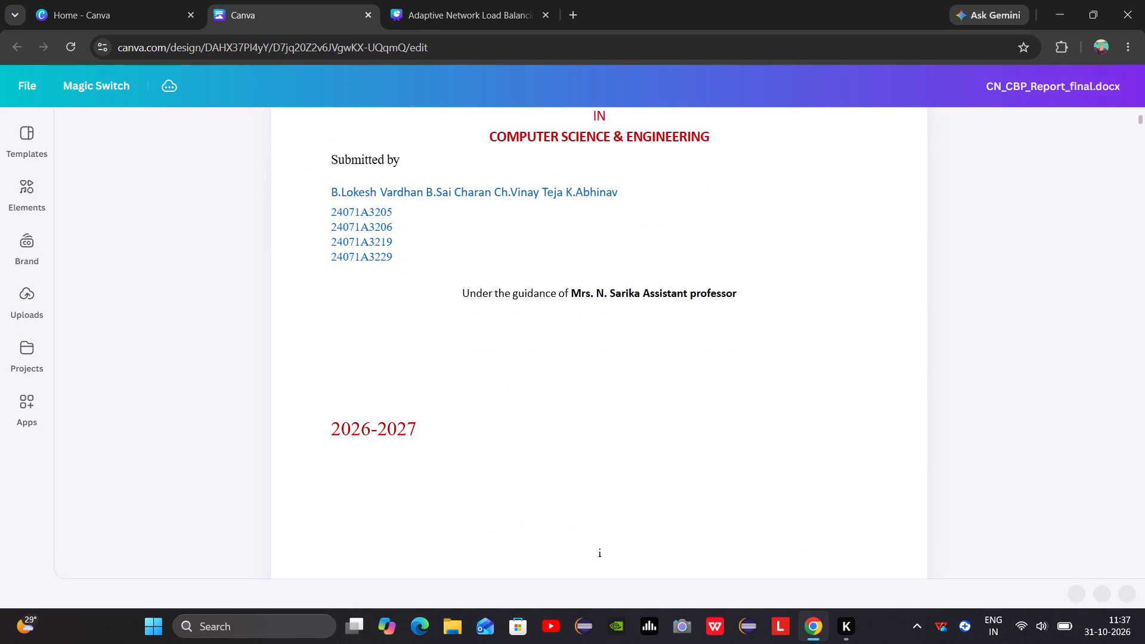
pyautogui.scroll(3, 489, 318)
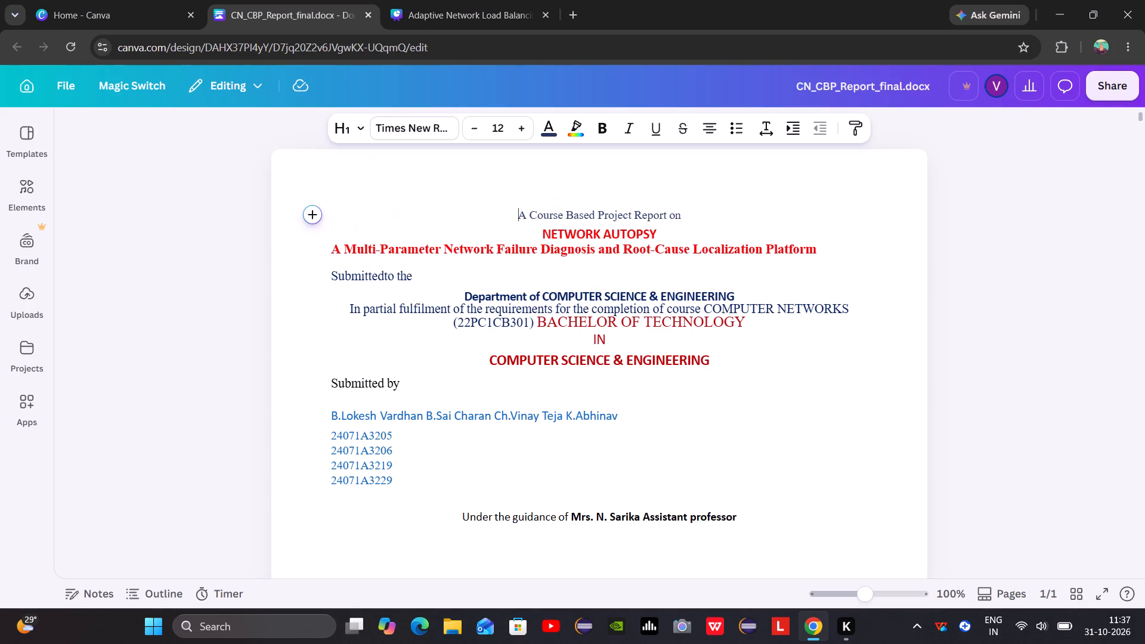
pyautogui.scroll(-12, 489, 318)
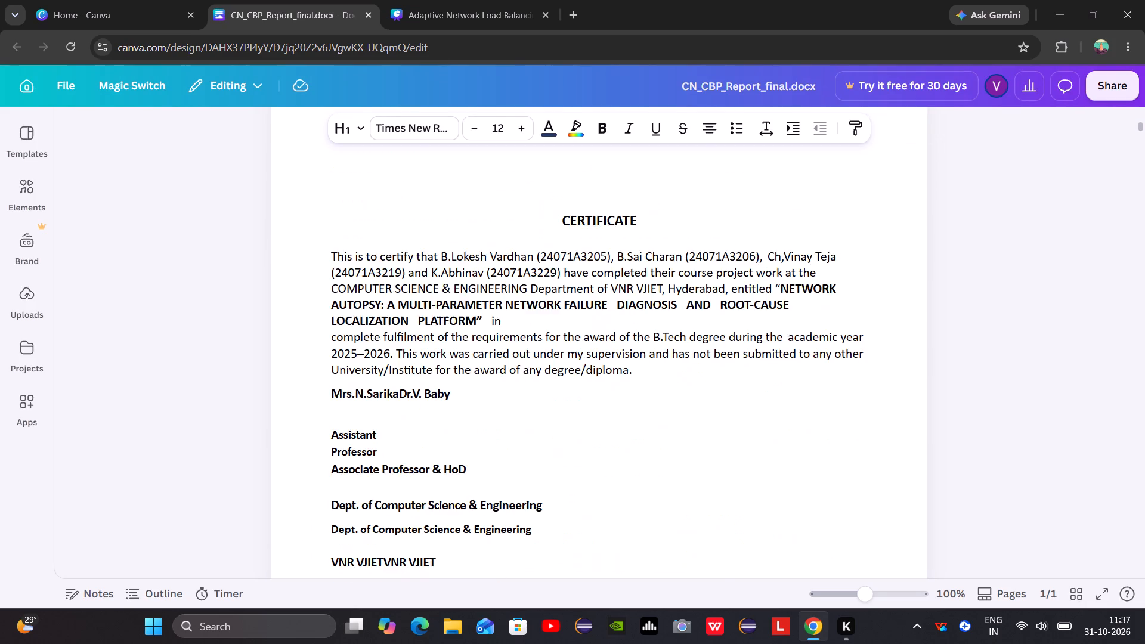
pyautogui.scroll(-18, 489, 318)
pyautogui.scroll(-15, 489, 318)
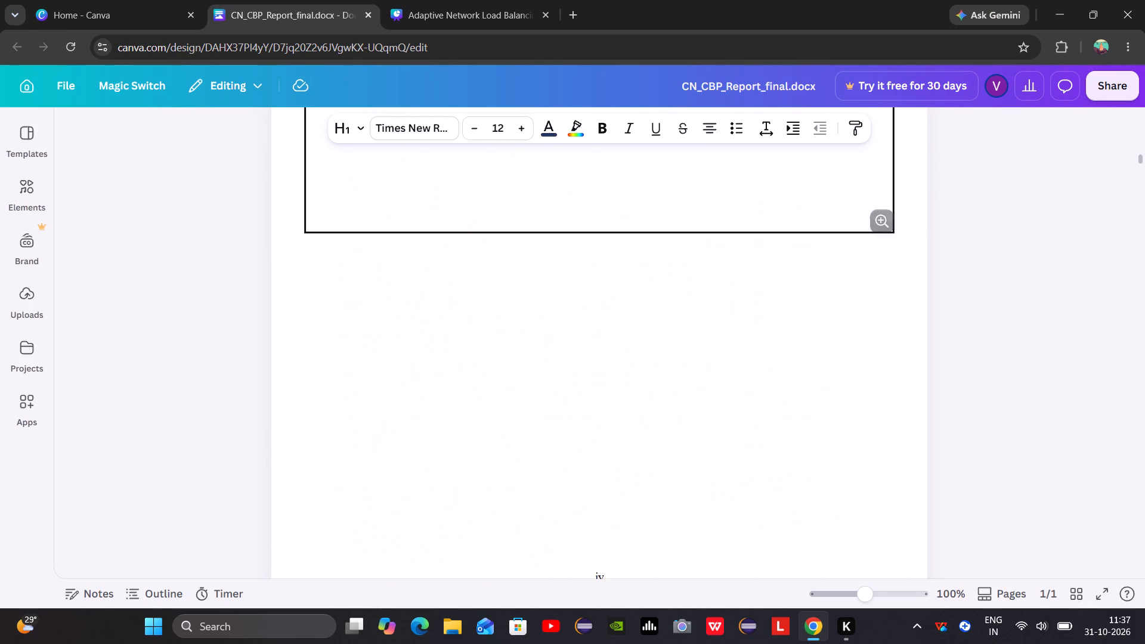
pyautogui.scroll(-20, 489, 318)
pyautogui.scroll(-20, 489, 318)
pyautogui.scroll(-4, 489, 318)
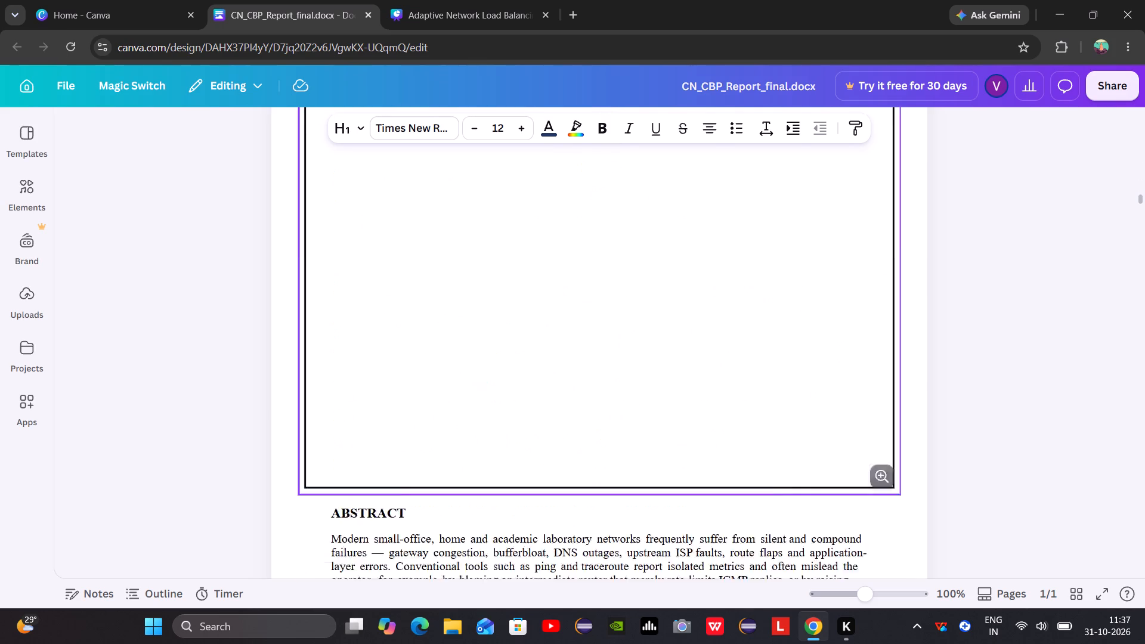
pyautogui.scroll(-5, 489, 318)
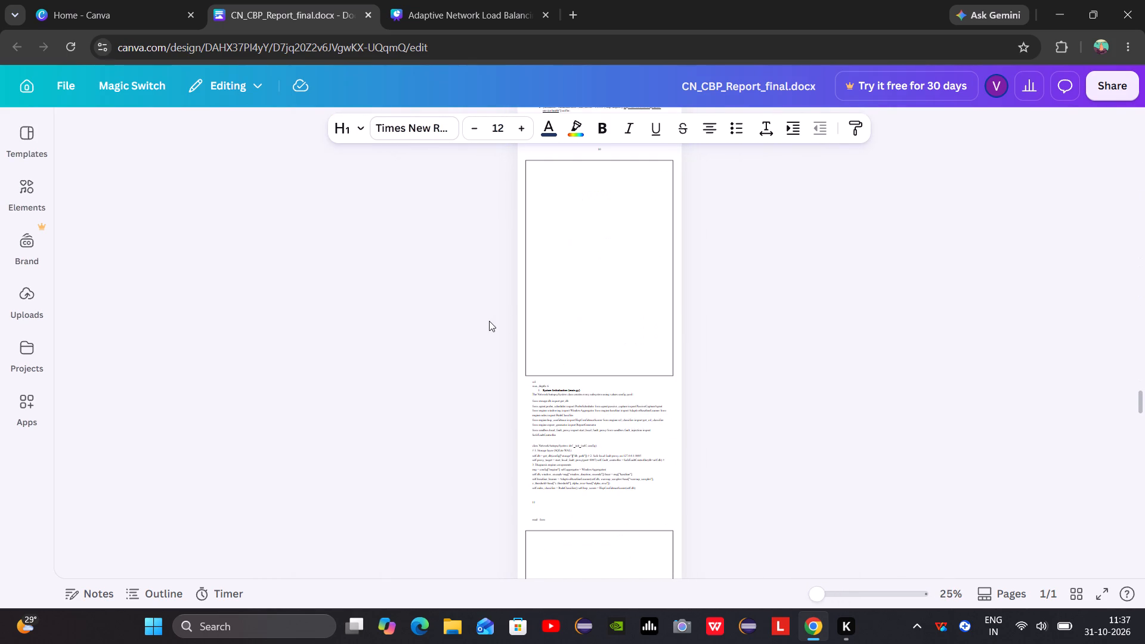
pyautogui.scroll(20, 940, 307)
pyautogui.scroll(19, 940, 307)
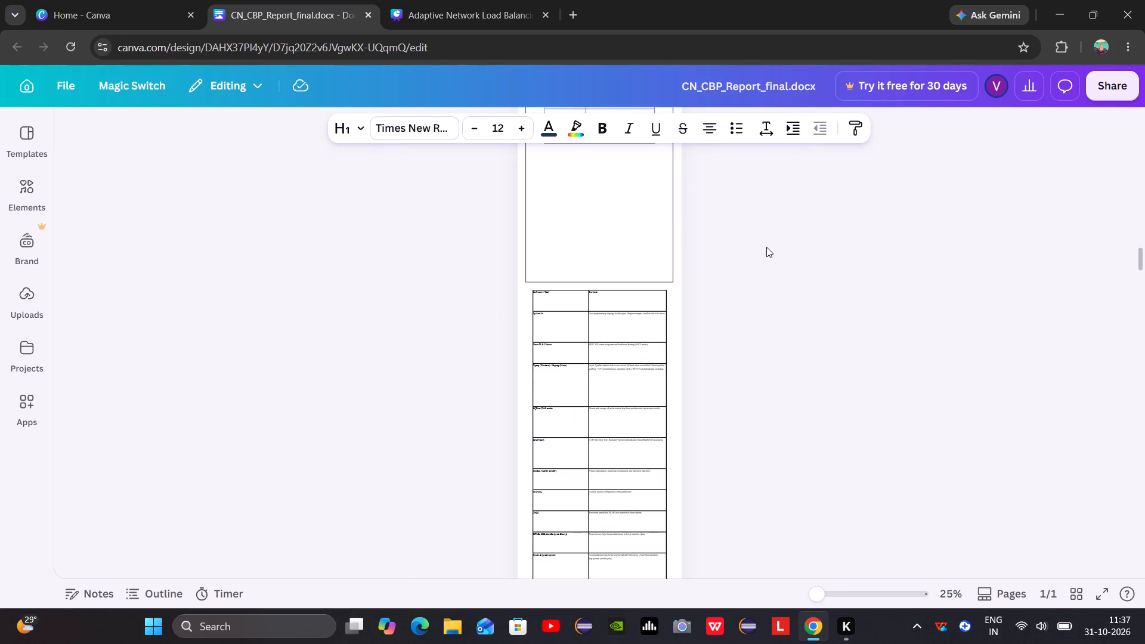
pyautogui.scroll(20, 766, 247)
pyautogui.scroll(11, 766, 247)
pyautogui.scroll(-1, 810, 315)
pyautogui.scroll(18, 810, 315)
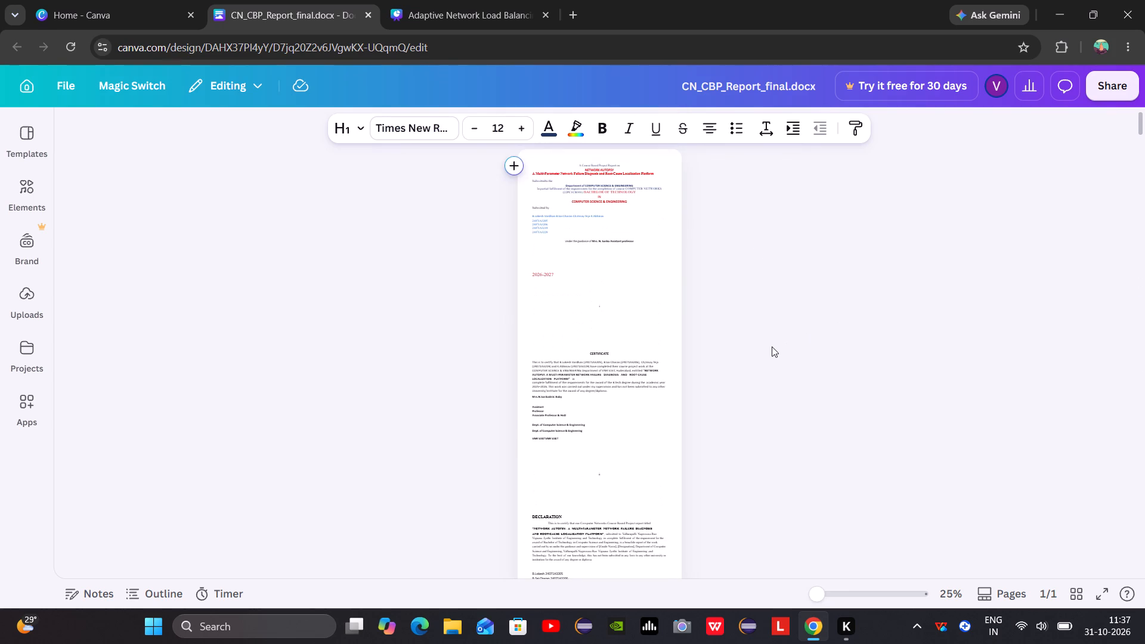
pyautogui.scroll(4, 480, 269)
# Skim the report through to its Conclusion and Future Scope section, and go back to the beginning.
pyautogui.hotkey('ctrl', 'z')
pyautogui.hotkey('ctrl', 'z')
pyautogui.hotkey('ctrl', 'z')
pyautogui.hscroll(-1, 693, 205)
pyautogui.scroll(11, 632, 189)
pyautogui.scroll(-6, 642, 274)
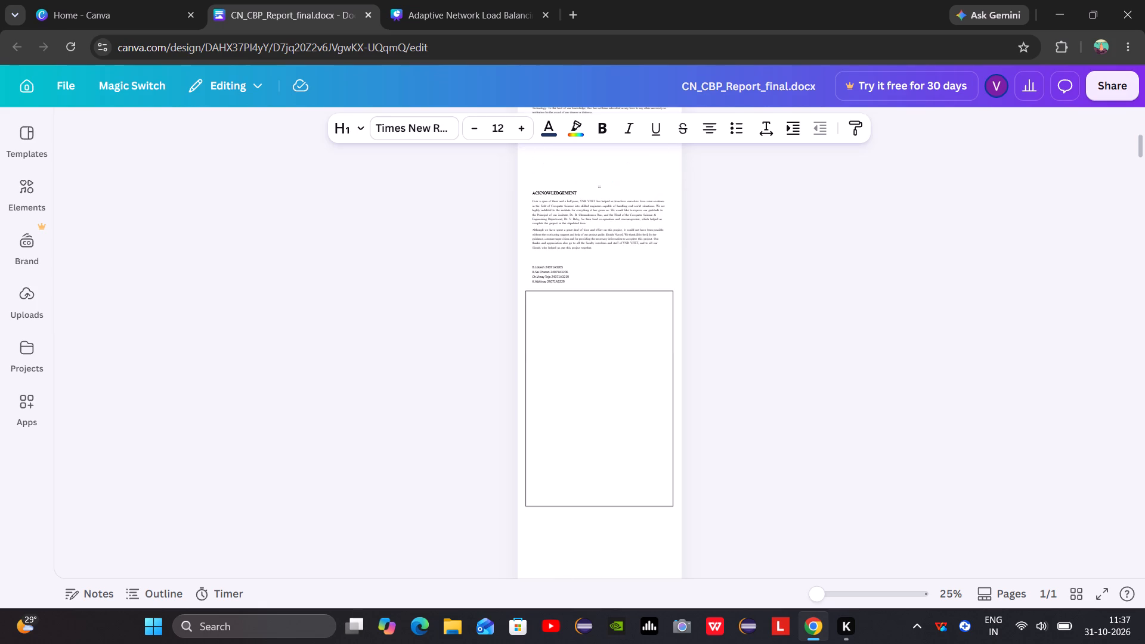
pyautogui.scroll(6, 671, 330)
pyautogui.scroll(-9, 689, 332)
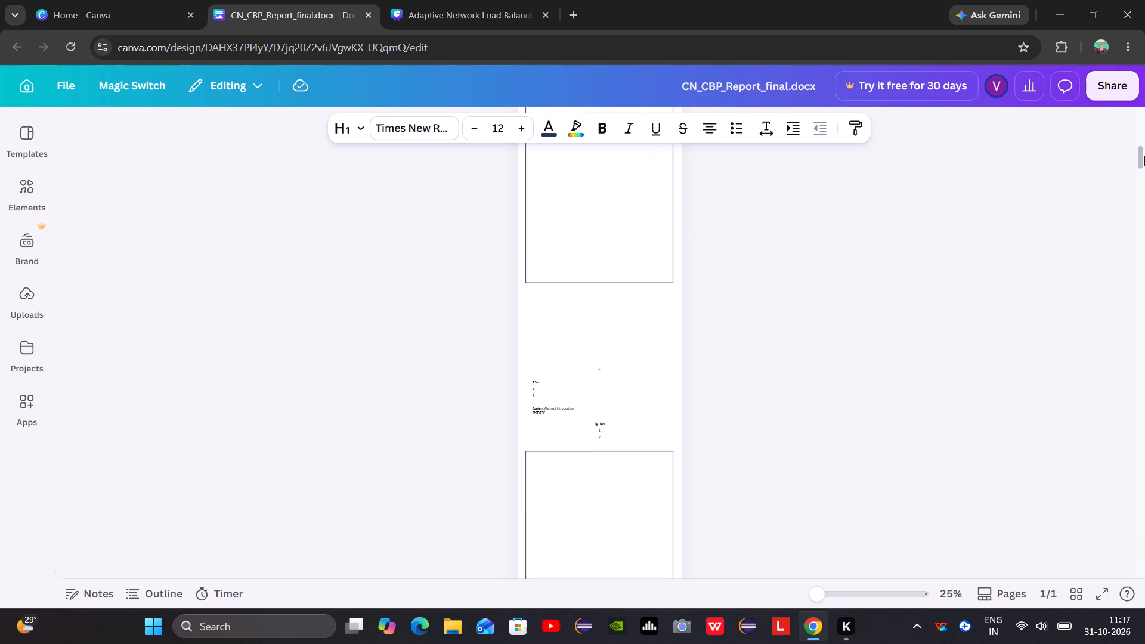
pyautogui.moveTo(1144, 153); pyautogui.dragTo(1144, 643)
pyautogui.scroll(7, 620, 427)
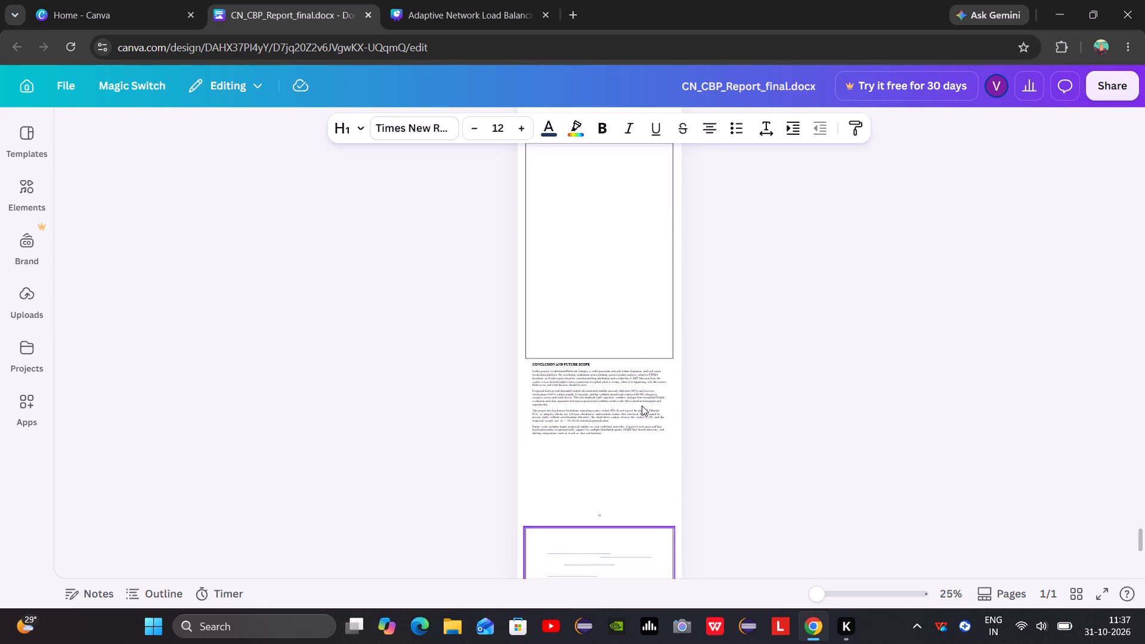
pyautogui.scroll(20, 642, 405)
pyautogui.scroll(20, 642, 405)
pyautogui.scroll(1, 642, 405)
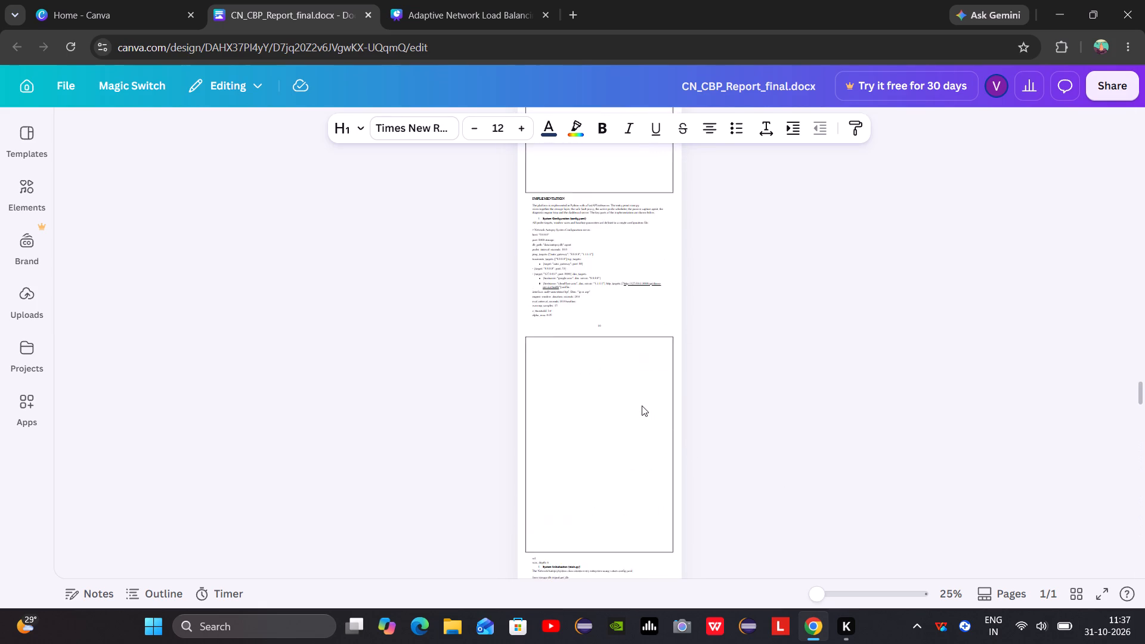
pyautogui.scroll(2, 642, 405)
pyautogui.moveTo(1144, 369); pyautogui.dragTo(1135, 0)
pyautogui.hscroll(-1, 546, 320)
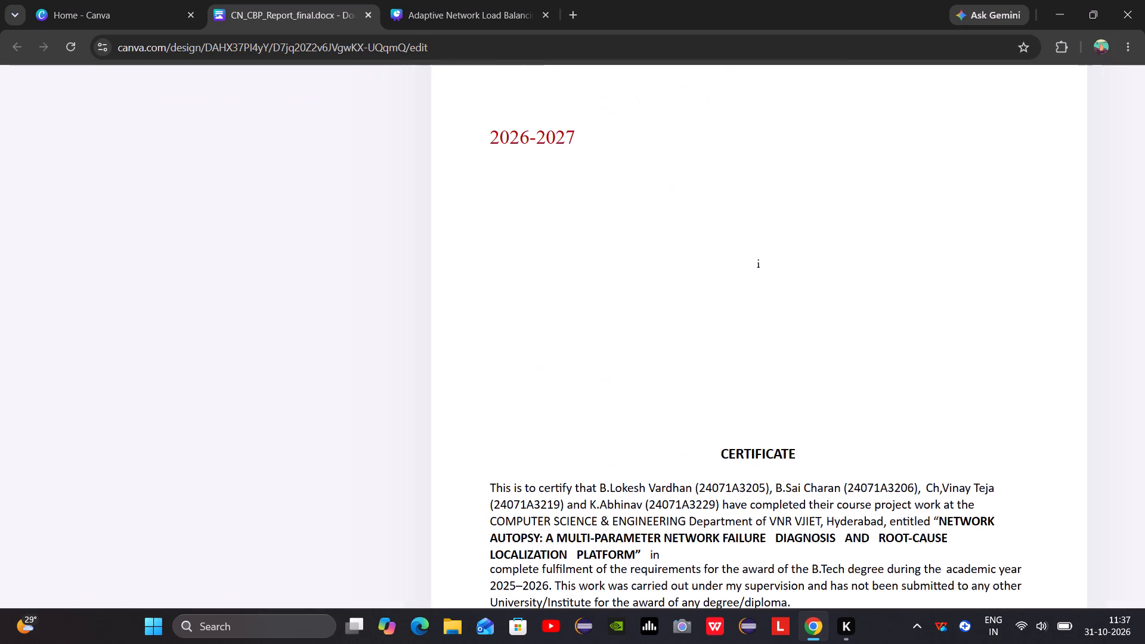
pyautogui.scroll(3, 546, 320)
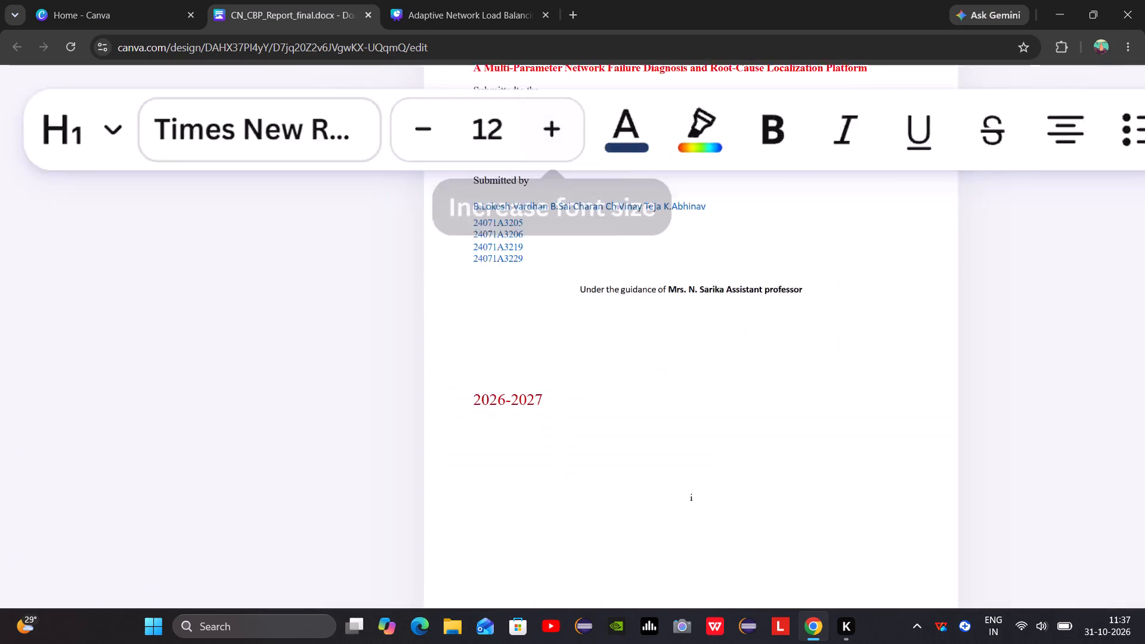
pyautogui.scroll(3, 546, 320)
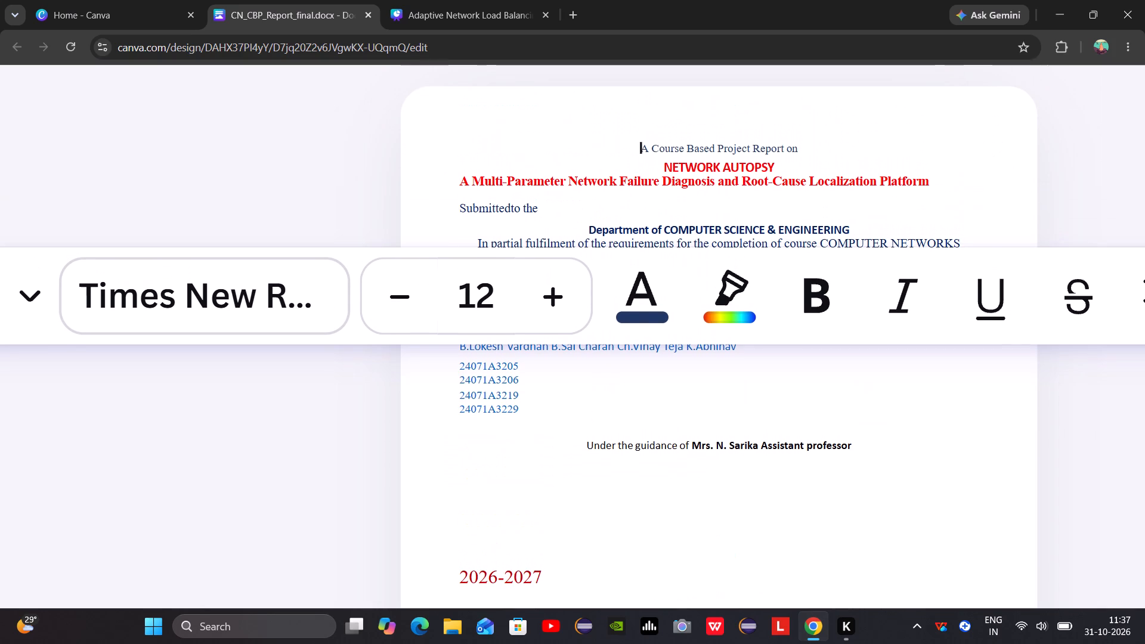
pyautogui.scroll(1, 546, 320)
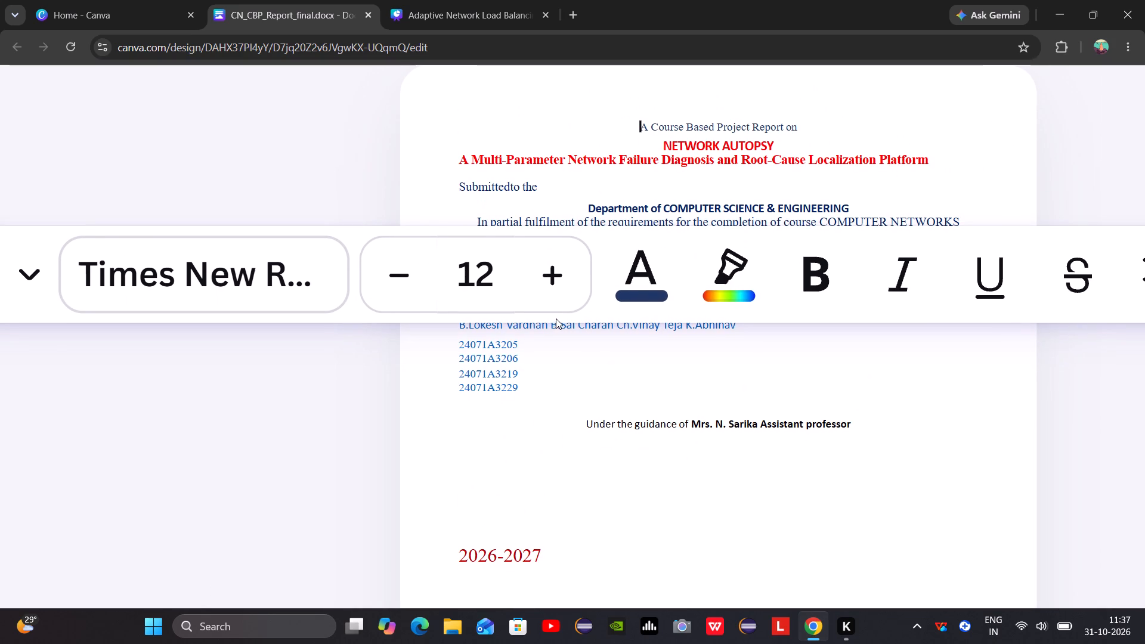
pyautogui.click(1080, 389)
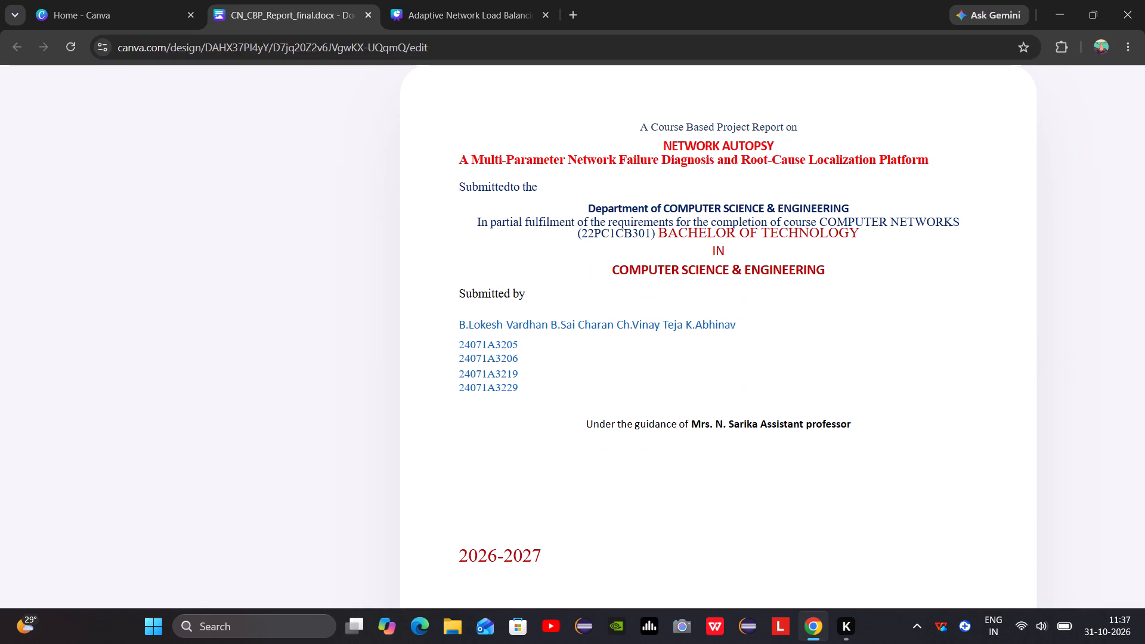
pyautogui.moveTo(751, 326); pyautogui.dragTo(429, 362)
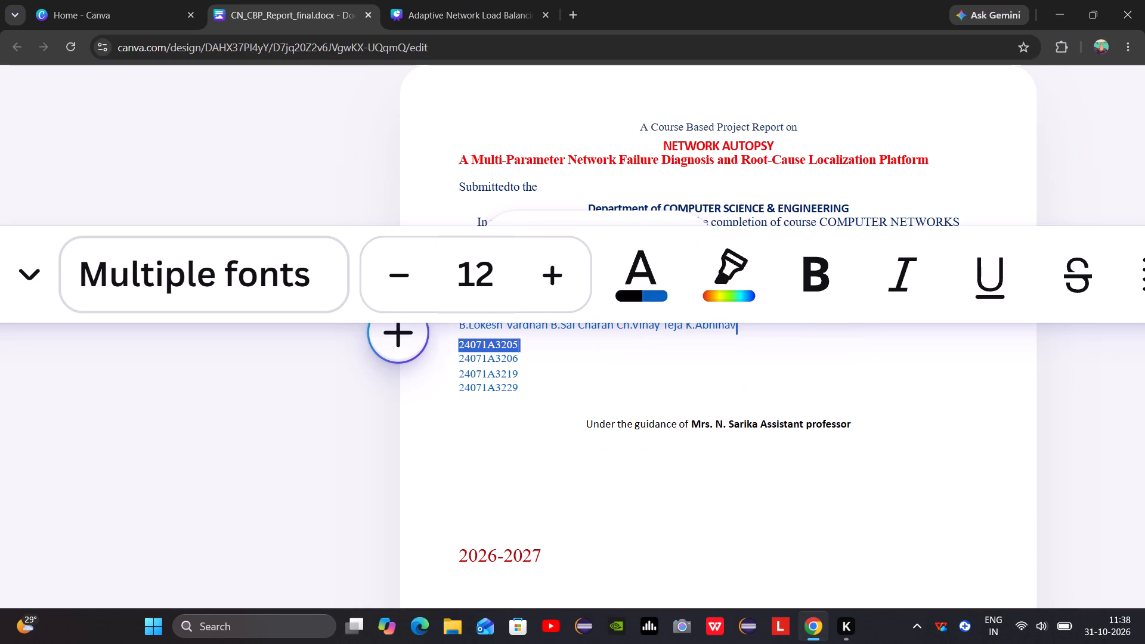
pyautogui.click(589, 362)
pyautogui.scroll(-14, 738, 425)
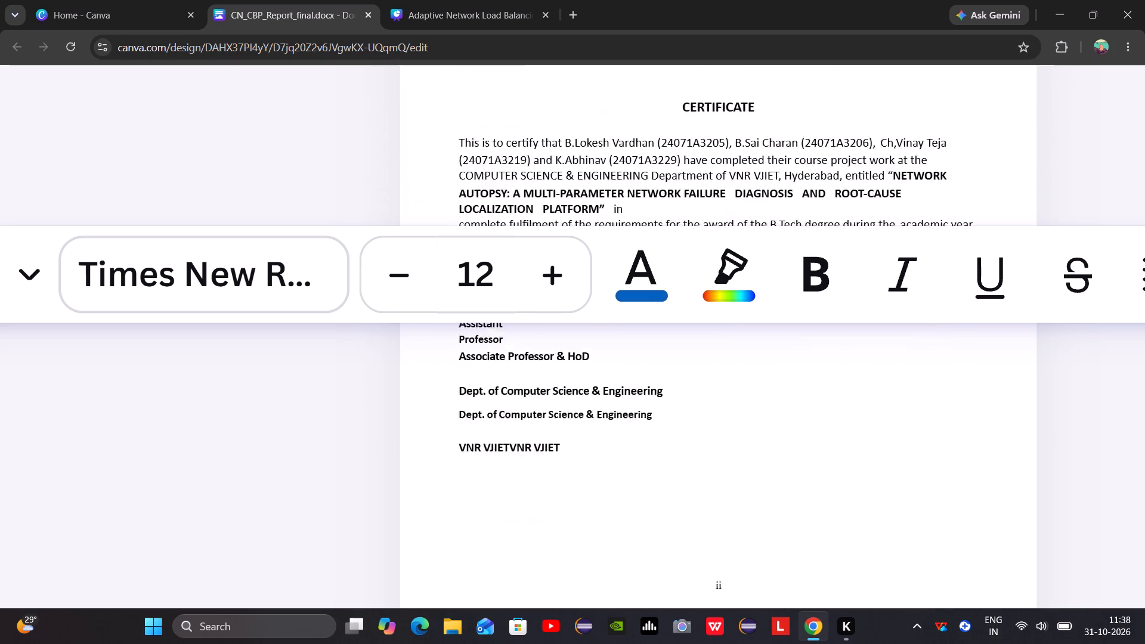
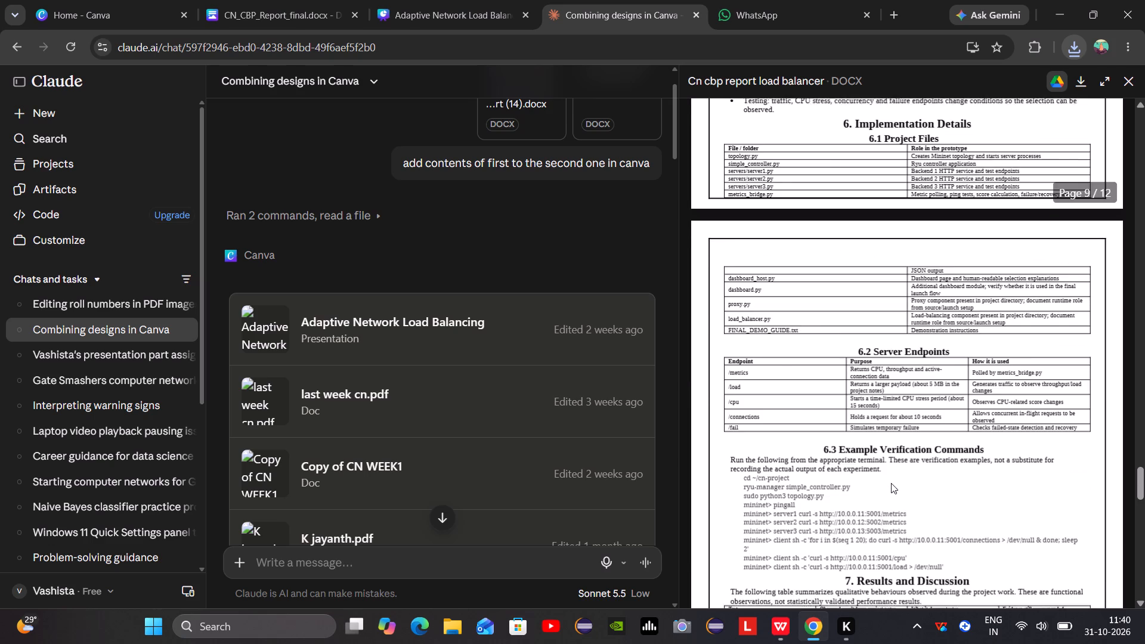
pyautogui.scroll(-17, 891, 483)
pyautogui.scroll(-11, 890, 484)
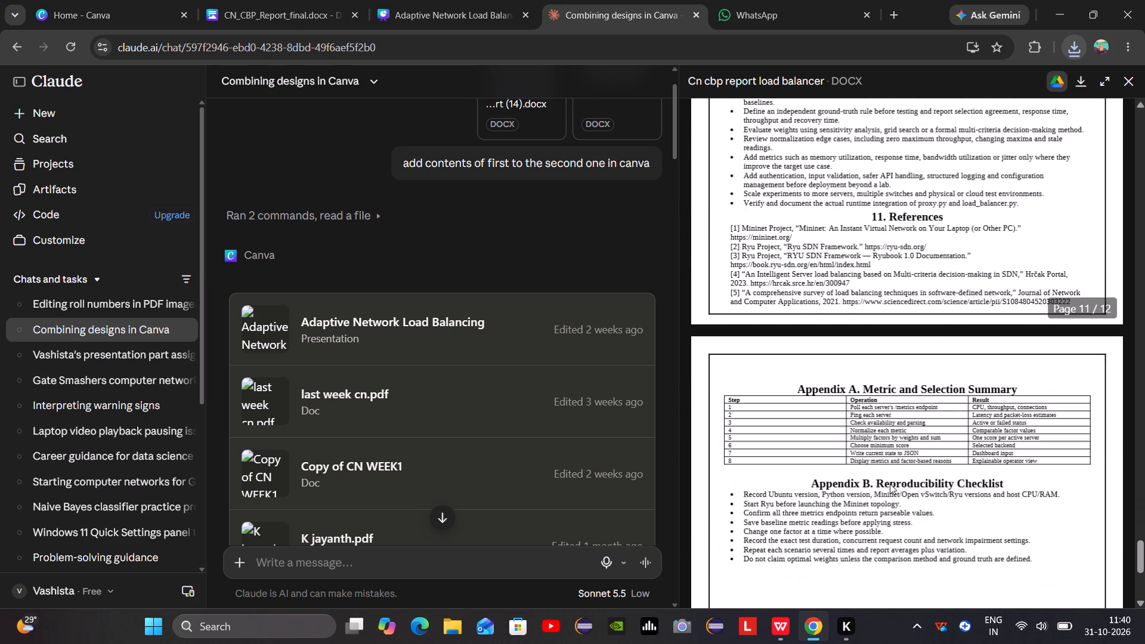
# Re-examine the report's closing sections, including the suggested results table, the load-balancing comparison, the appendices and Results and Discussion.
pyautogui.scroll(8, 890, 484)
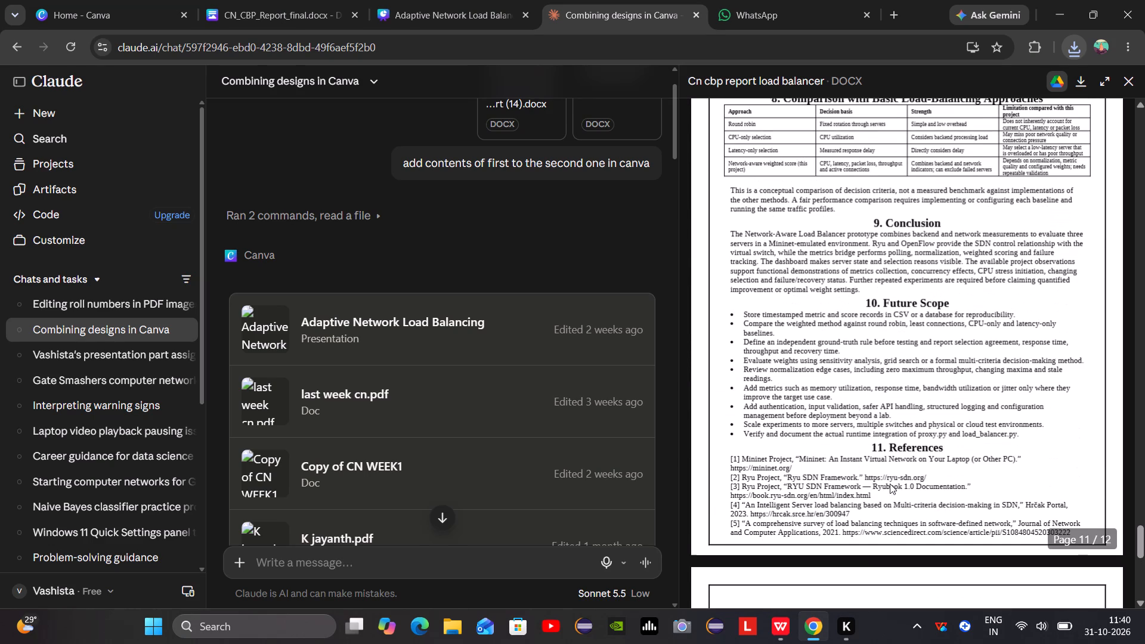
pyautogui.scroll(3, 890, 484)
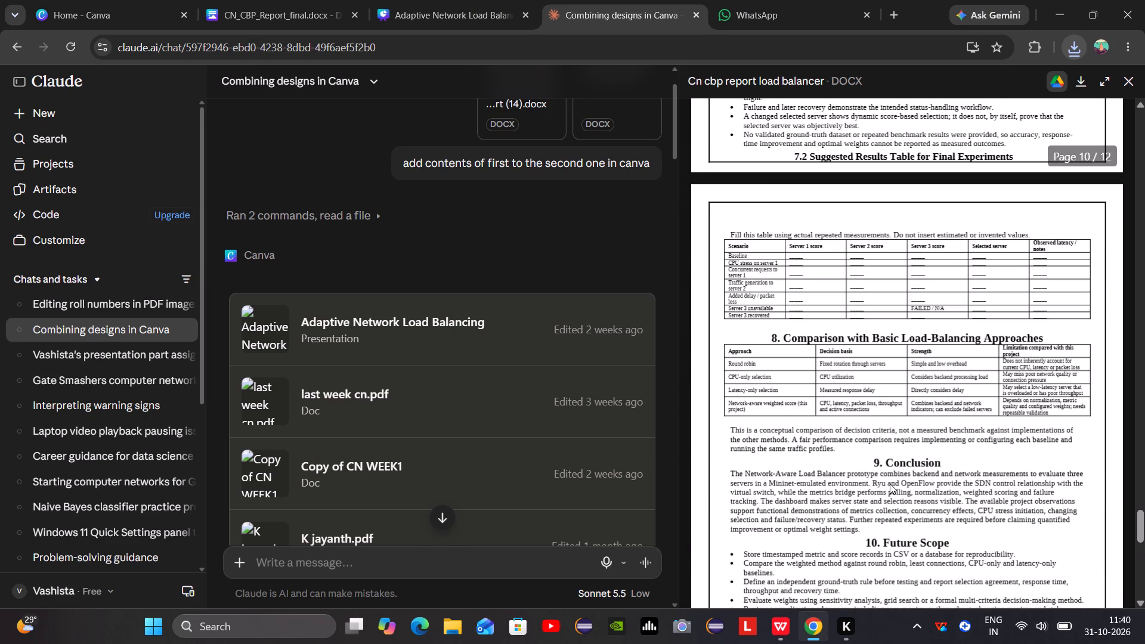
pyautogui.scroll(1, 890, 484)
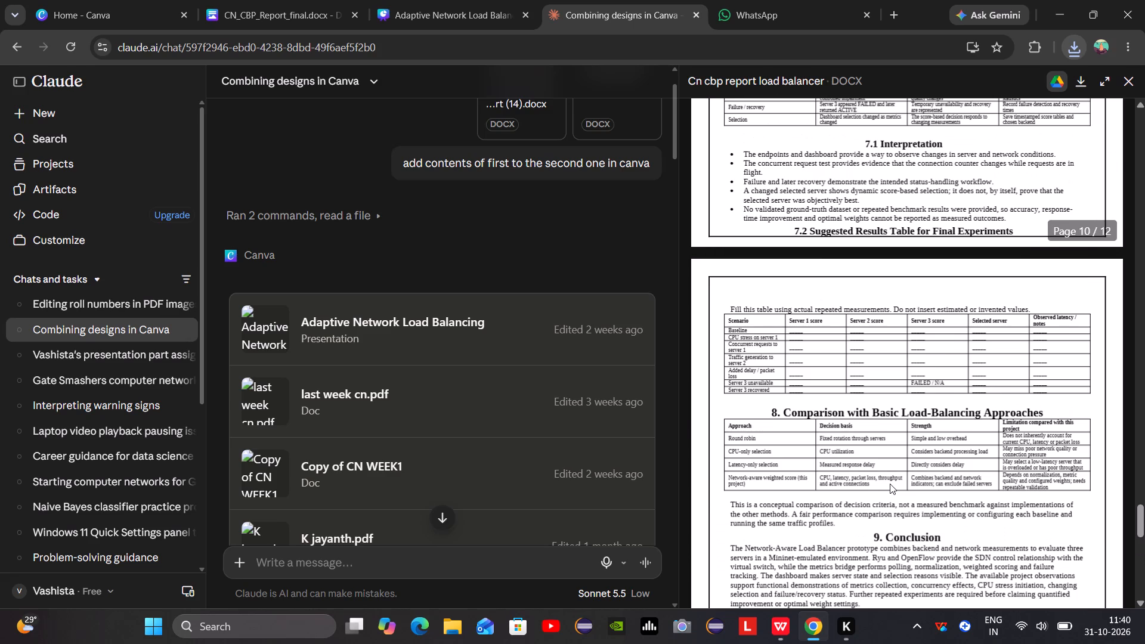
pyautogui.scroll(1, 890, 484)
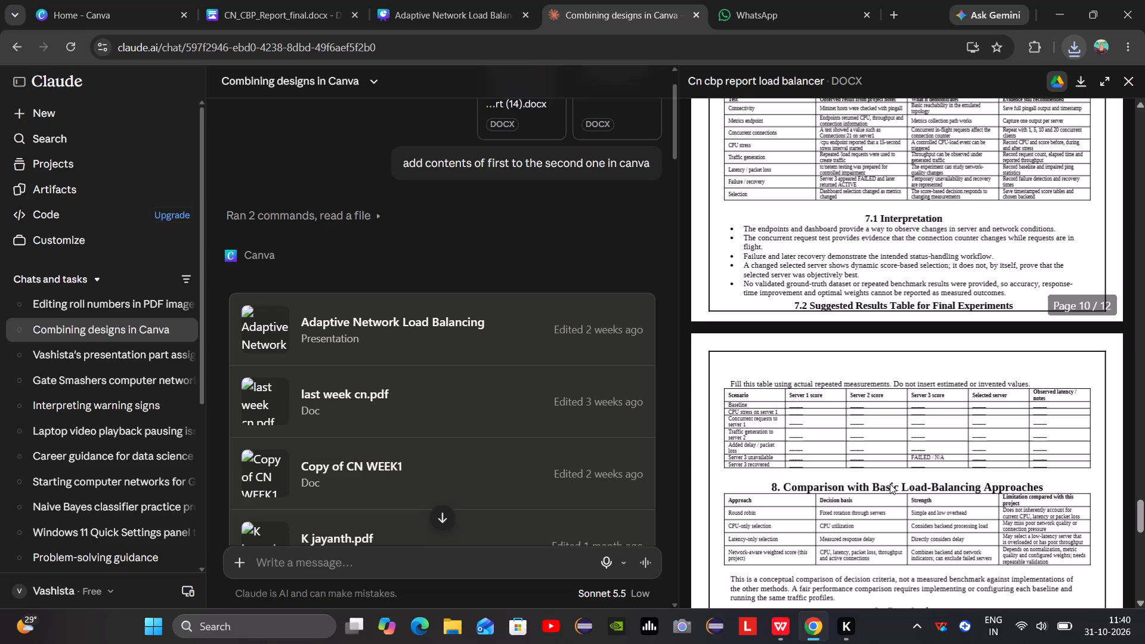
pyautogui.scroll(-1, 1028, 480)
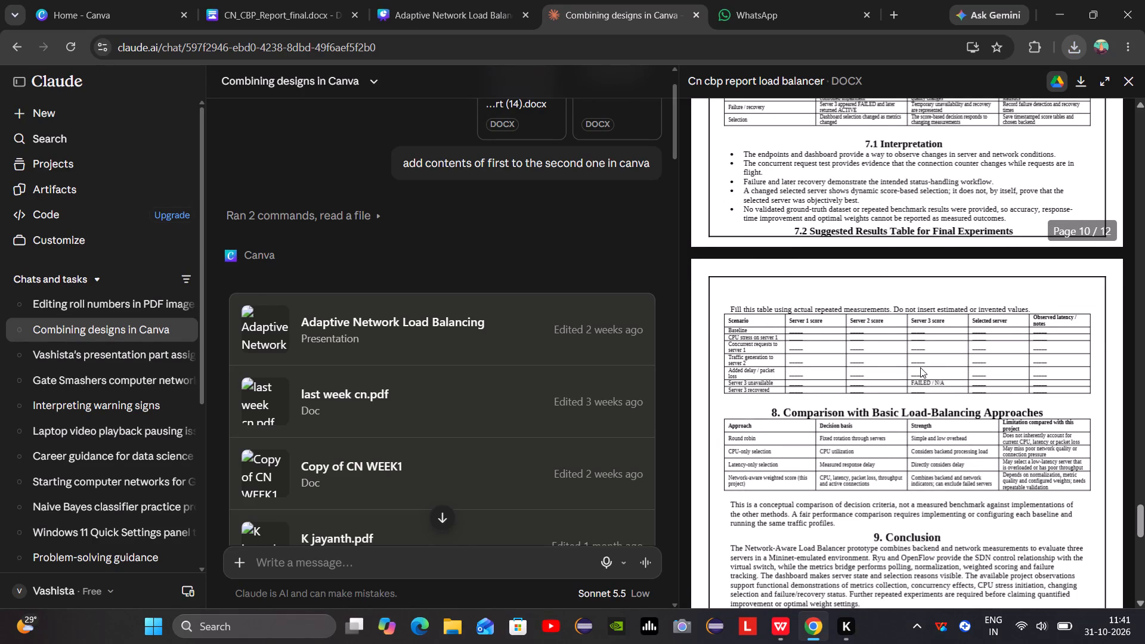
pyautogui.scroll(-1, 609, 232)
pyautogui.click(660, 202)
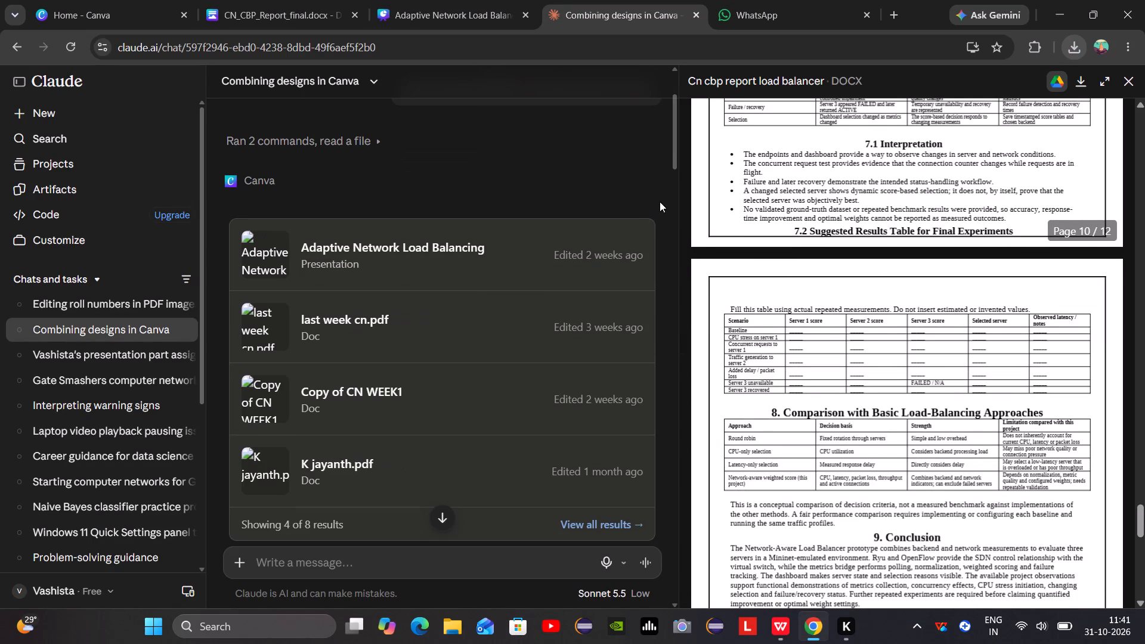
pyautogui.scroll(-17, 973, 389)
pyautogui.scroll(4, 980, 419)
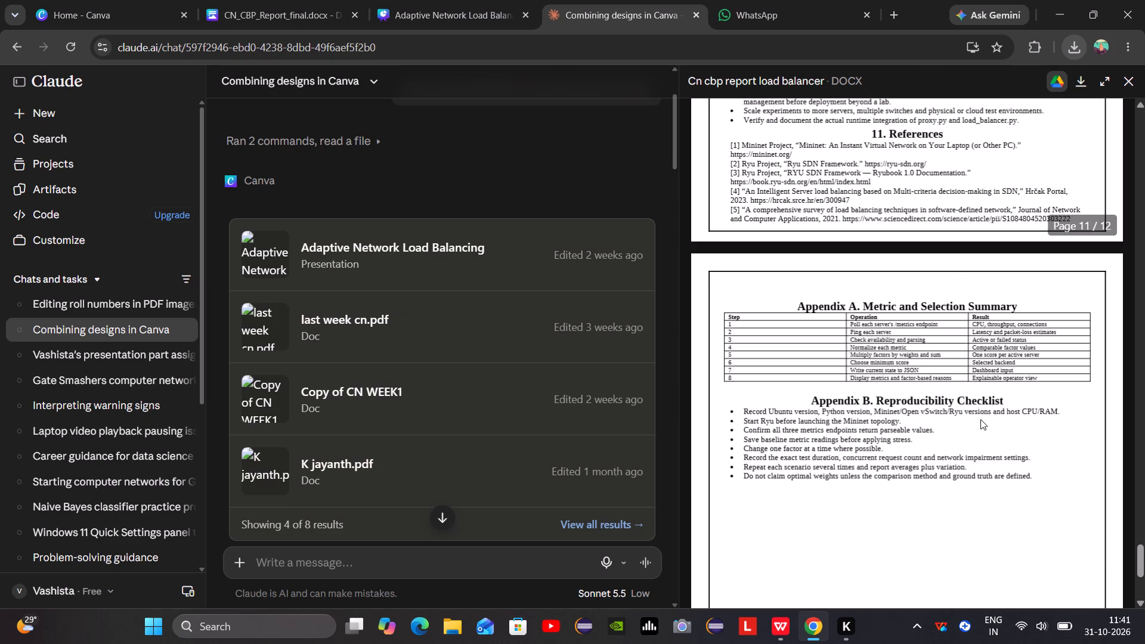
pyautogui.scroll(8, 983, 436)
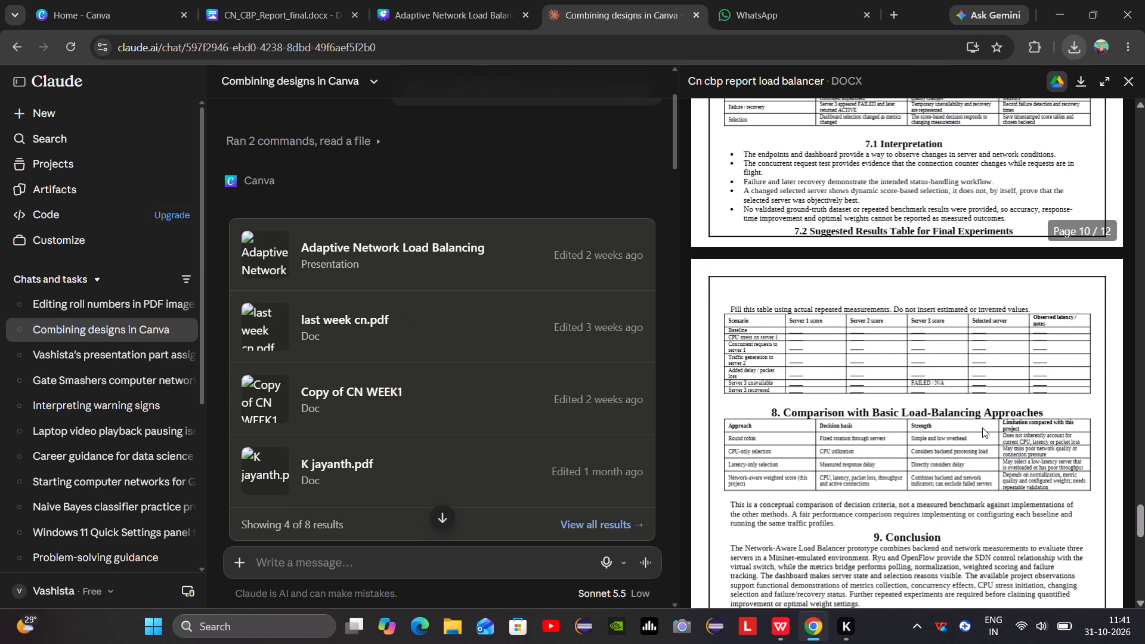
pyautogui.scroll(4, 982, 428)
pyautogui.scroll(2, 1130, 428)
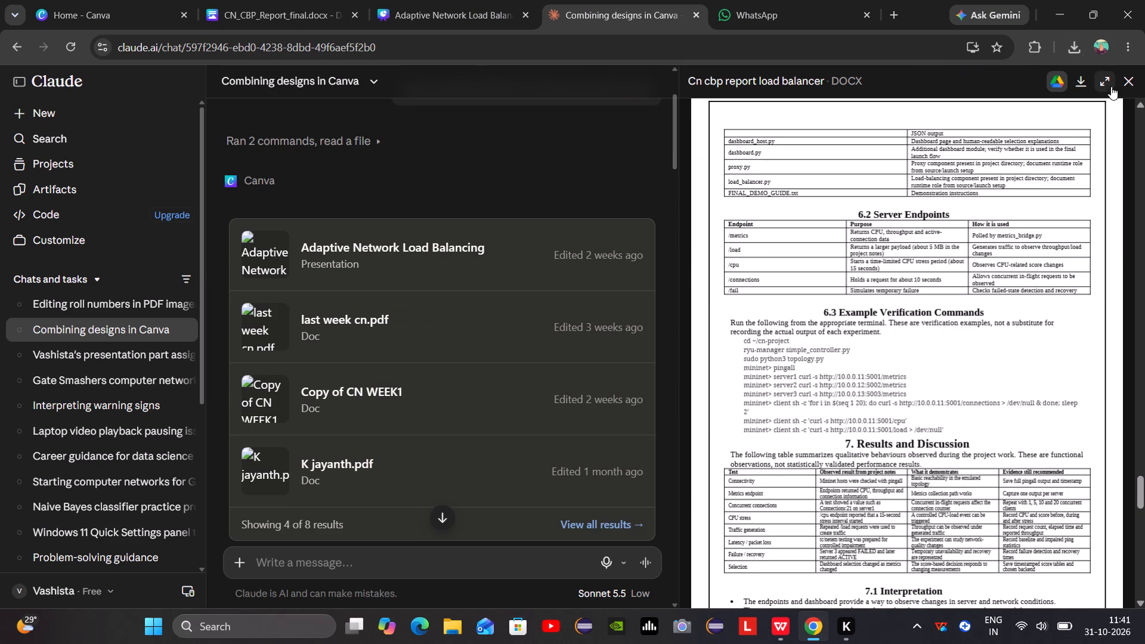
pyautogui.click(586, 197)
# Download the Cn cbp report load balancer document.
pyautogui.click(1078, 76)
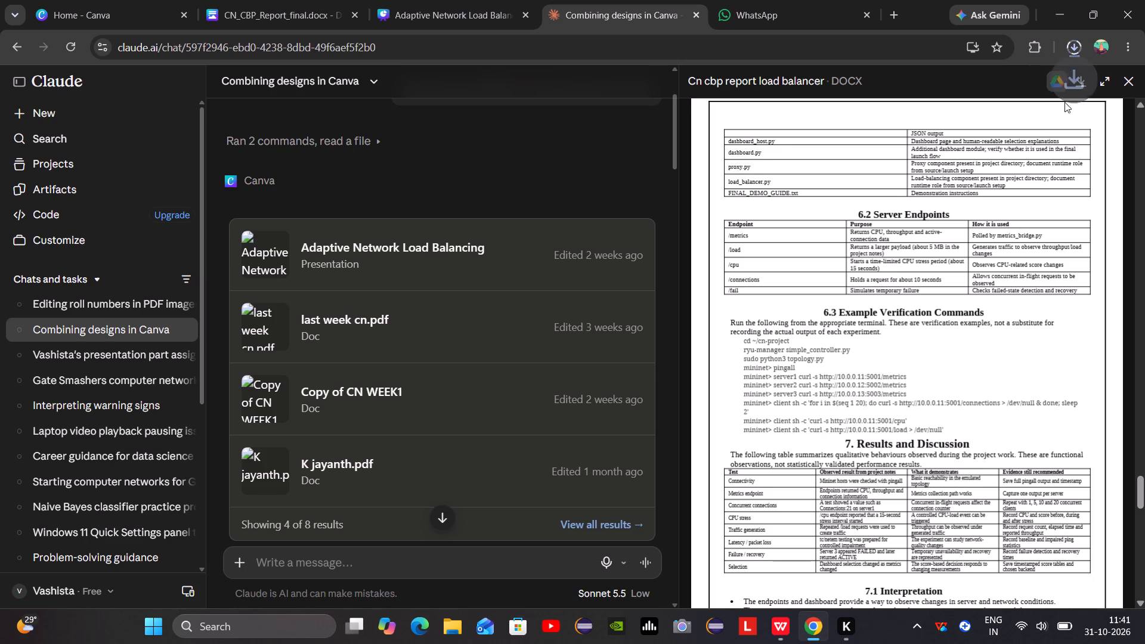
# Switch to the Canva home page, dismiss the student premium offer, and look through the recent designs before collapsing the side list.
pyautogui.click(289, 0)
pyautogui.click(185, 0)
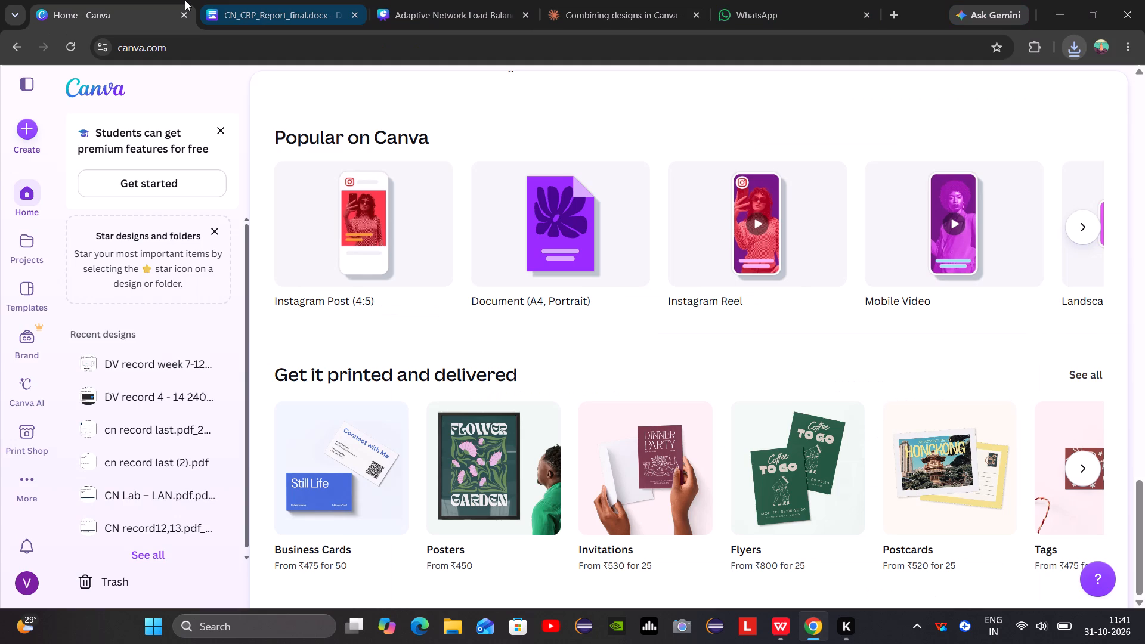
pyautogui.click(219, 133)
pyautogui.moveTo(16, 134); pyautogui.dragTo(580, 311)
pyautogui.scroll(-5, 5, 394)
pyautogui.scroll(-5, 86, 386)
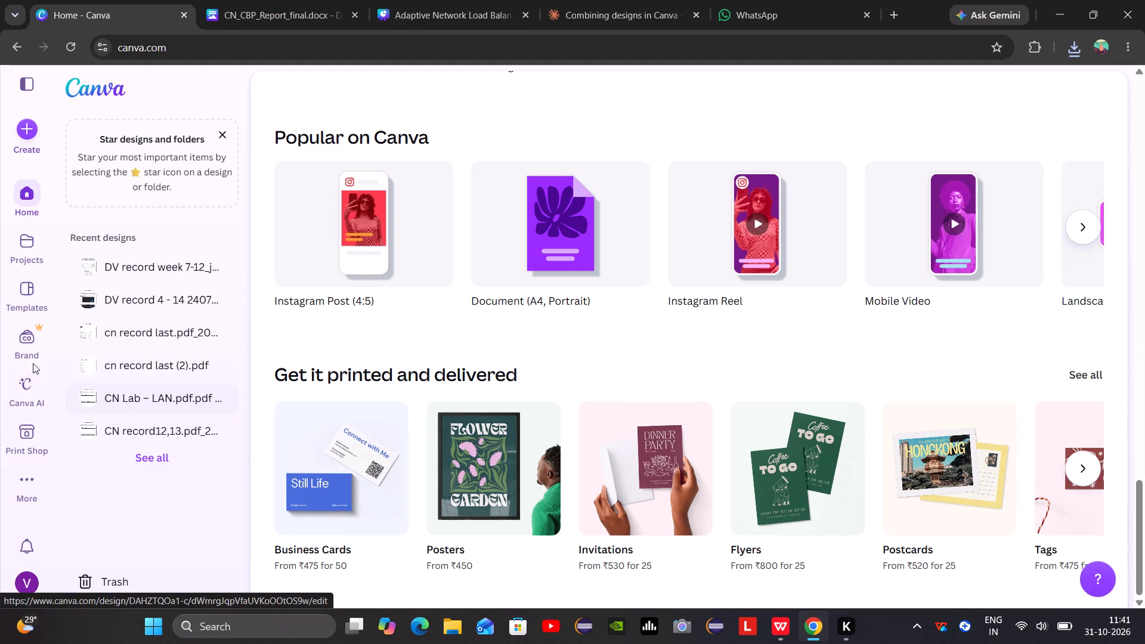
pyautogui.click(26, 189)
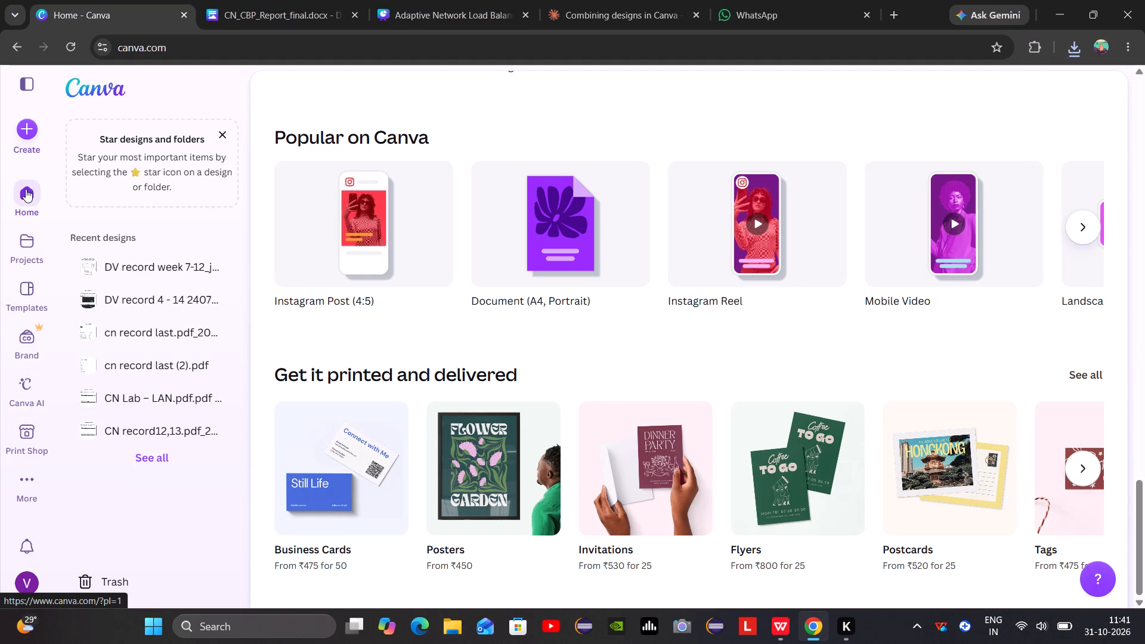
pyautogui.scroll(-11, 580, 335)
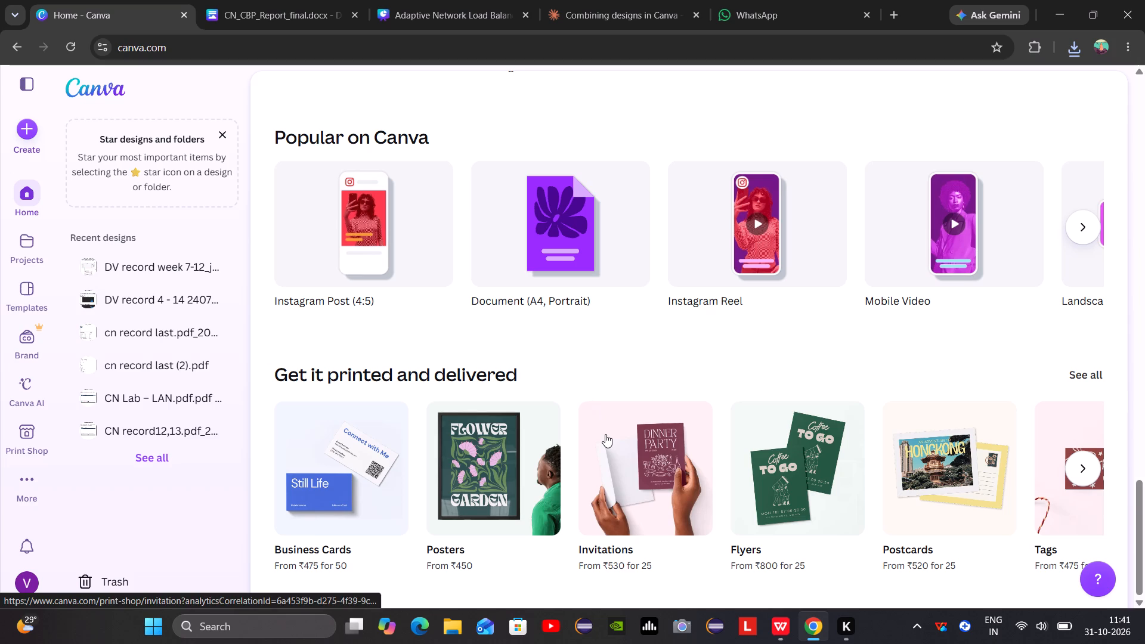
pyautogui.click(146, 459)
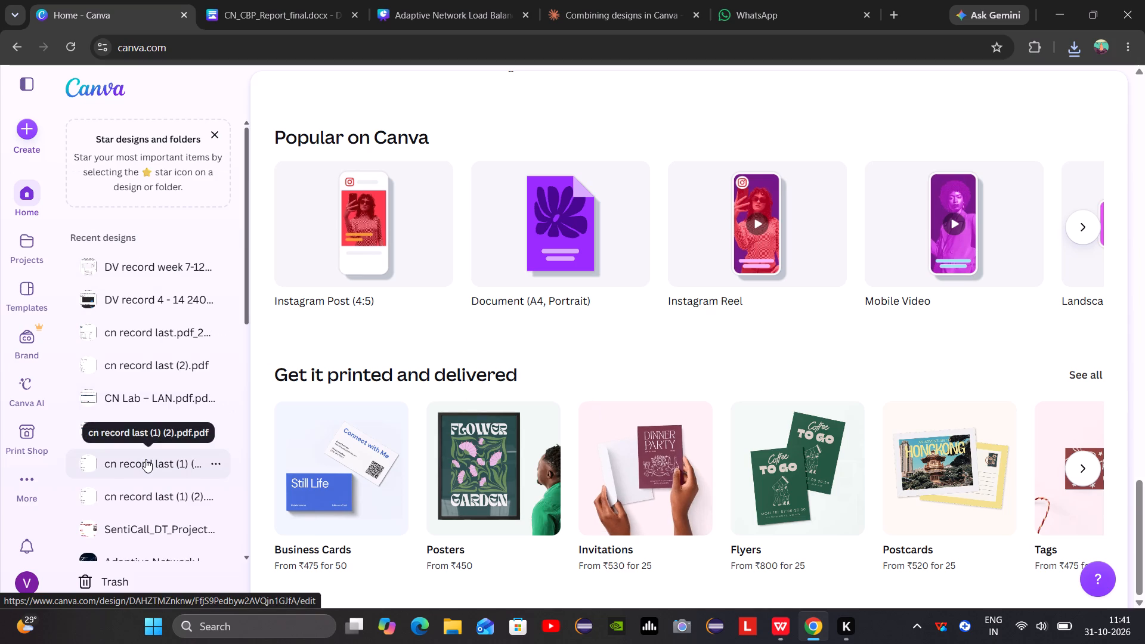
pyautogui.click(20, 80)
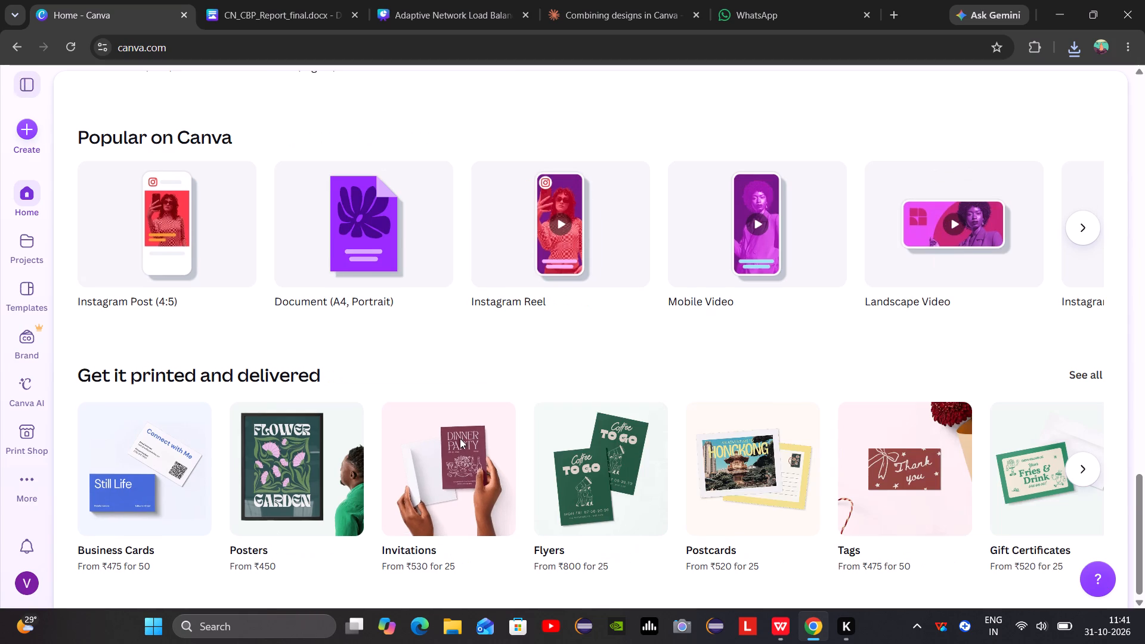
pyautogui.scroll(-12, 677, 585)
pyautogui.click(34, 200)
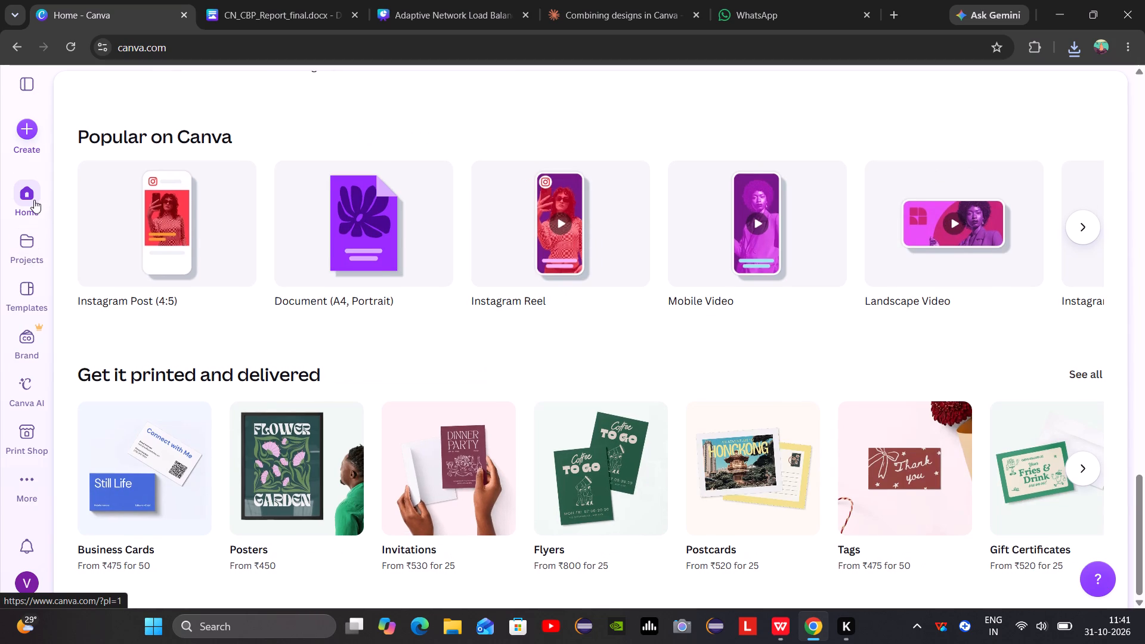
# Upload the downloaded CN_CBP_Report_Load_Balancer document to Canva as a new design.
pyautogui.click(23, 137)
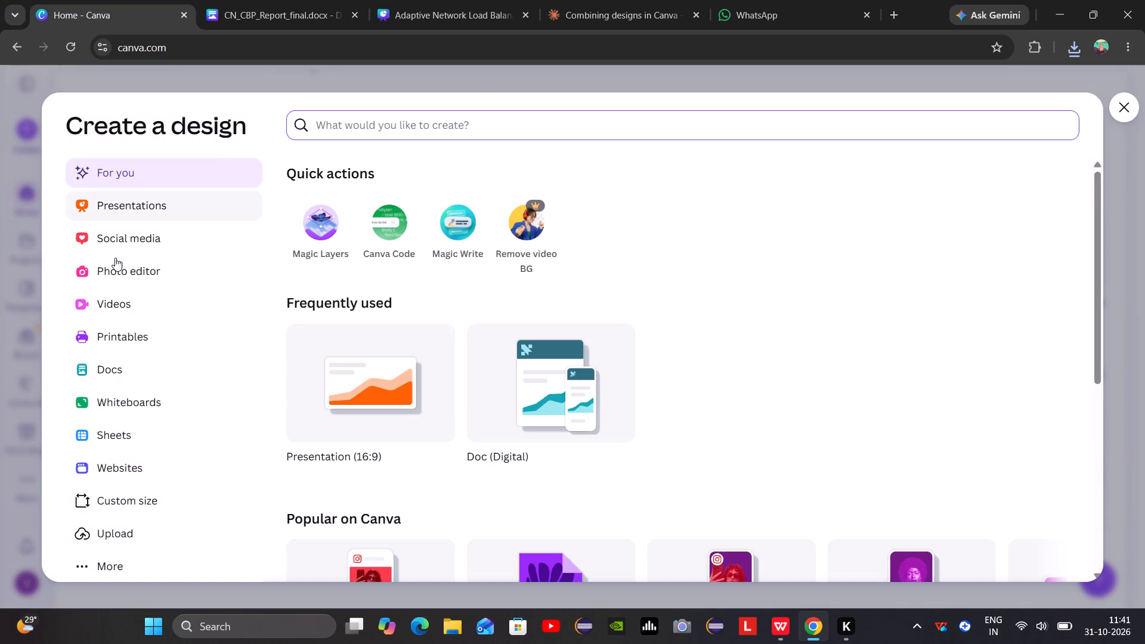
pyautogui.scroll(-3, 142, 364)
pyautogui.click(148, 543)
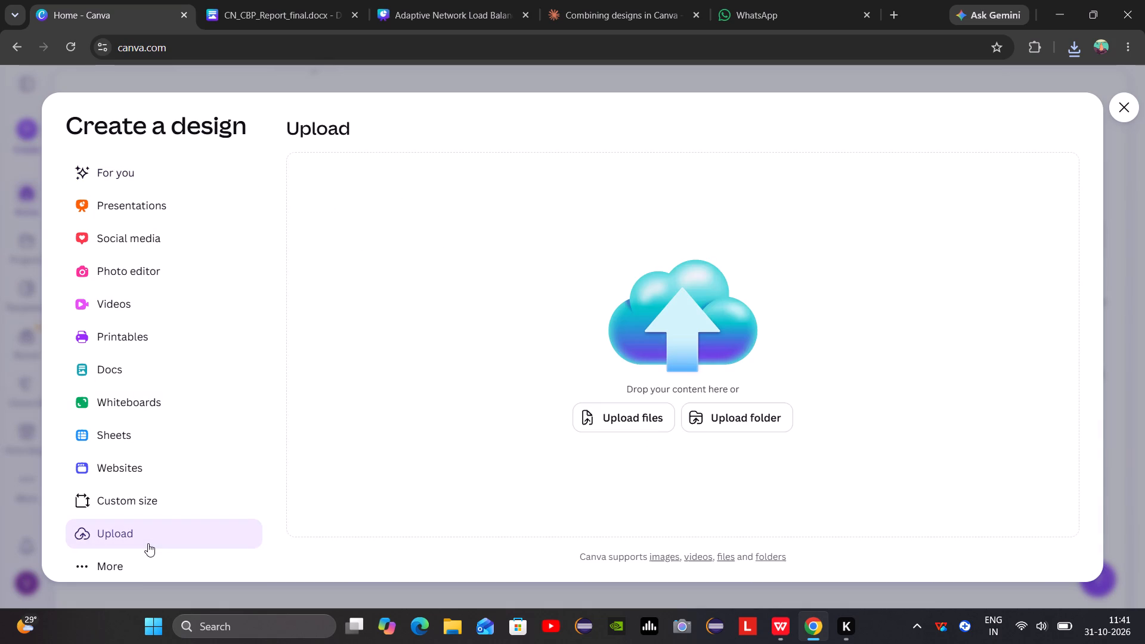
pyautogui.click(1061, 54)
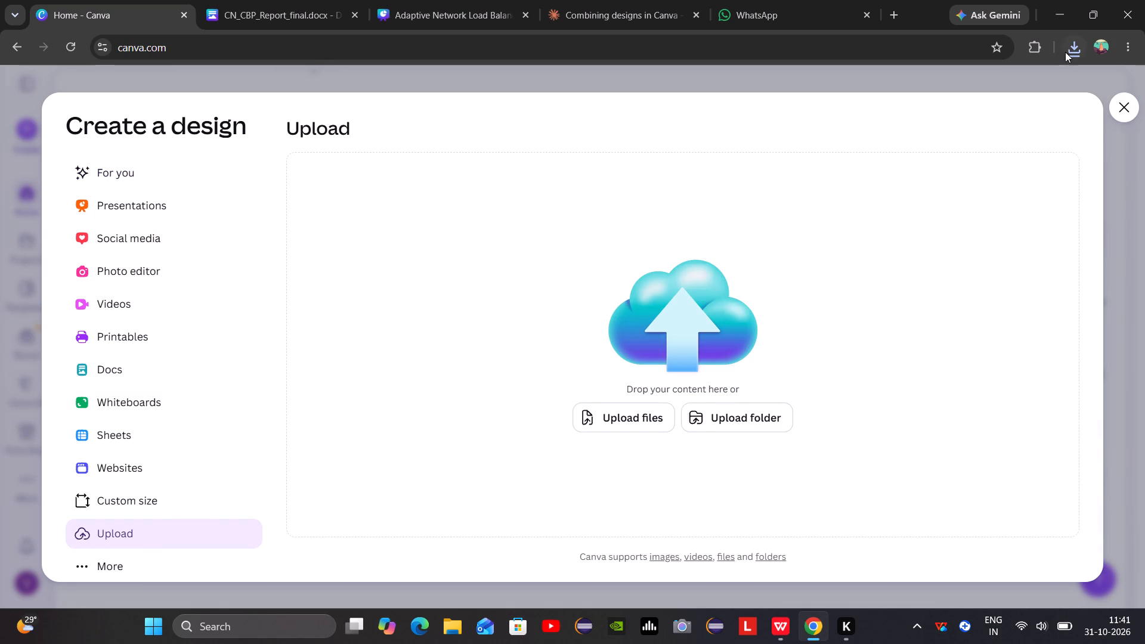
pyautogui.click(1065, 52)
pyautogui.moveTo(992, 123); pyautogui.dragTo(796, 313)
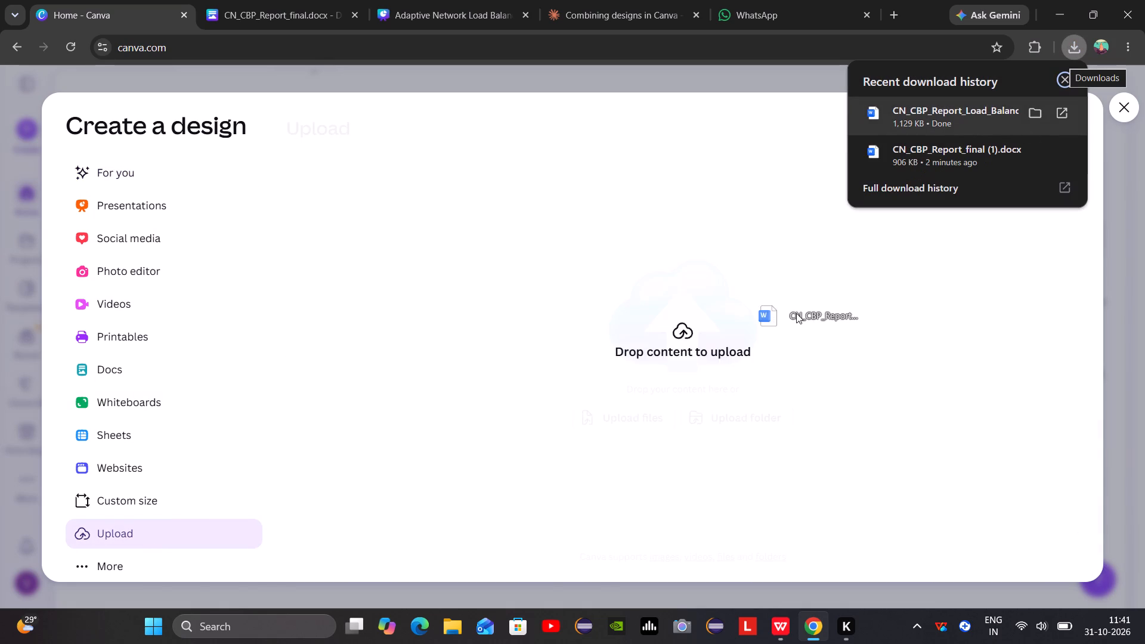
pyautogui.moveTo(663, 123); pyautogui.dragTo(663, 113)
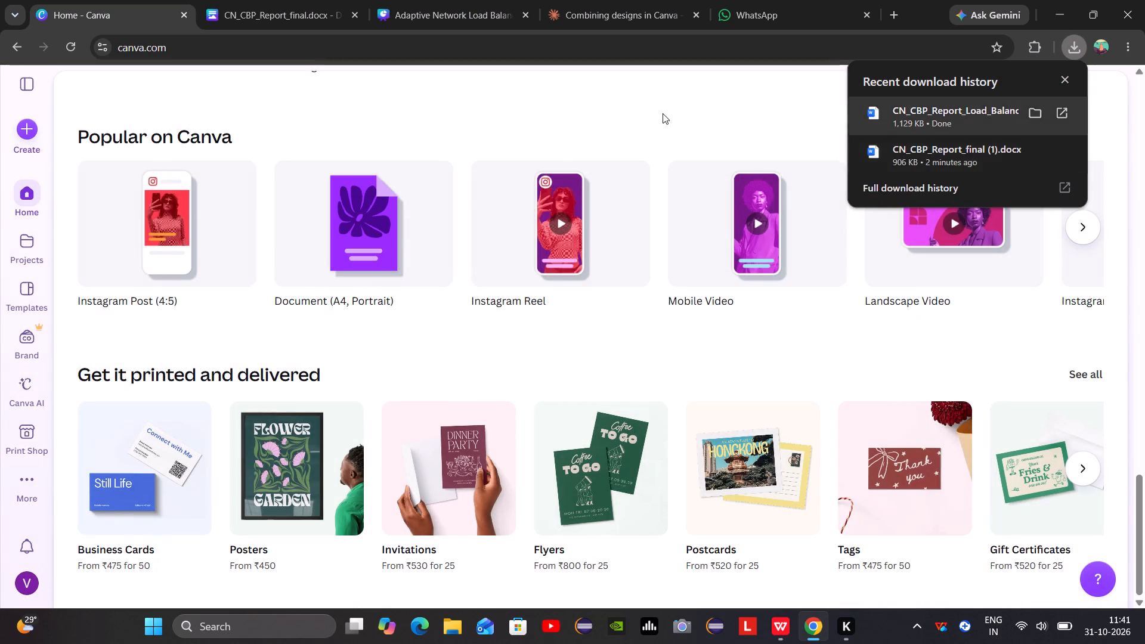
pyautogui.moveTo(663, 113); pyautogui.dragTo(661, 137)
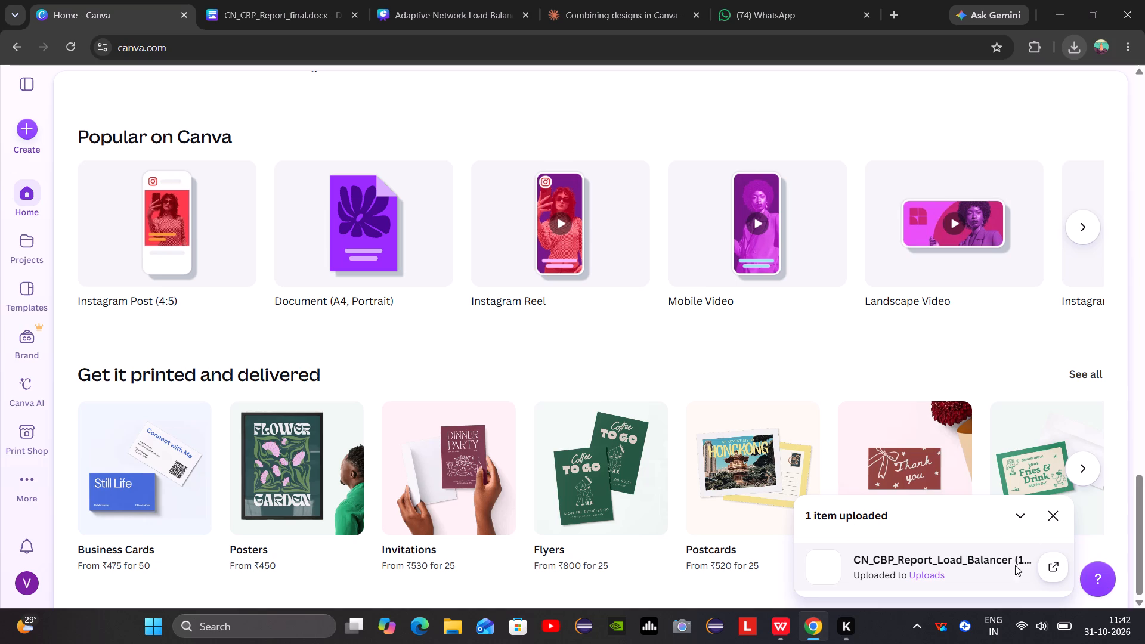
# Open the uploaded load balancer report in Canva and examine the layout of its opening pages.
pyautogui.click(1055, 571)
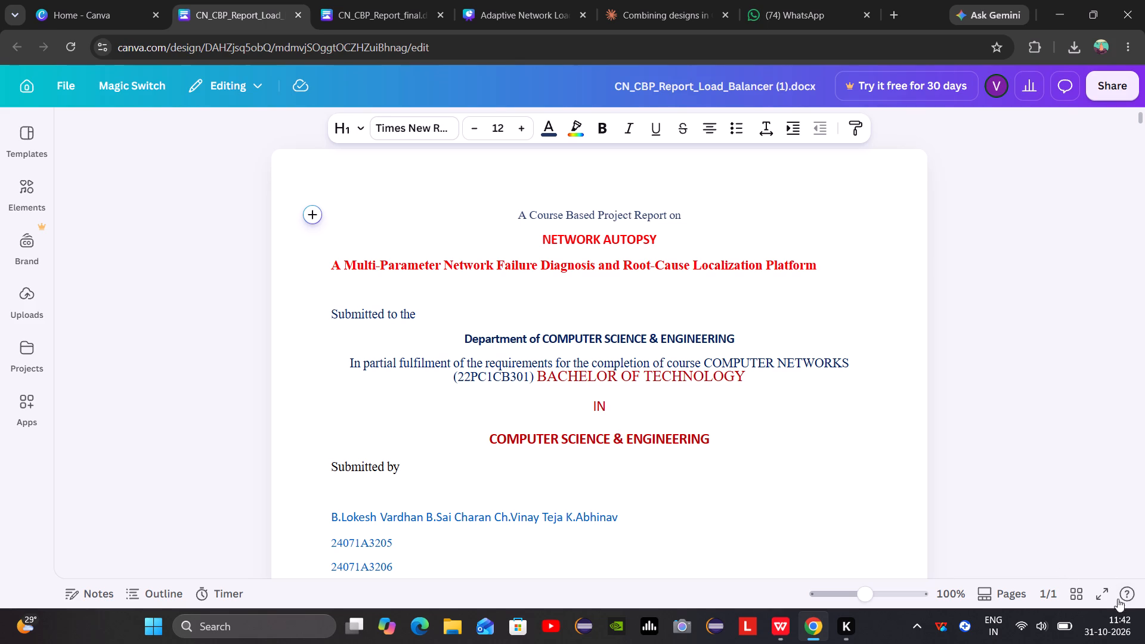
pyautogui.scroll(-8, 1144, 643)
pyautogui.scroll(-10, 432, 488)
pyautogui.scroll(-13, 468, 448)
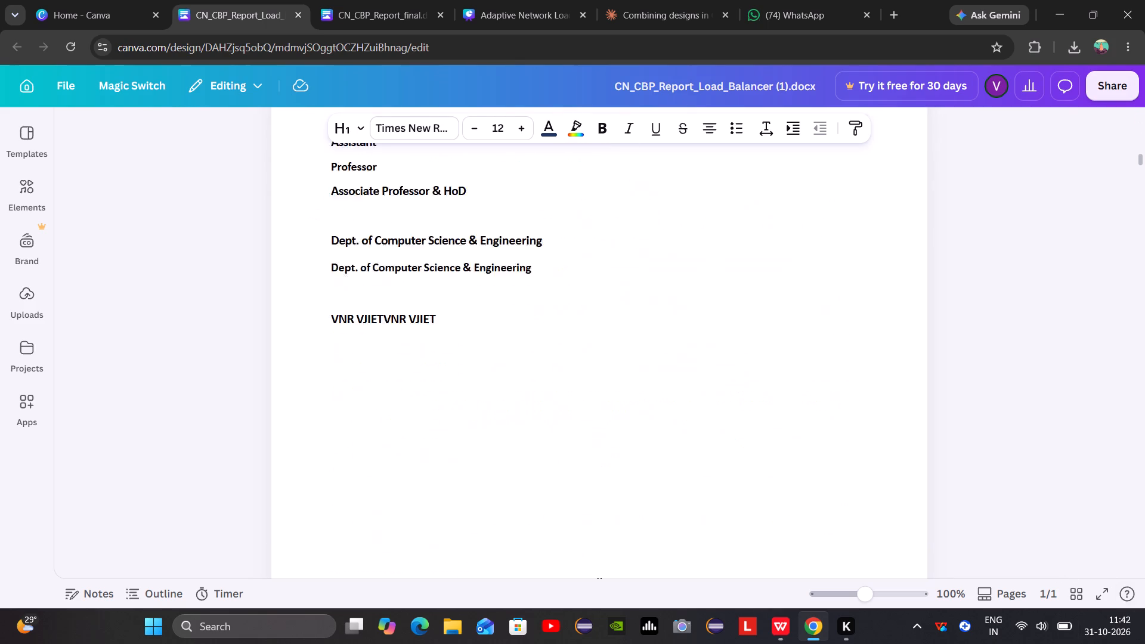
pyautogui.scroll(-14, 468, 482)
pyautogui.scroll(-14, 564, 509)
pyautogui.scroll(-6, 600, 621)
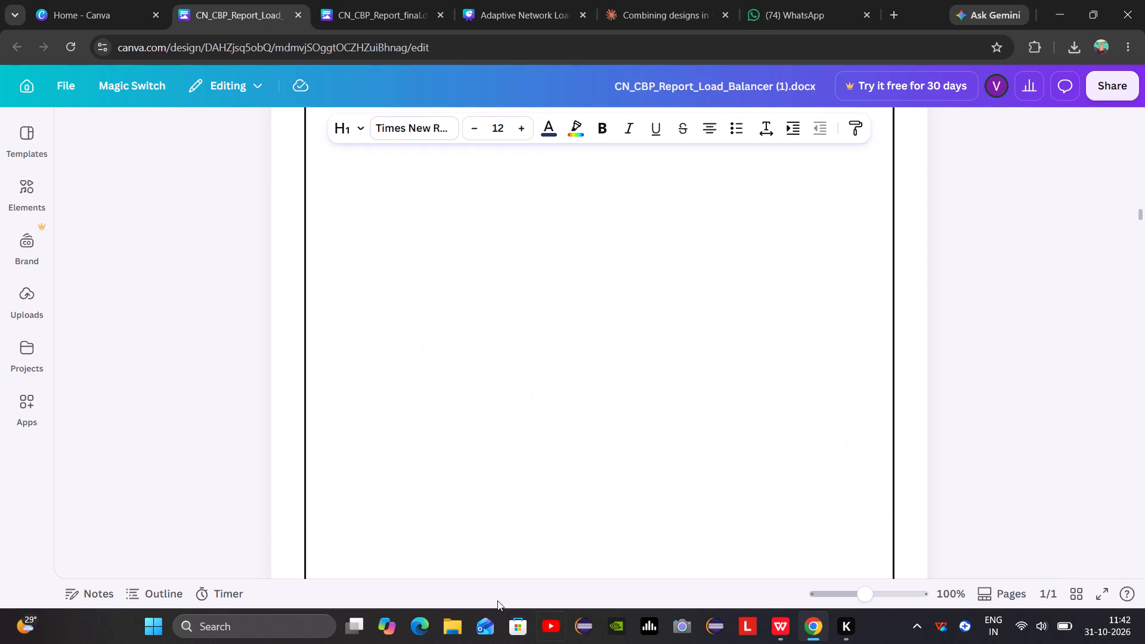
pyautogui.scroll(-4, 497, 600)
pyautogui.scroll(-7, 490, 553)
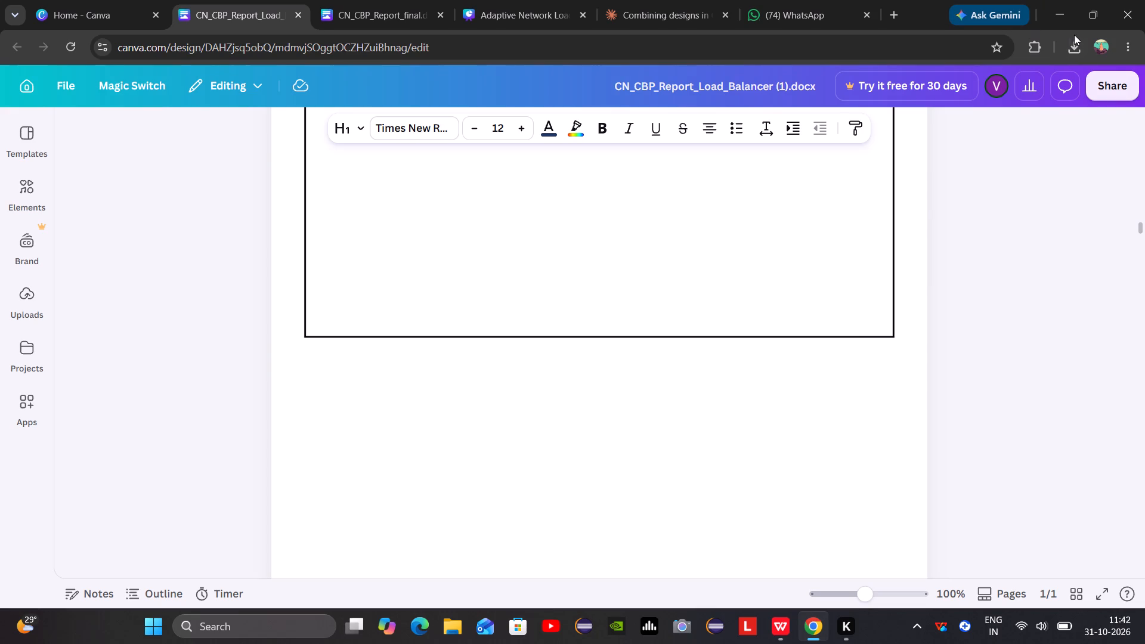
# Open the downloaded load balancer report in WPS Office, with the browser minimised and the document window maximised, and view its title page.
pyautogui.click(1073, 39)
pyautogui.click(1062, 115)
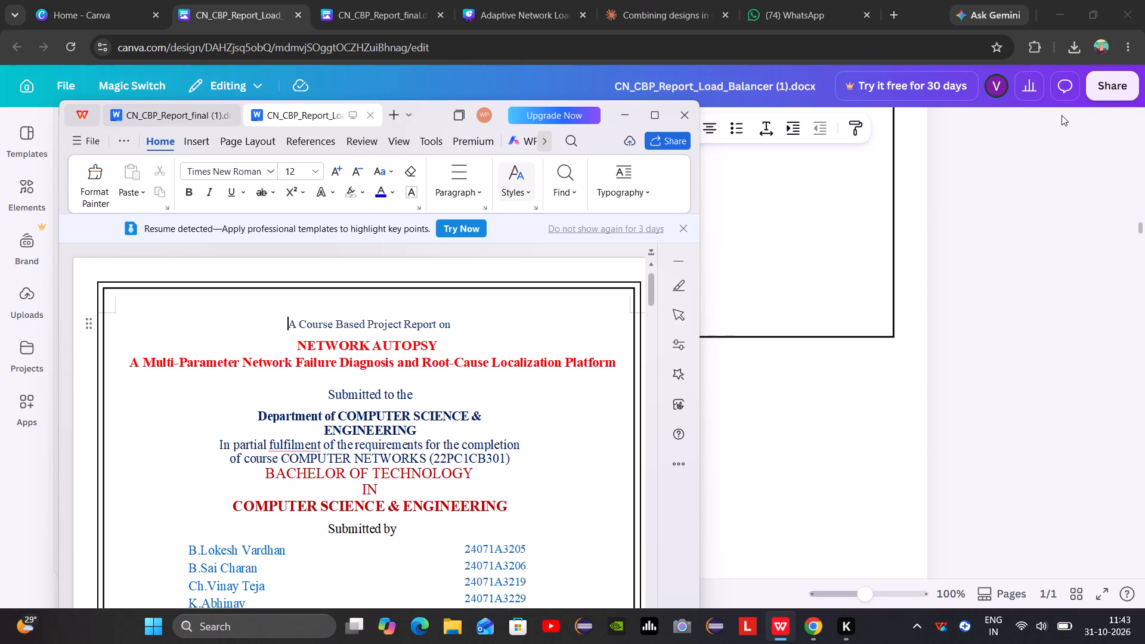
pyautogui.click(1059, 9)
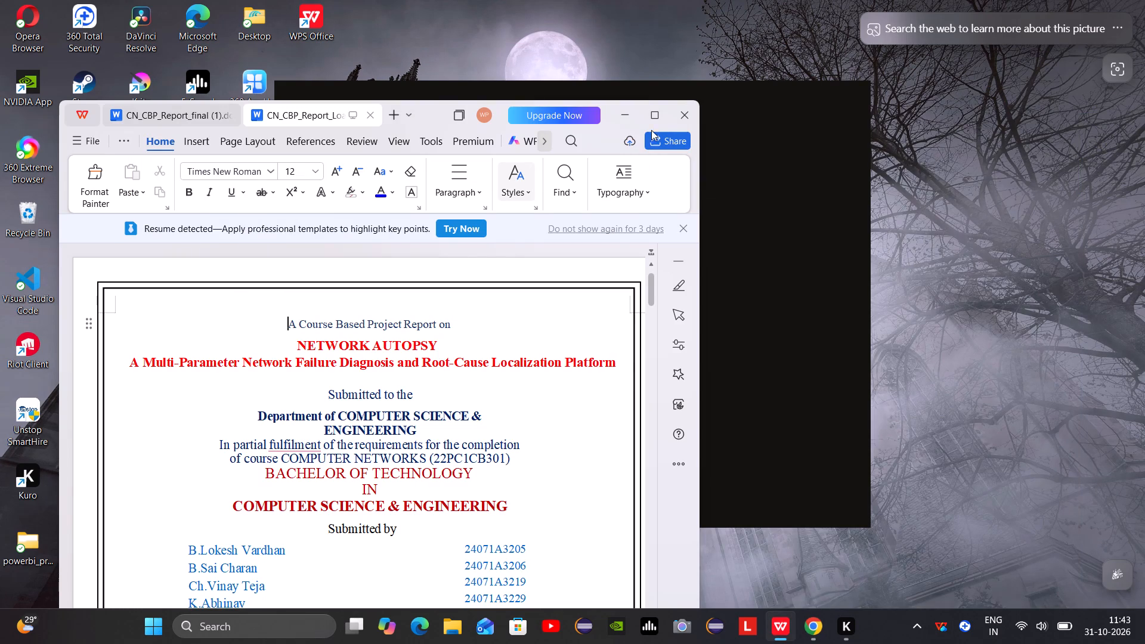
pyautogui.click(656, 107)
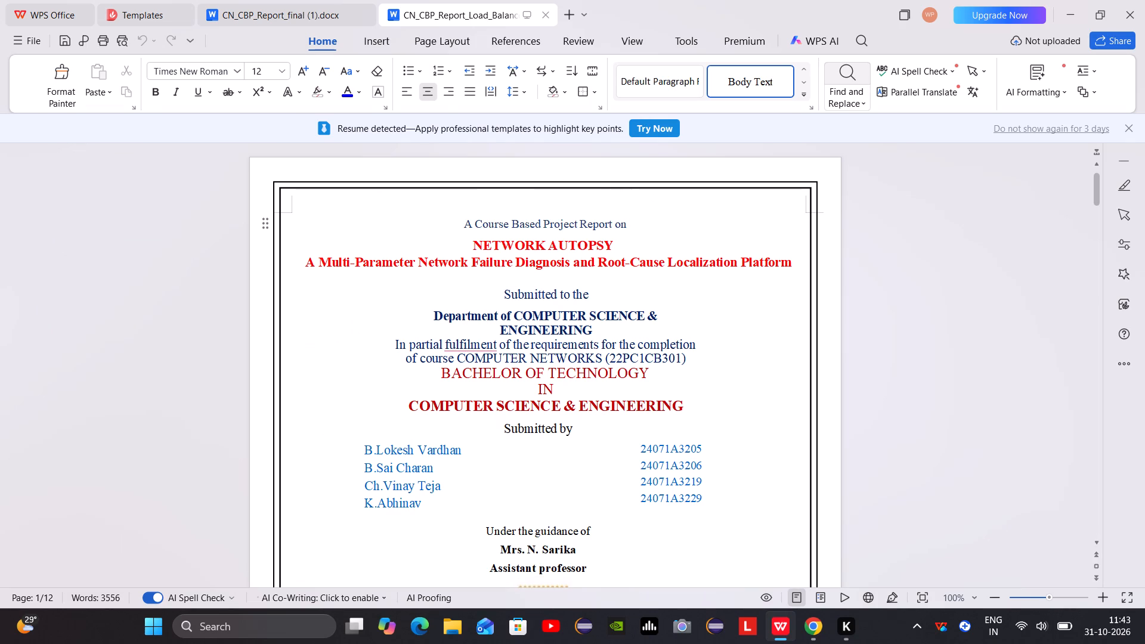
pyautogui.scroll(-4, 498, 313)
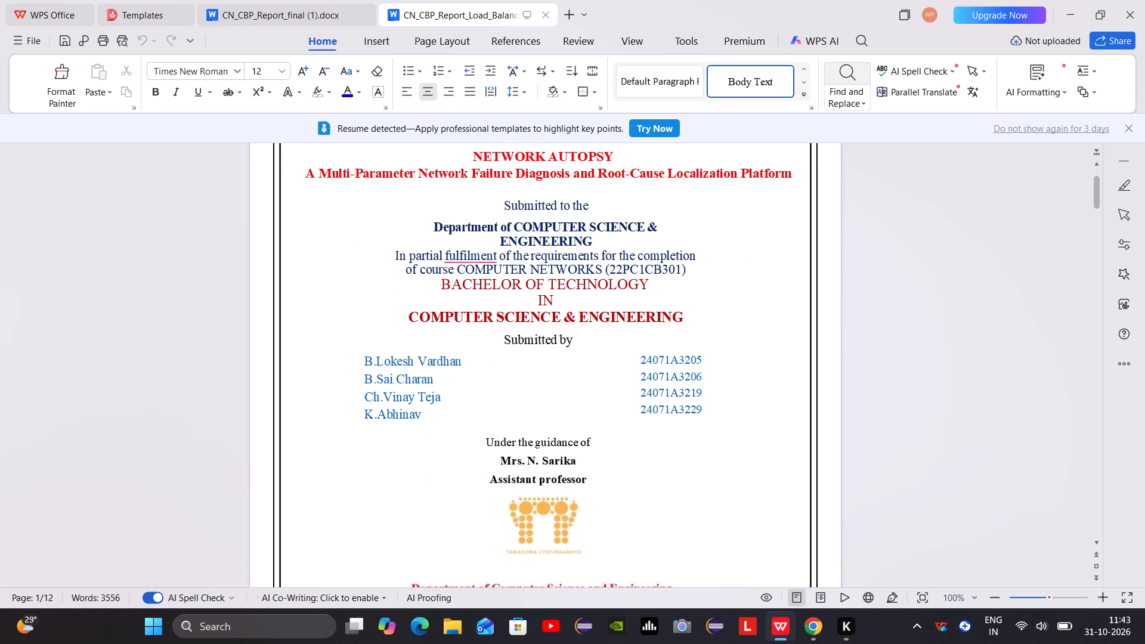
# Switch to CN_CBP_Report_final (1).docx and examine its front matter from the title page through the certificate and declaration to the index.
pyautogui.click(261, 0)
pyautogui.scroll(3, 455, 267)
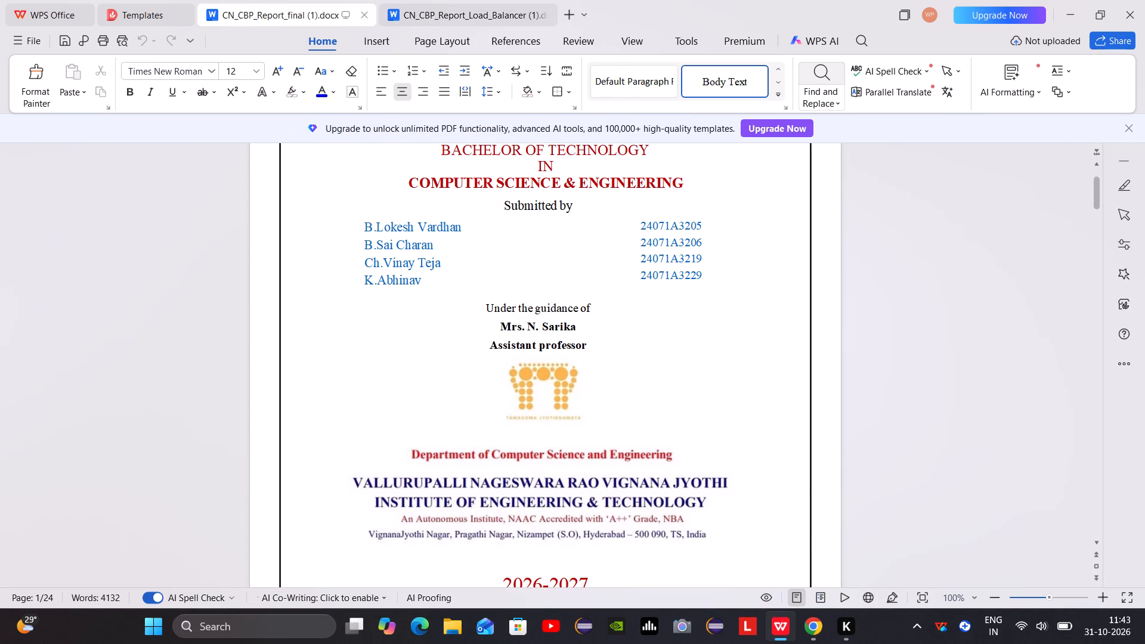
pyautogui.scroll(1, 459, 270)
pyautogui.scroll(-12, 463, 270)
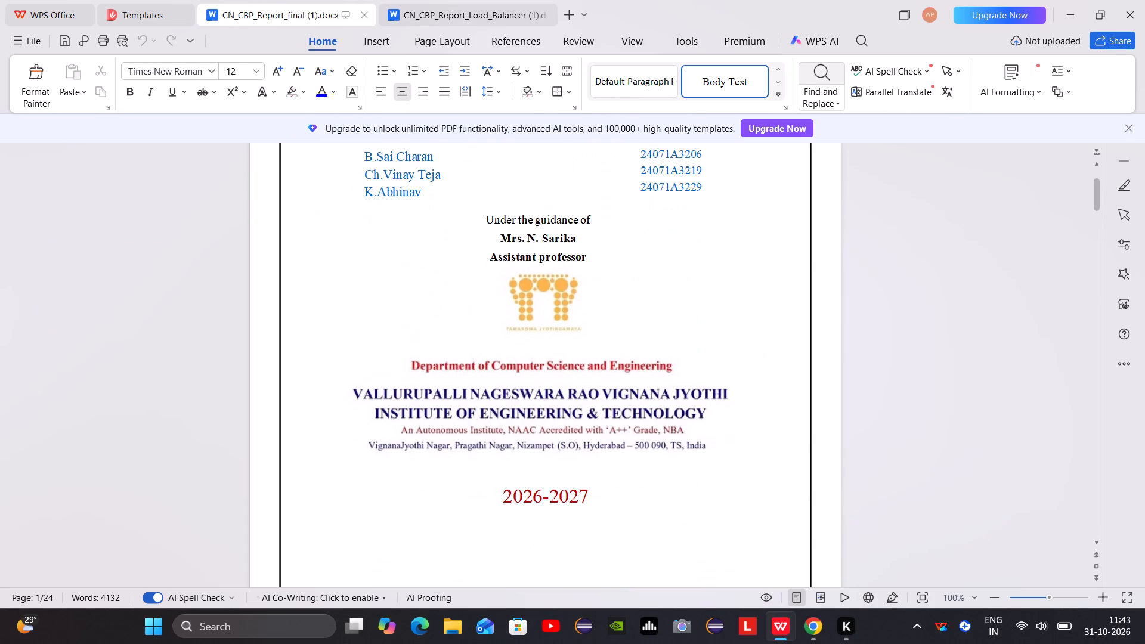
pyautogui.scroll(-15, 467, 273)
pyautogui.scroll(-13, 467, 273)
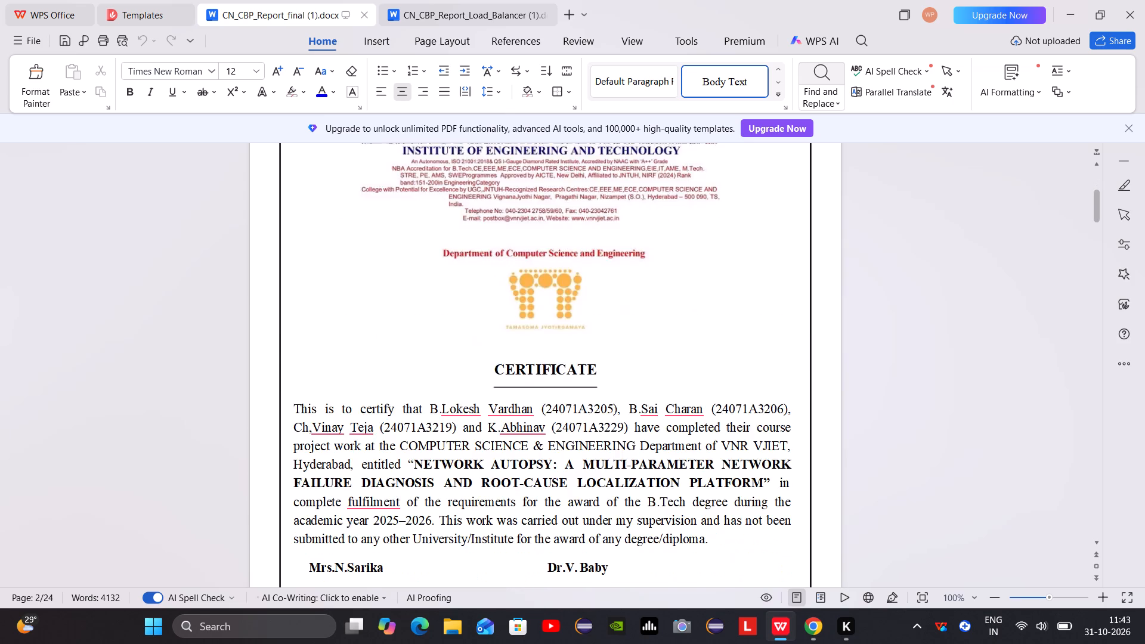
pyautogui.scroll(-20, 467, 273)
pyautogui.scroll(-16, 467, 273)
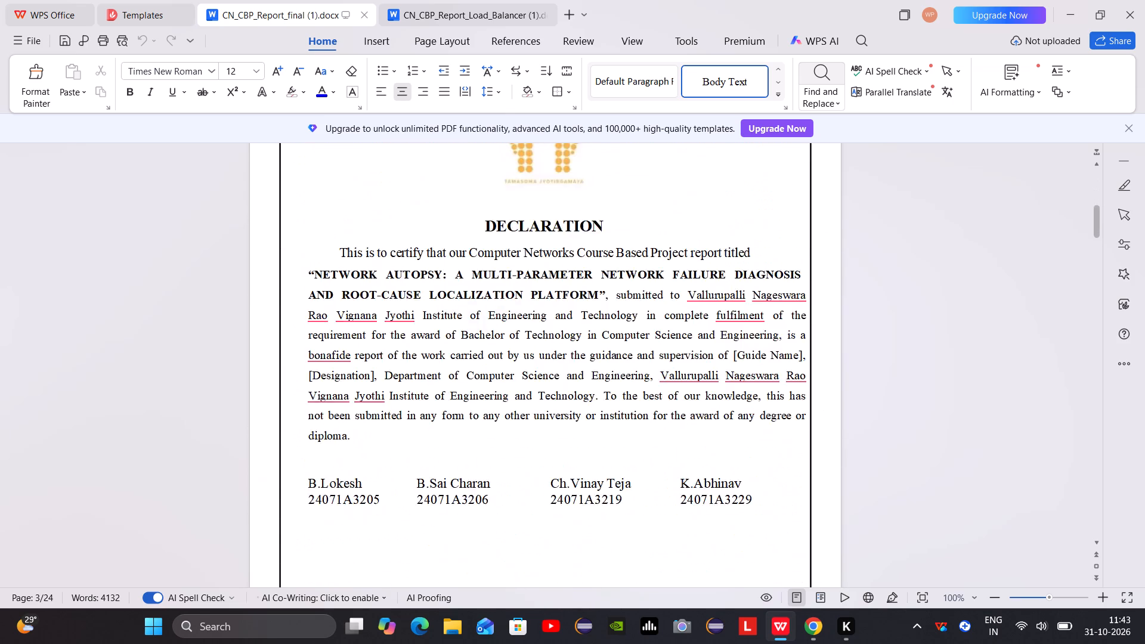
pyautogui.scroll(-3, 467, 273)
pyautogui.scroll(5, 467, 273)
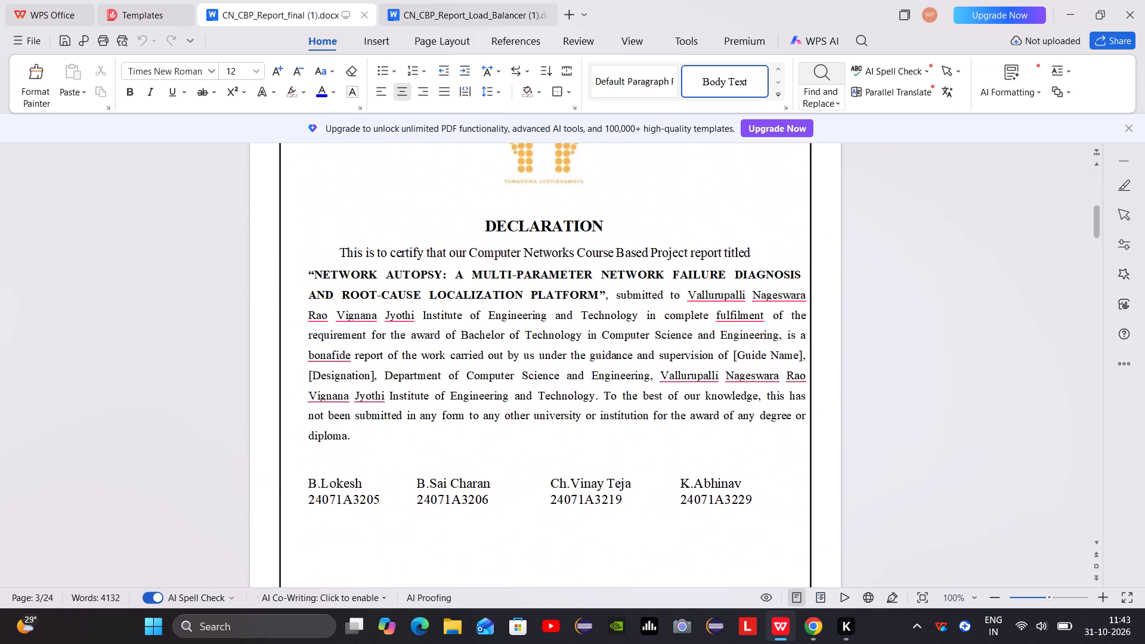
pyautogui.scroll(-4, 555, 341)
pyautogui.scroll(-20, 561, 359)
pyautogui.scroll(-13, 561, 359)
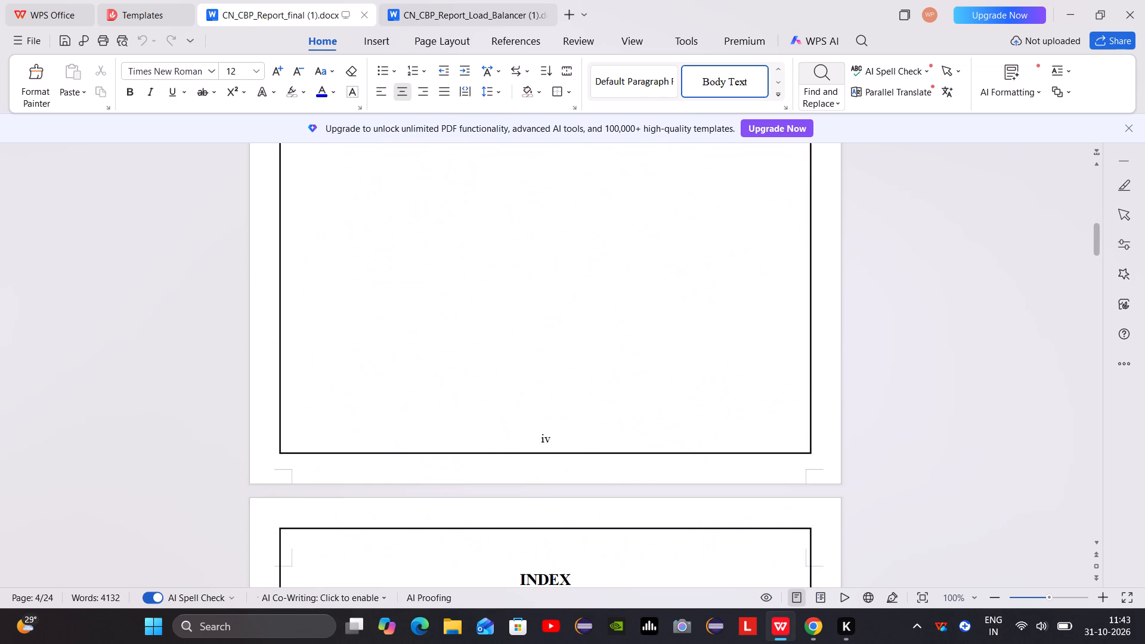
# Examine the final report's Abstract, Introduction, project objective and Scope sections.
pyautogui.scroll(-20, 582, 380)
pyautogui.scroll(-20, 582, 380)
pyautogui.scroll(-5, 582, 380)
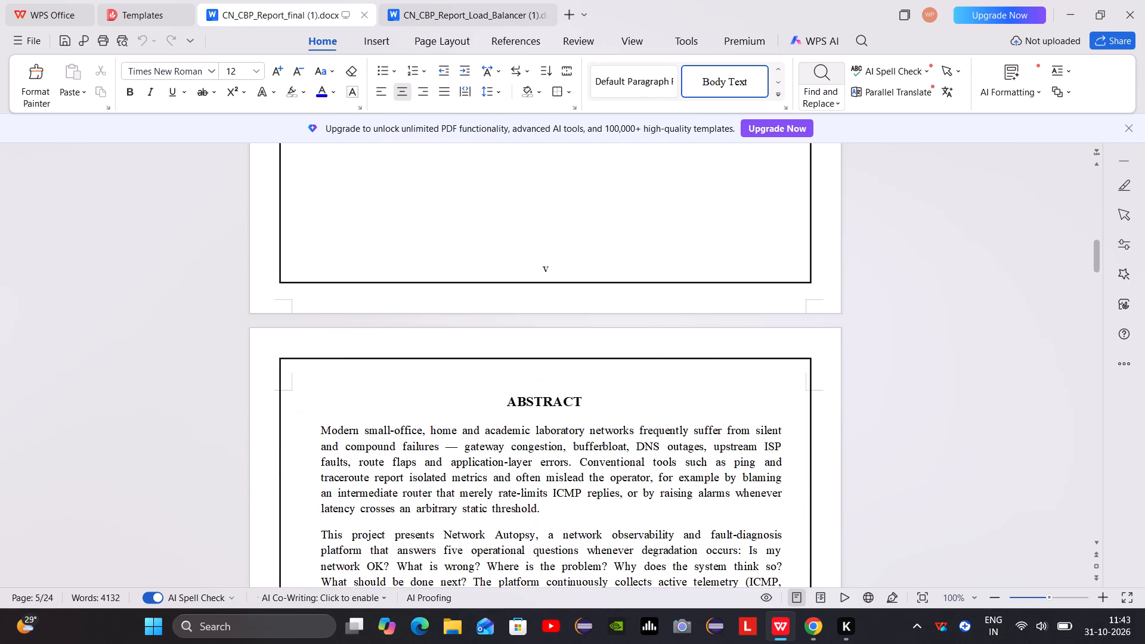
pyautogui.scroll(-13, 605, 397)
pyautogui.scroll(-8, 605, 397)
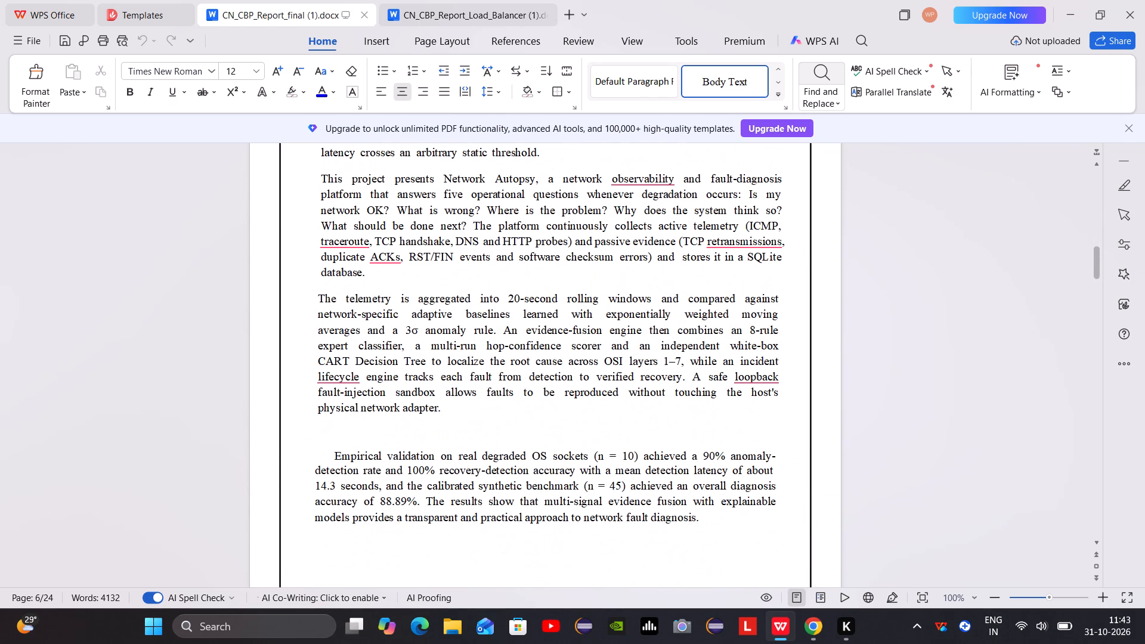
pyautogui.scroll(-17, 605, 397)
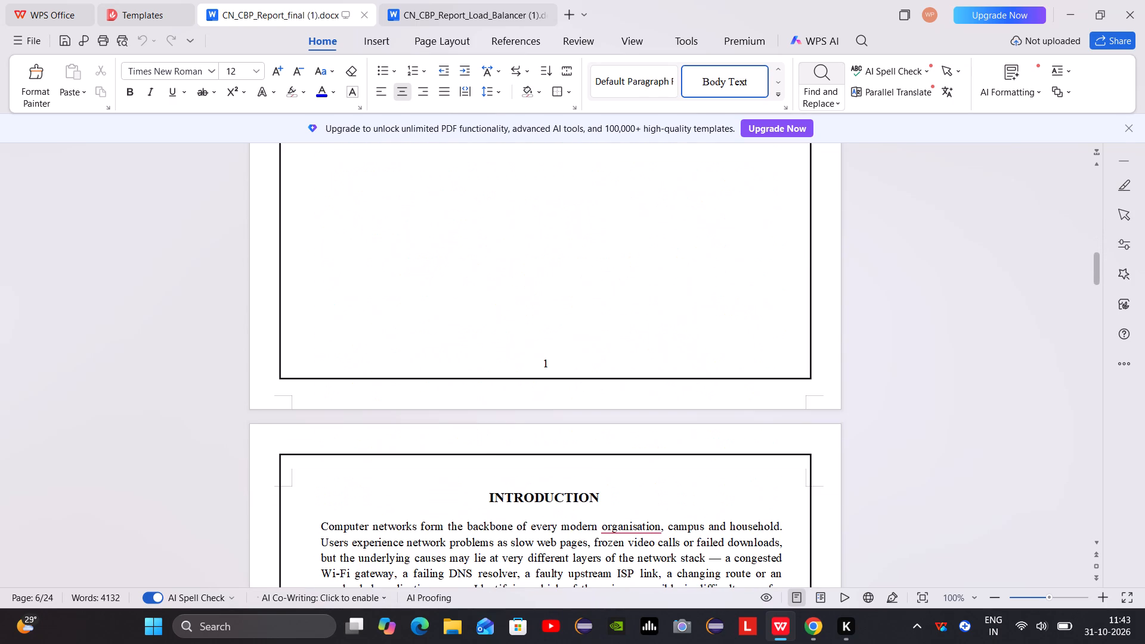
pyautogui.scroll(-20, 605, 397)
pyautogui.scroll(-4, 605, 397)
pyautogui.scroll(9, 602, 397)
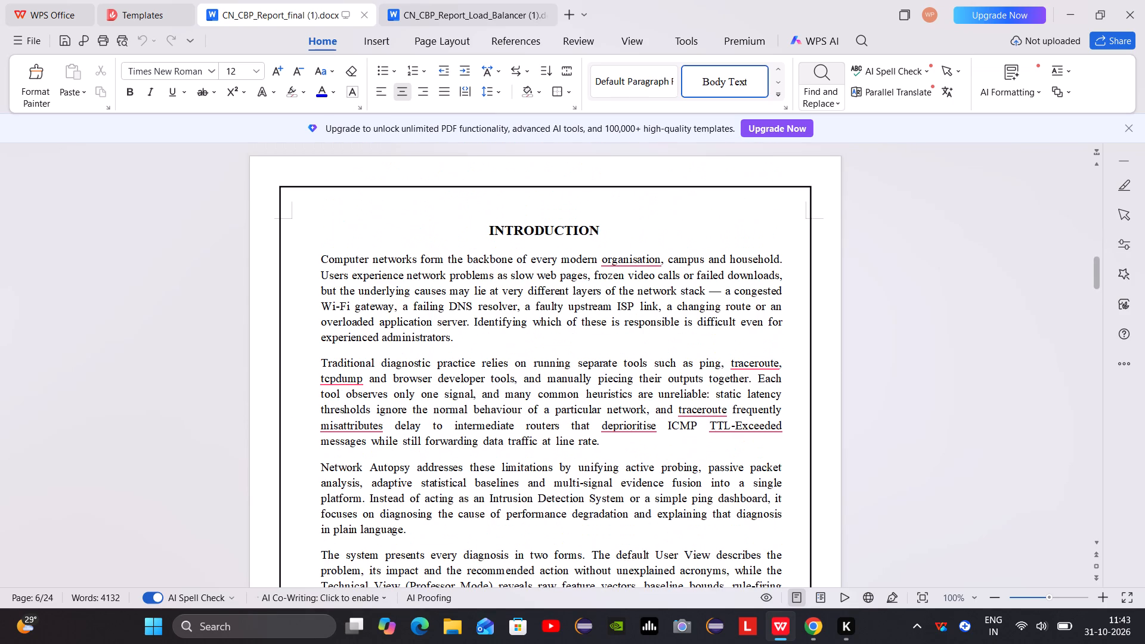
pyautogui.scroll(1, 534, 398)
pyautogui.scroll(-8, 534, 398)
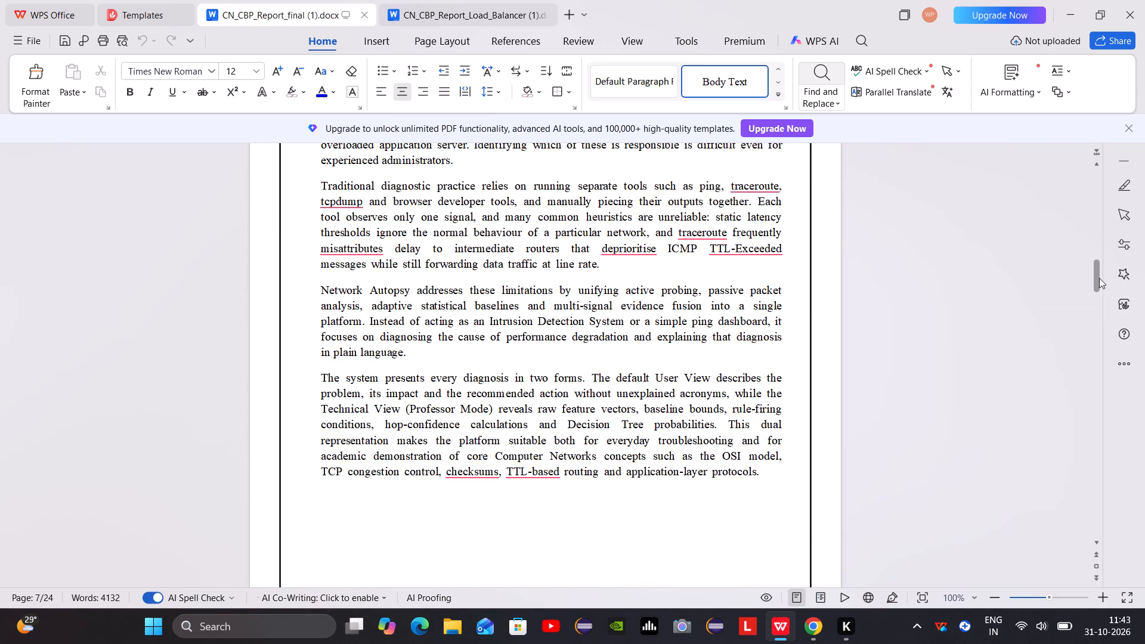
pyautogui.moveTo(1099, 278); pyautogui.dragTo(1101, 289)
pyautogui.scroll(-12, 724, 405)
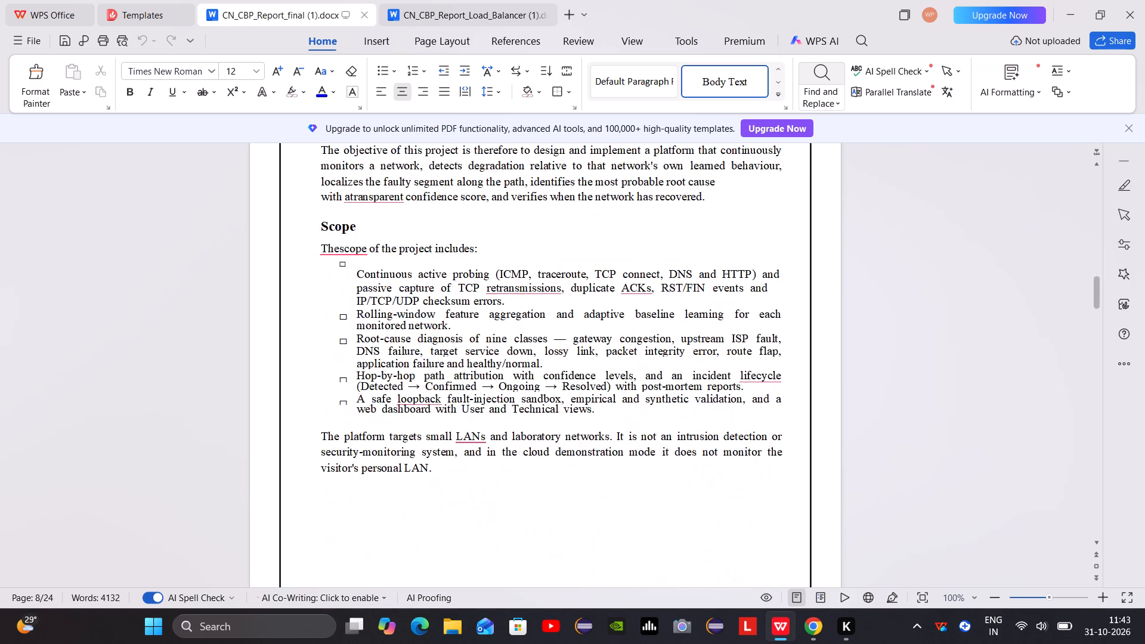
pyautogui.scroll(-3, 722, 405)
# Switch to the load balancer report and examine its body from the Introduction through Scope, Methodology and system architecture to Implementation Details.
pyautogui.click(508, 0)
pyautogui.scroll(-18, 536, 215)
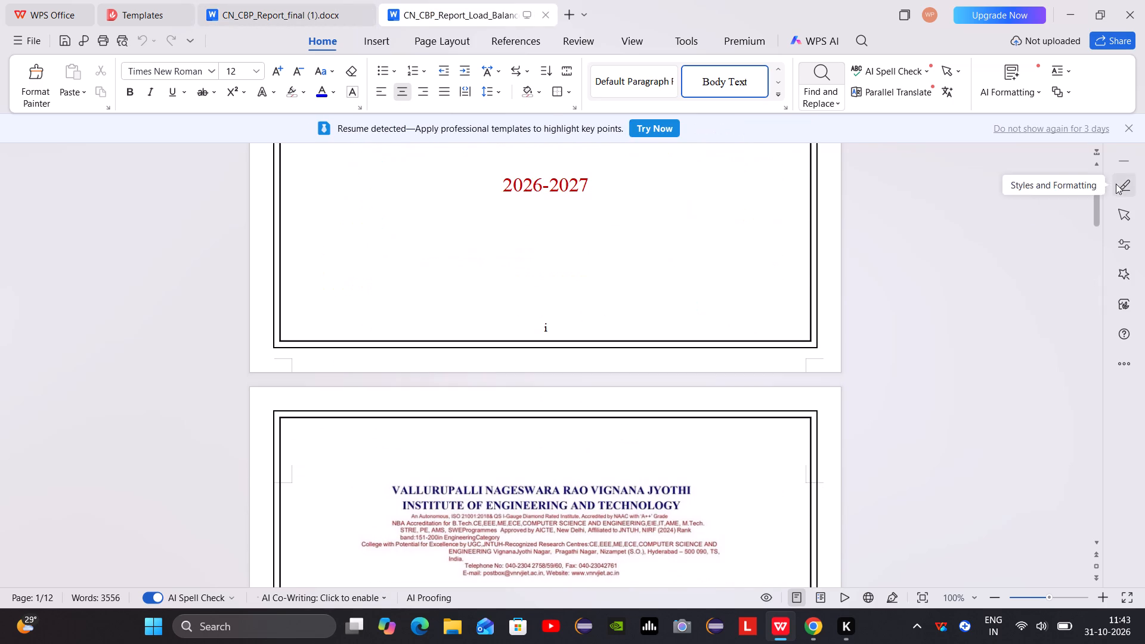
pyautogui.moveTo(1097, 208); pyautogui.dragTo(1100, 286)
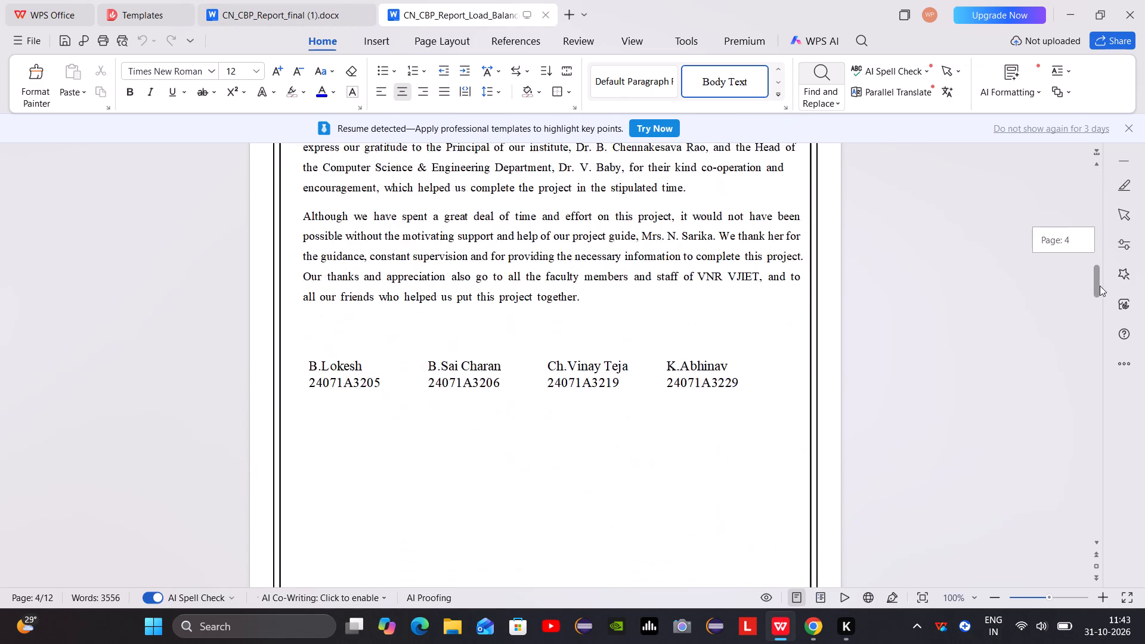
pyautogui.moveTo(1100, 286); pyautogui.dragTo(1103, 336)
pyautogui.scroll(-1, 773, 358)
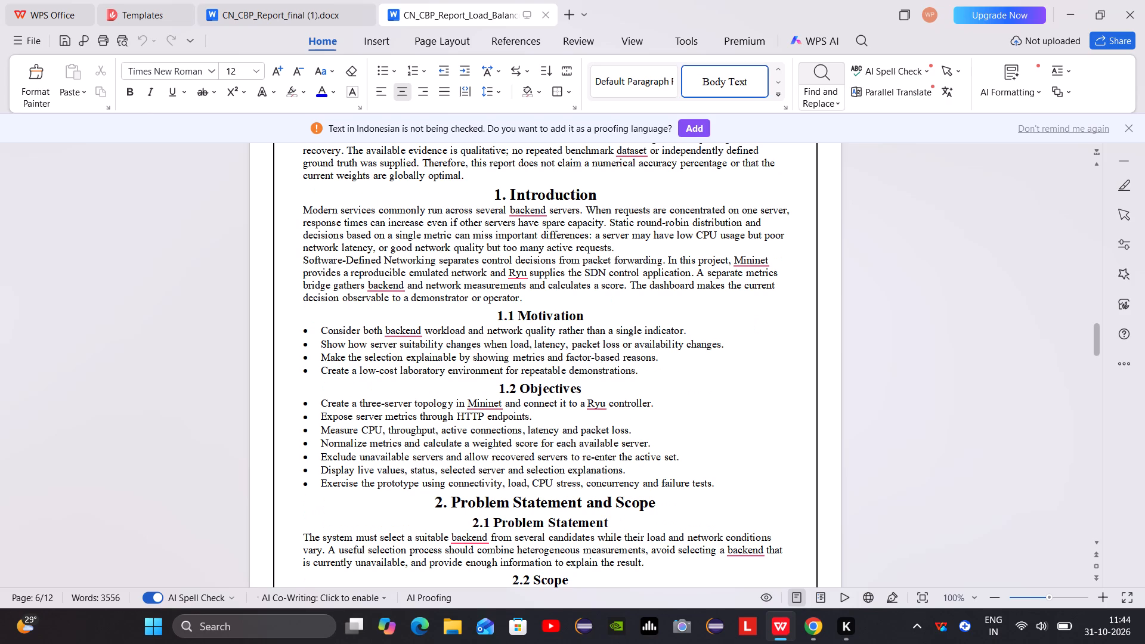
pyautogui.scroll(-3, 658, 437)
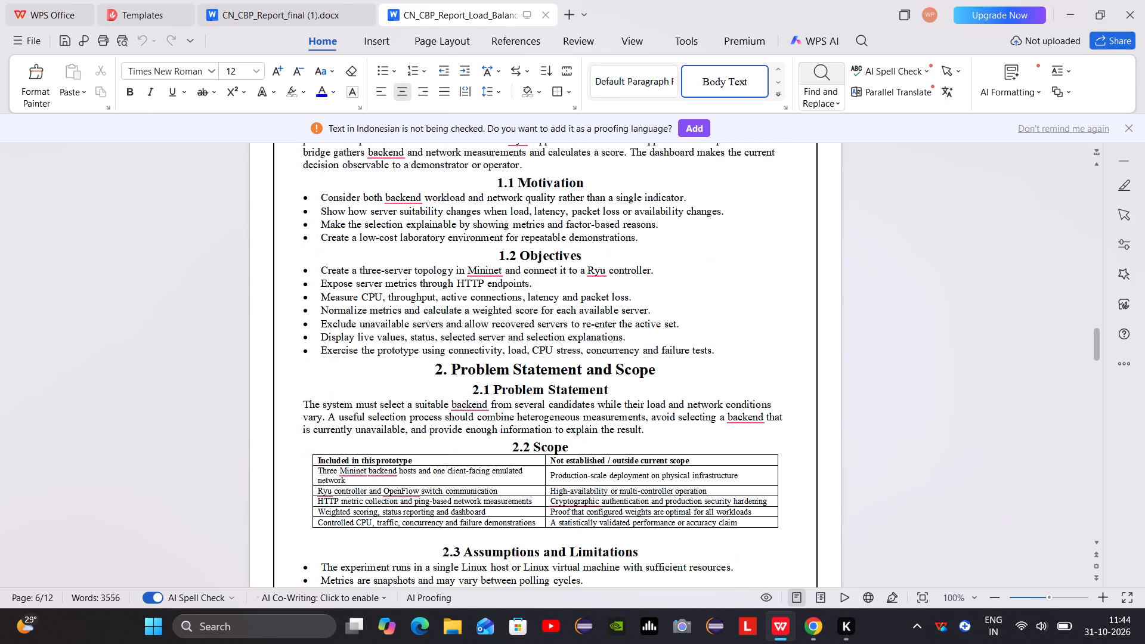
pyautogui.scroll(-5, 657, 447)
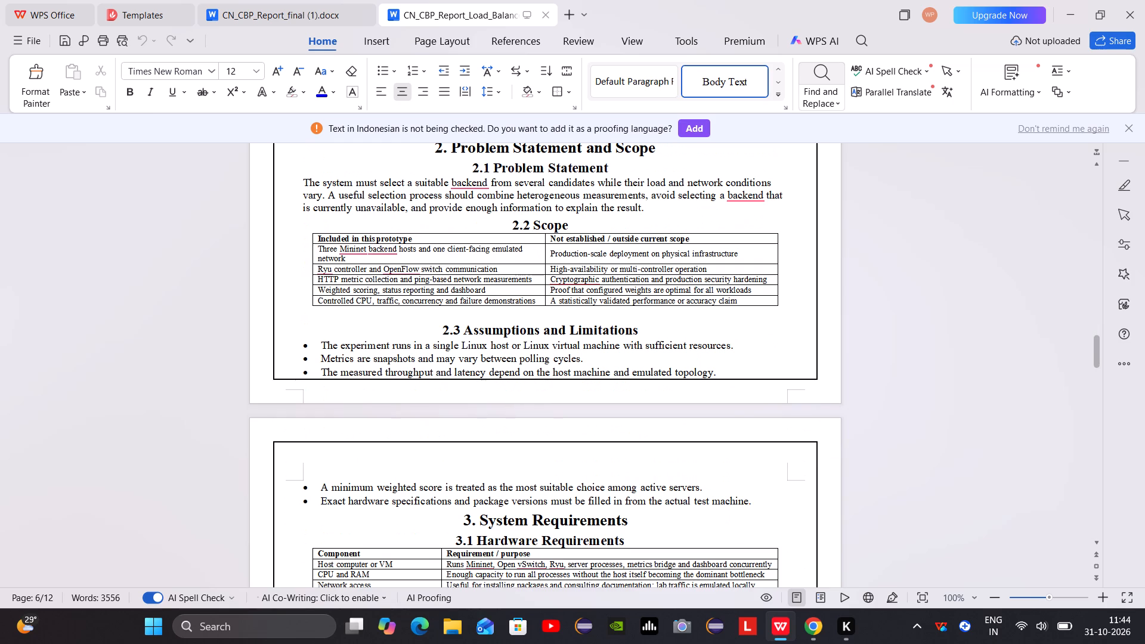
pyautogui.scroll(-20, 657, 448)
pyautogui.scroll(-18, 657, 448)
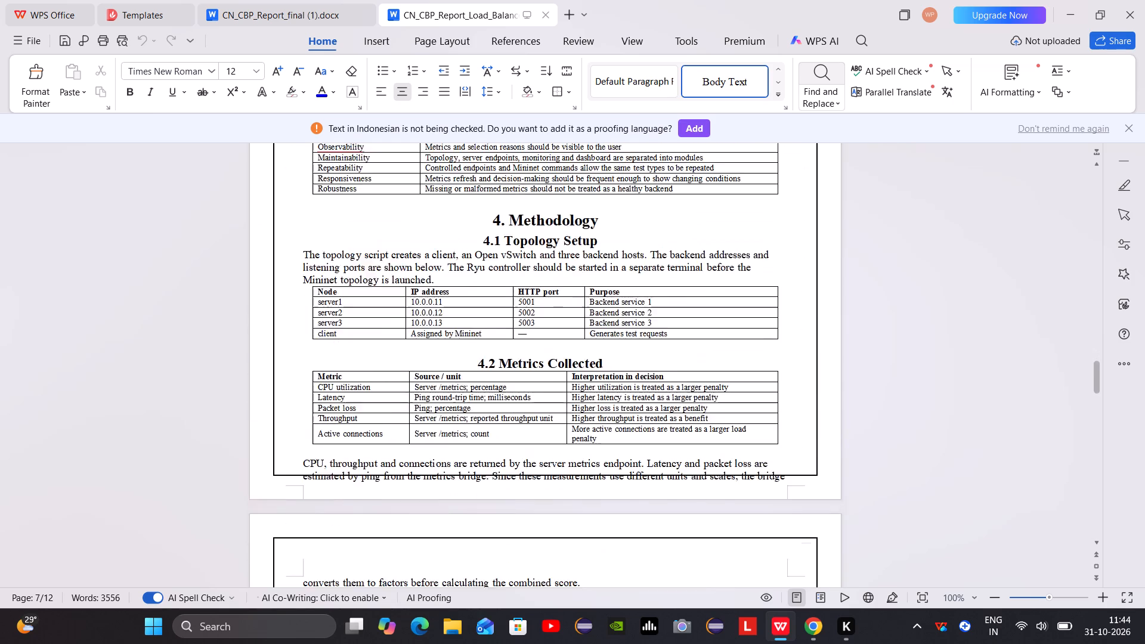
pyautogui.scroll(-20, 683, 453)
pyautogui.scroll(-20, 683, 453)
pyautogui.scroll(-12, 683, 453)
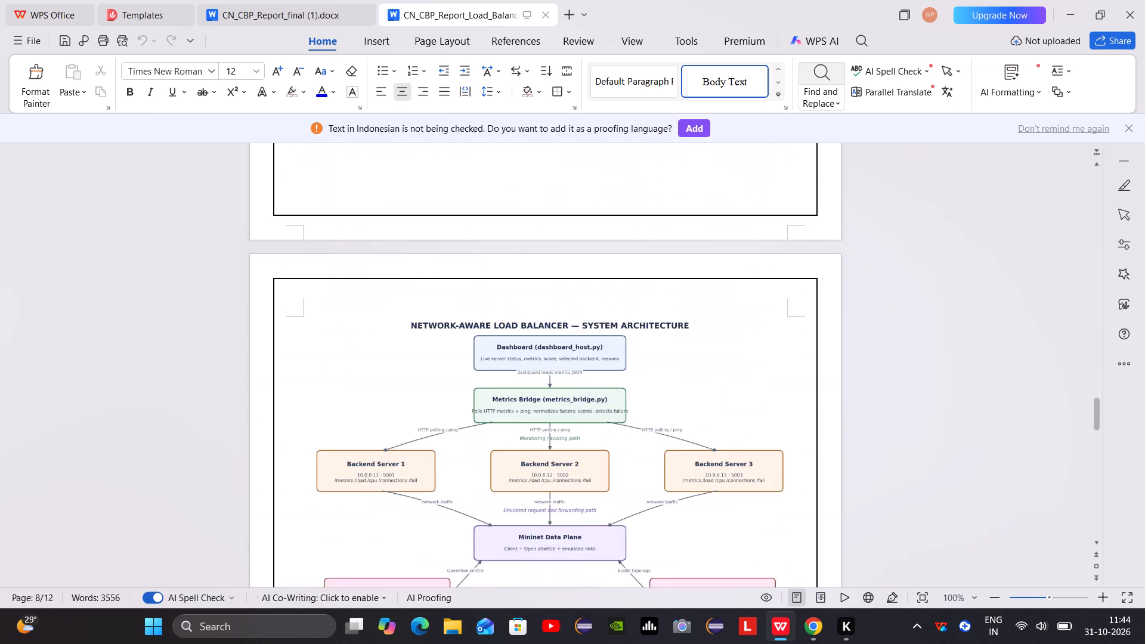
pyautogui.scroll(-20, 683, 453)
pyautogui.scroll(-9, 683, 453)
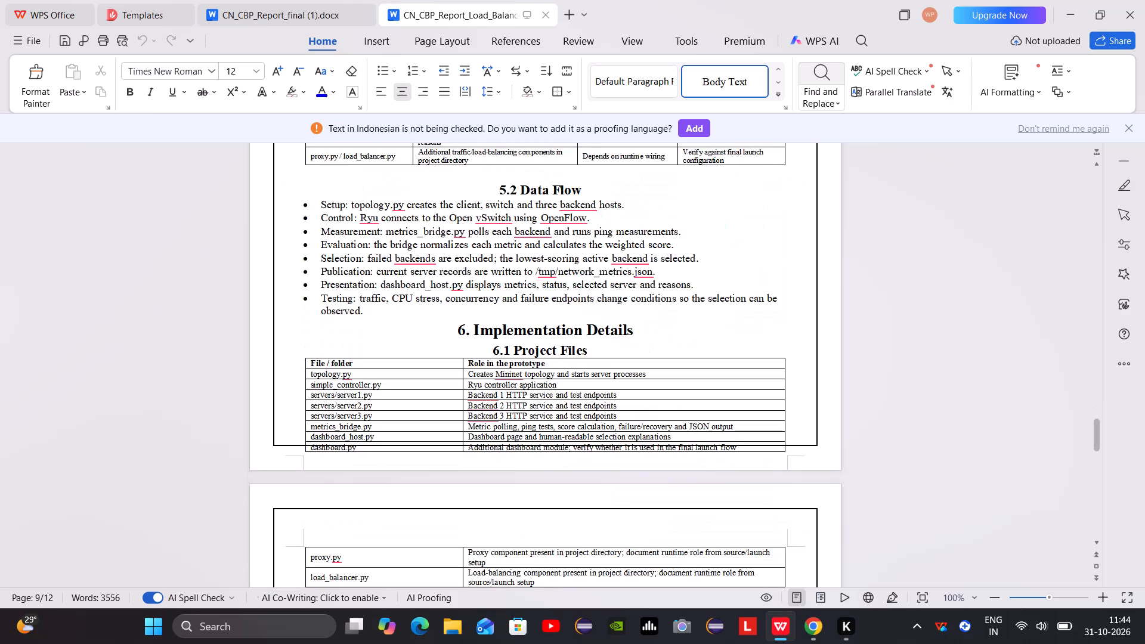
# Increase the height of the dashboard_host.py row in the 6.1 Project Files table.
pyautogui.click(694, 419)
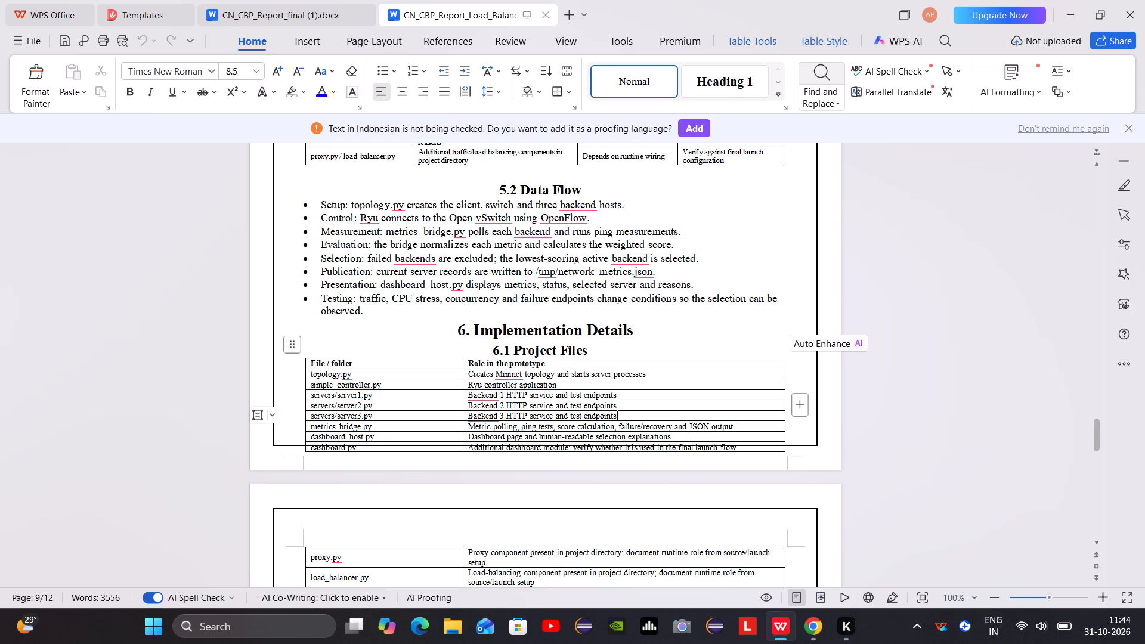
pyautogui.moveTo(325, 441); pyautogui.dragTo(326, 462)
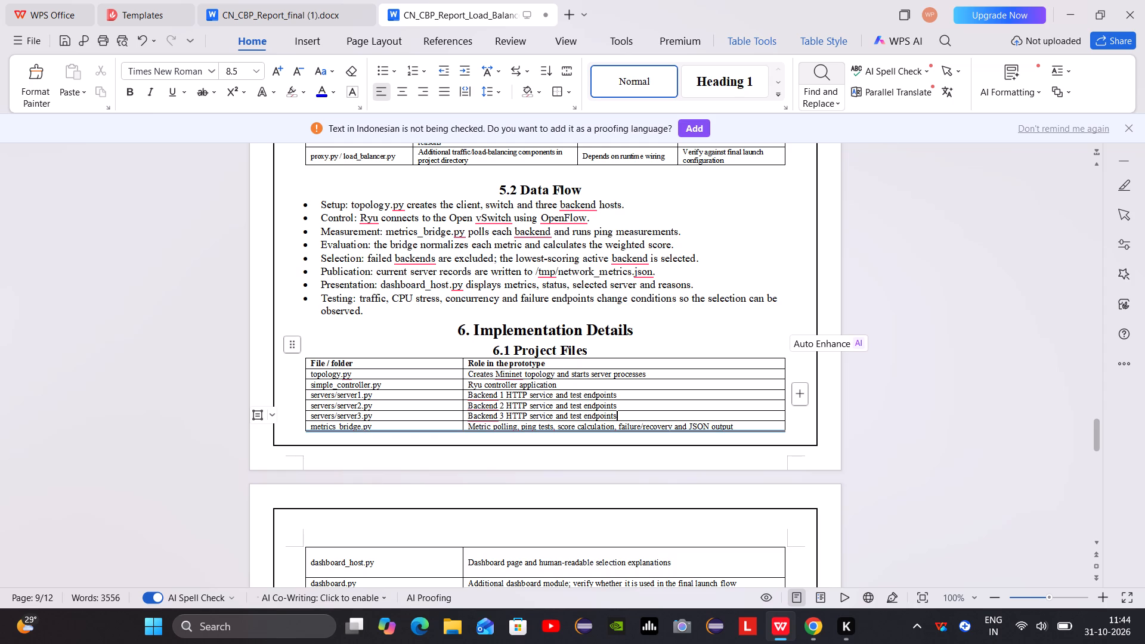
# Switch to CN_CBP_Report_final (1).docx and examine its System Requirements tables, the start of Methodology and the Scope section for comparison.
pyautogui.click(285, 0)
pyautogui.scroll(-10, 481, 261)
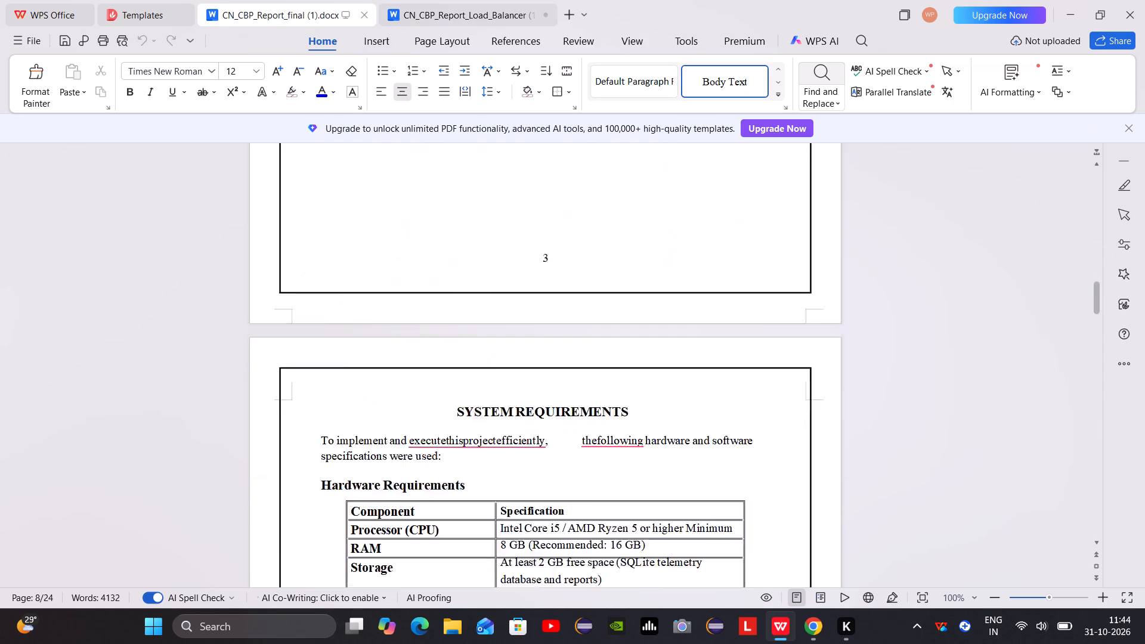
pyautogui.scroll(-6, 486, 267)
pyautogui.scroll(1, 491, 271)
pyautogui.scroll(-20, 491, 271)
pyautogui.scroll(-19, 491, 271)
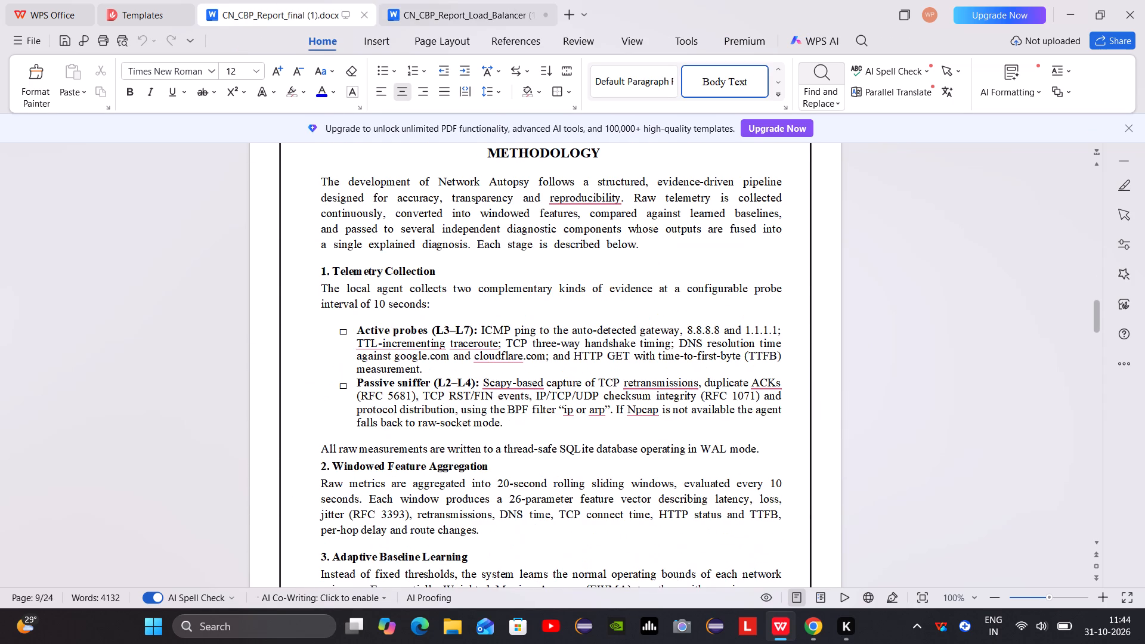
pyautogui.scroll(15, 491, 271)
pyautogui.scroll(10, 491, 271)
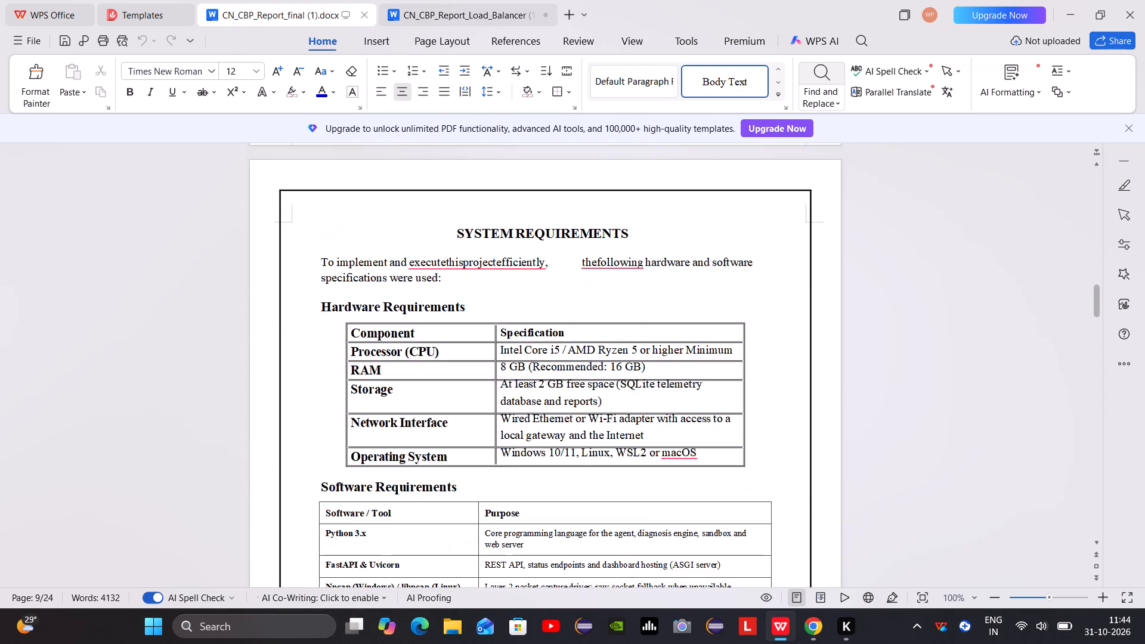
pyautogui.scroll(17, 491, 271)
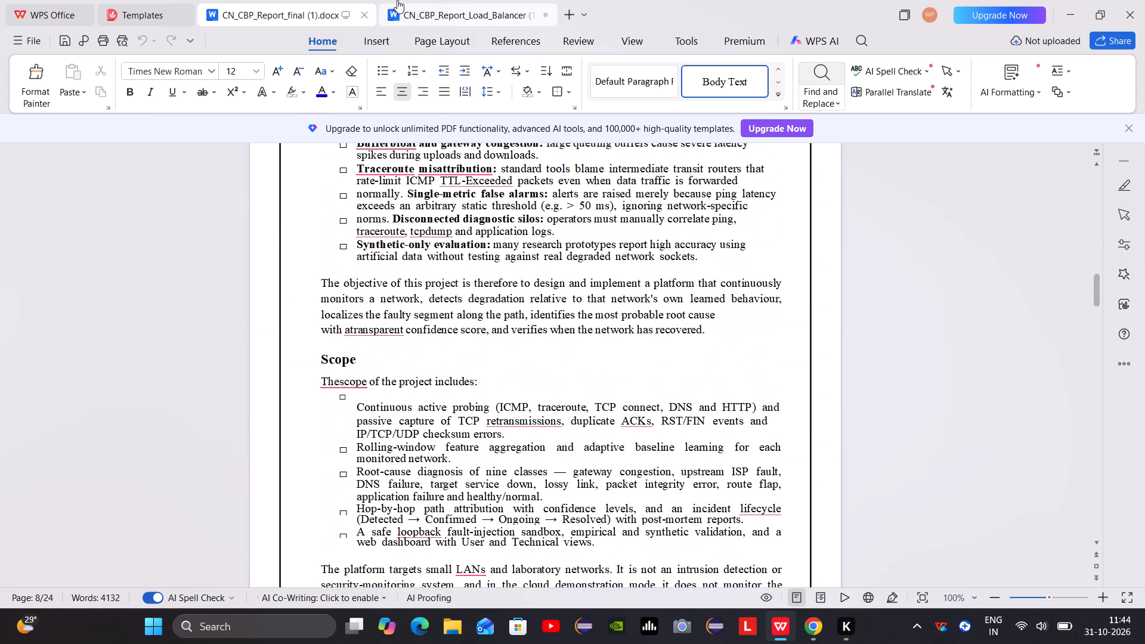
# In the load balancer report's Project Files table, slightly reduce the dashboard_host.py row and heighten the dashboard.py, proxy.py, load_balancer.py and FINAL_DEMO_GUIDE.txt rows.
pyautogui.click(397, 0)
pyautogui.scroll(-4, 663, 490)
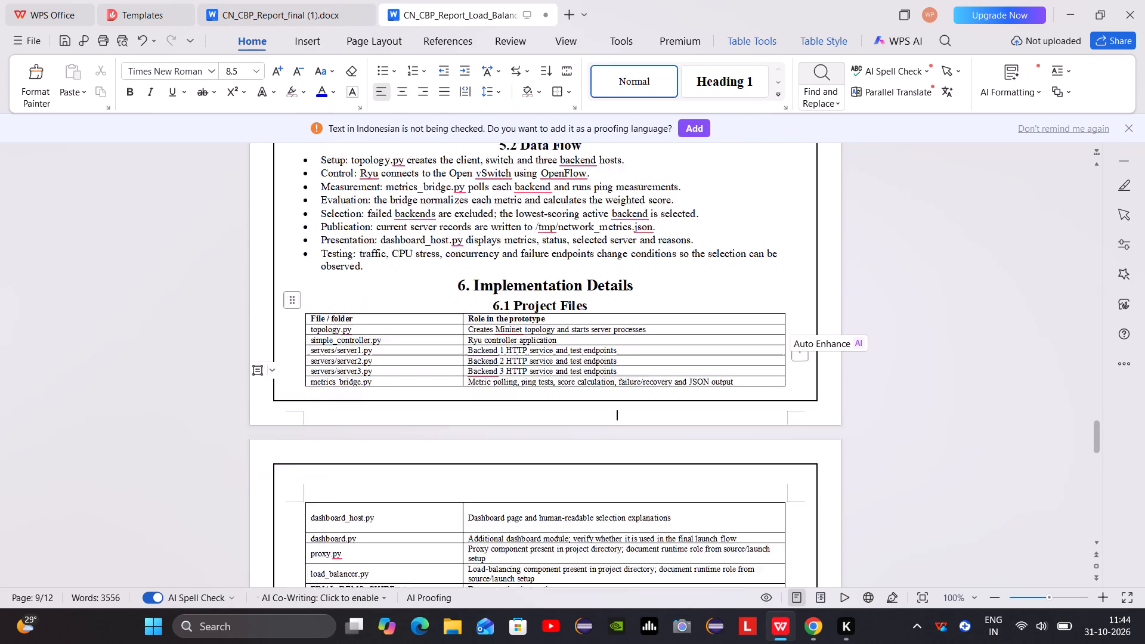
pyautogui.scroll(-2, 661, 491)
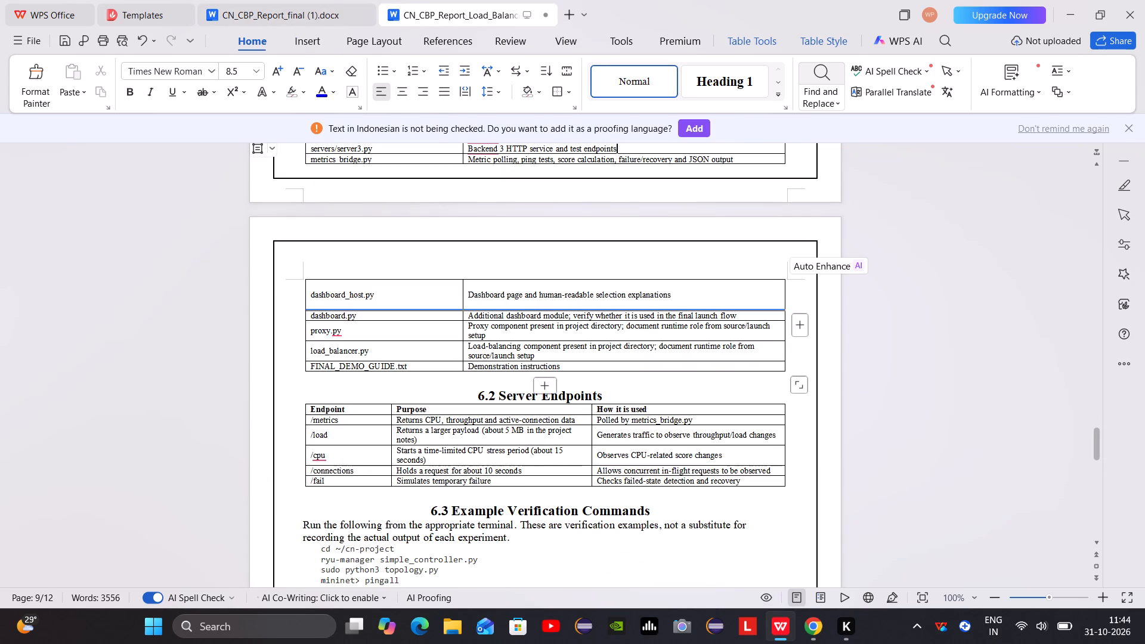
pyautogui.click(531, 311)
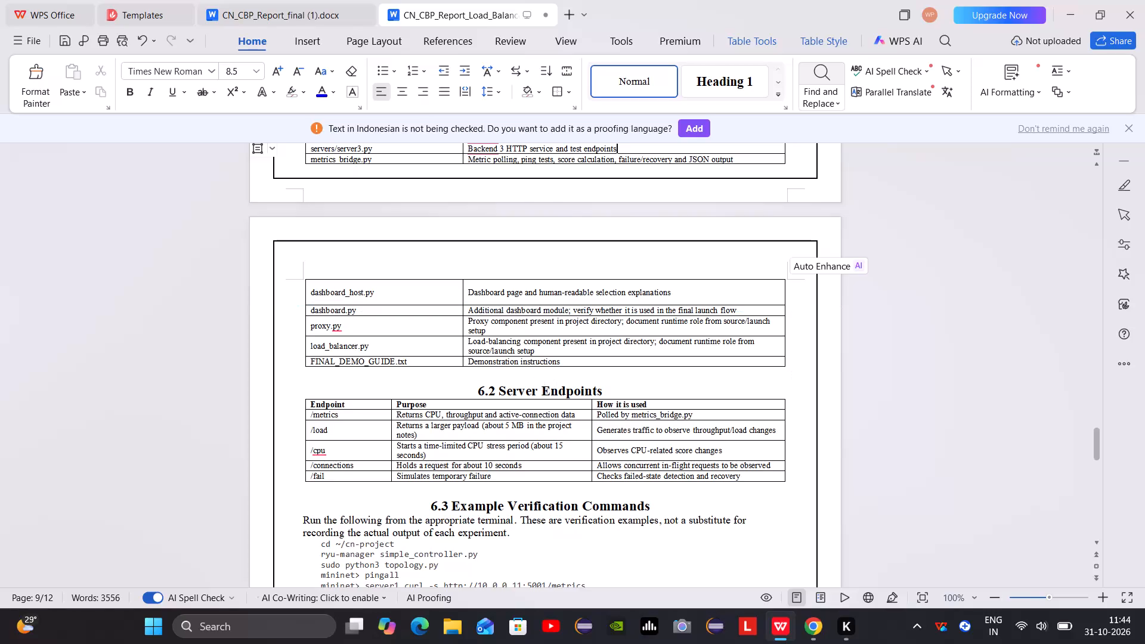
pyautogui.moveTo(530, 317); pyautogui.dragTo(530, 334)
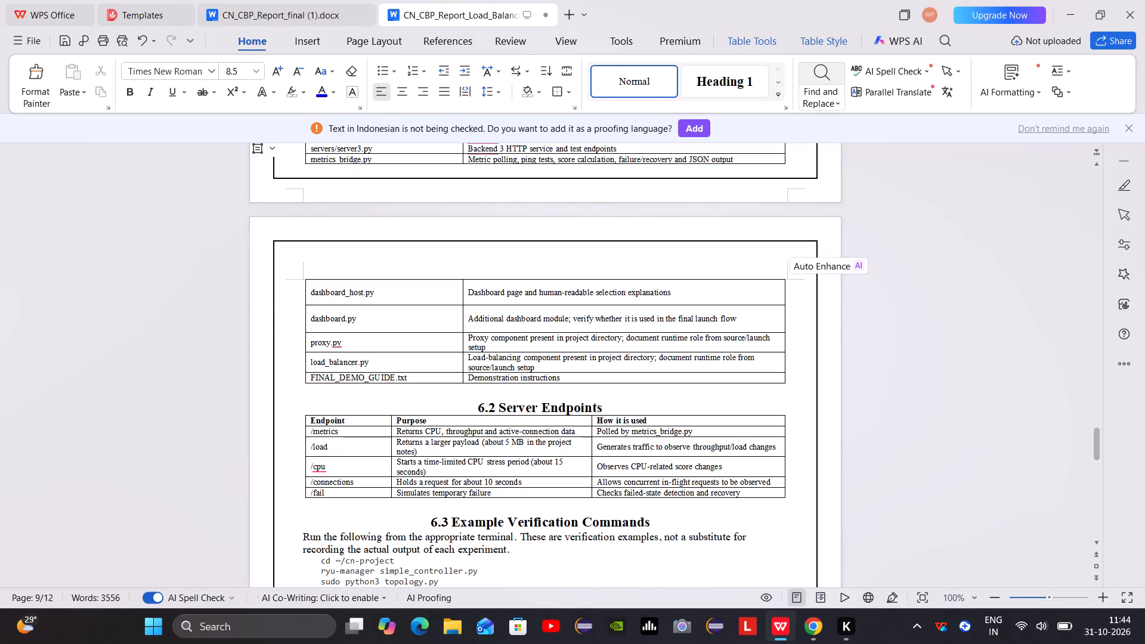
pyautogui.click(527, 352)
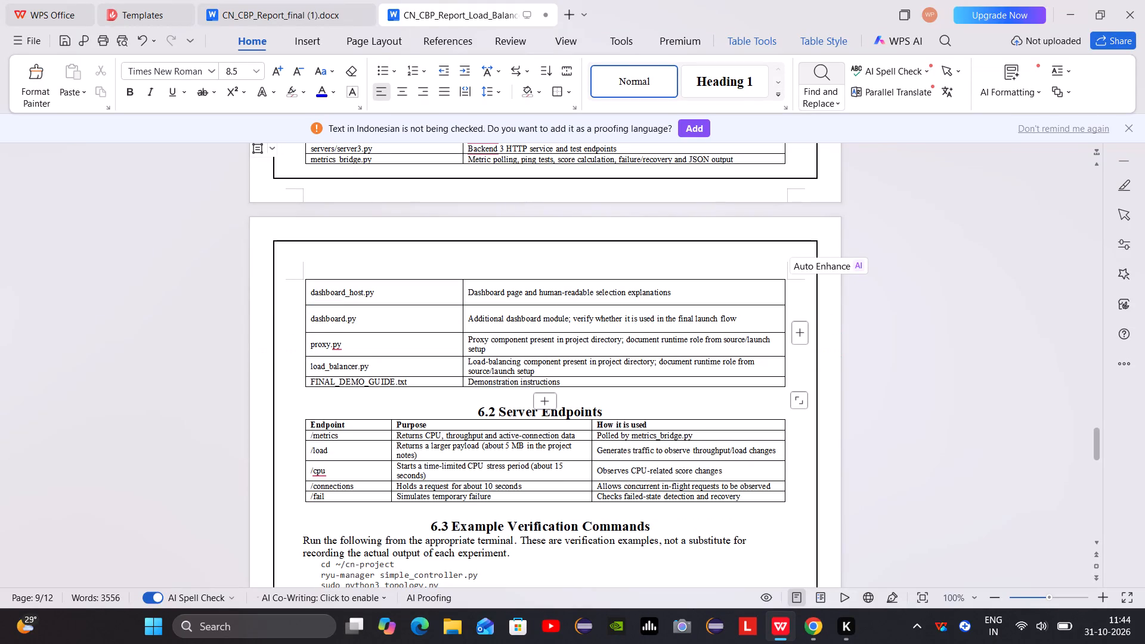
pyautogui.moveTo(524, 377); pyautogui.dragTo(524, 393)
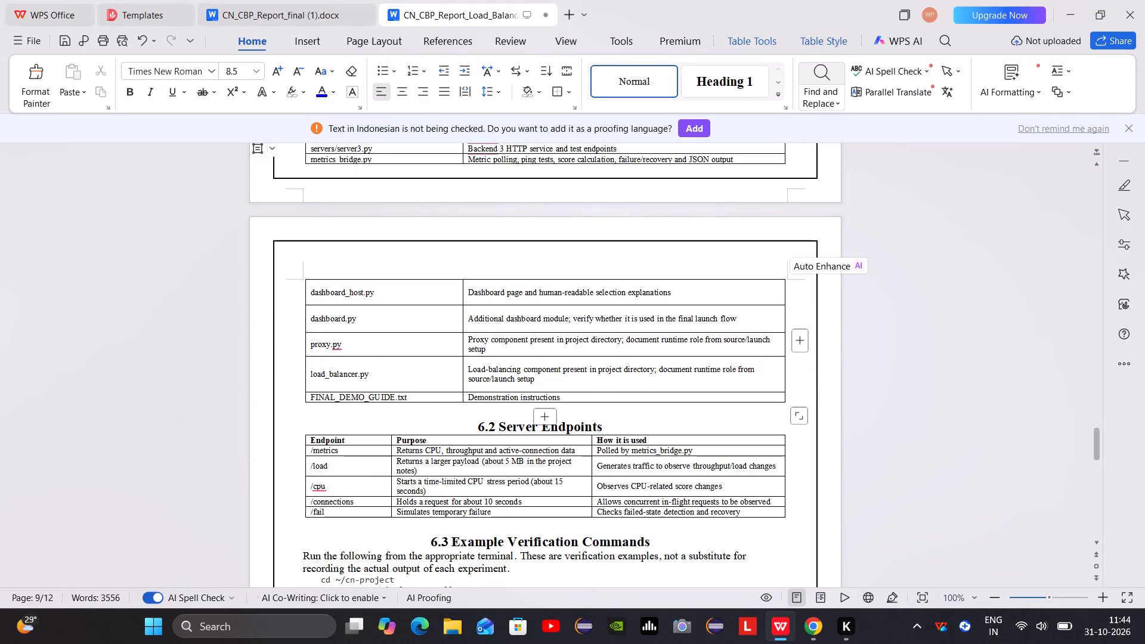
pyautogui.moveTo(510, 402); pyautogui.dragTo(508, 408)
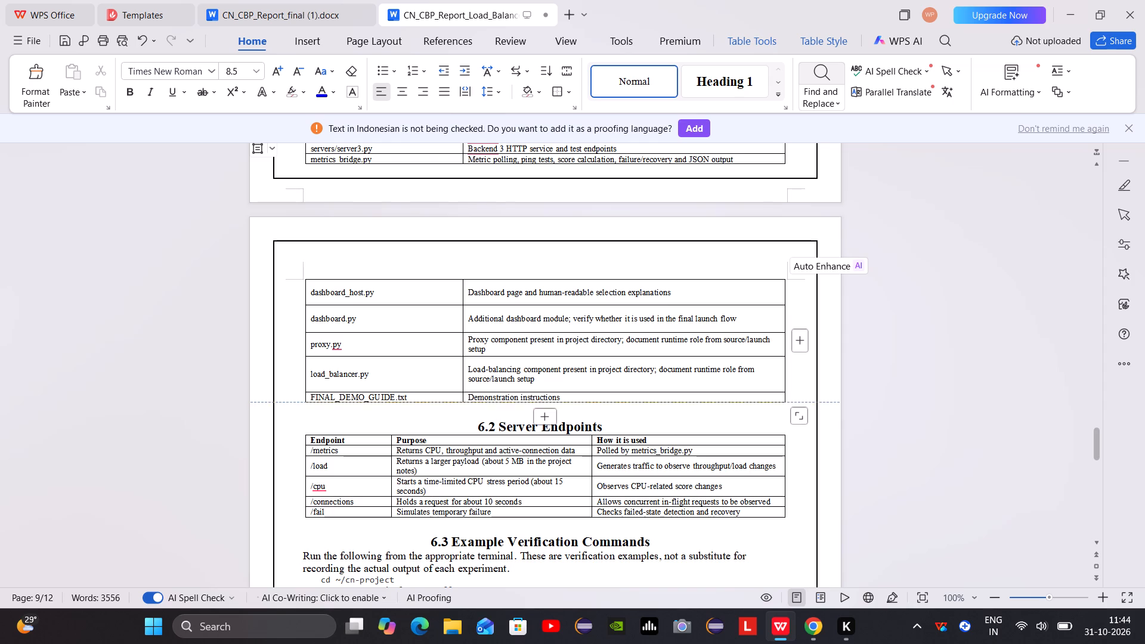
pyautogui.moveTo(508, 408); pyautogui.dragTo(508, 411)
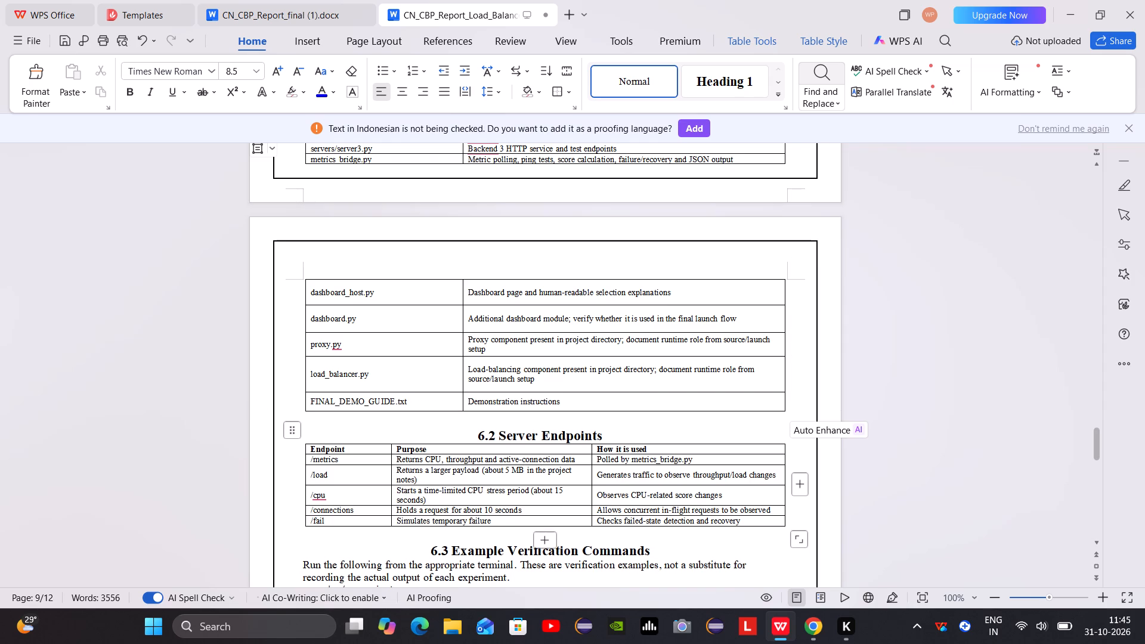
# Increase the heights of the header, /metrics, /load, /cpu and /connections rows in the 6.2 Server Endpoints table.
pyautogui.moveTo(454, 454); pyautogui.dragTo(454, 468)
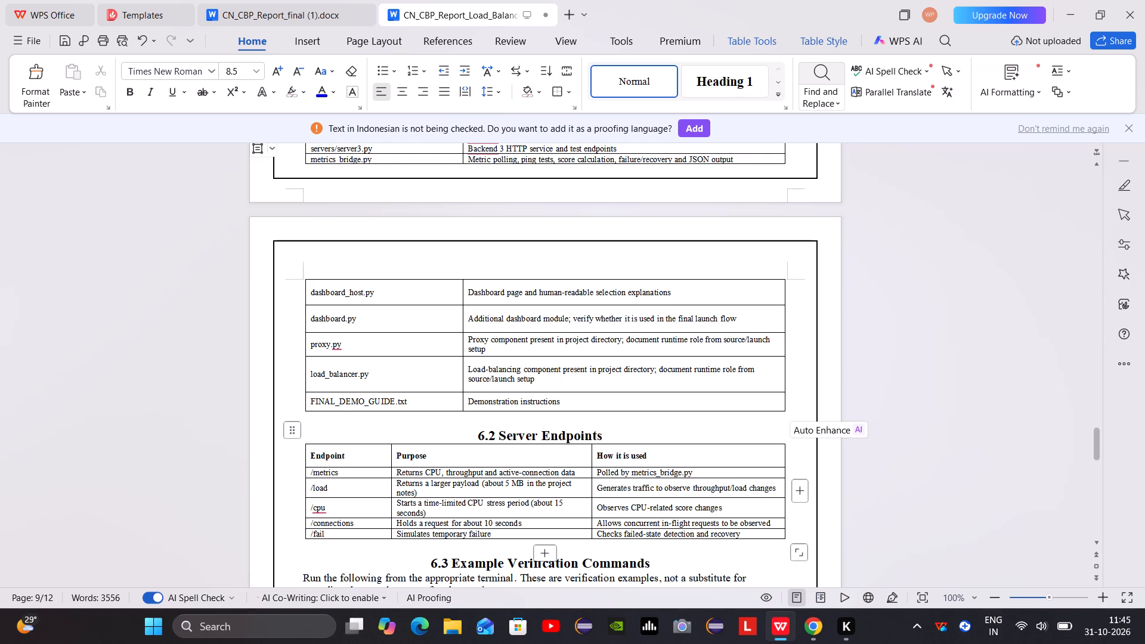
pyautogui.click(444, 476)
pyautogui.click(444, 479)
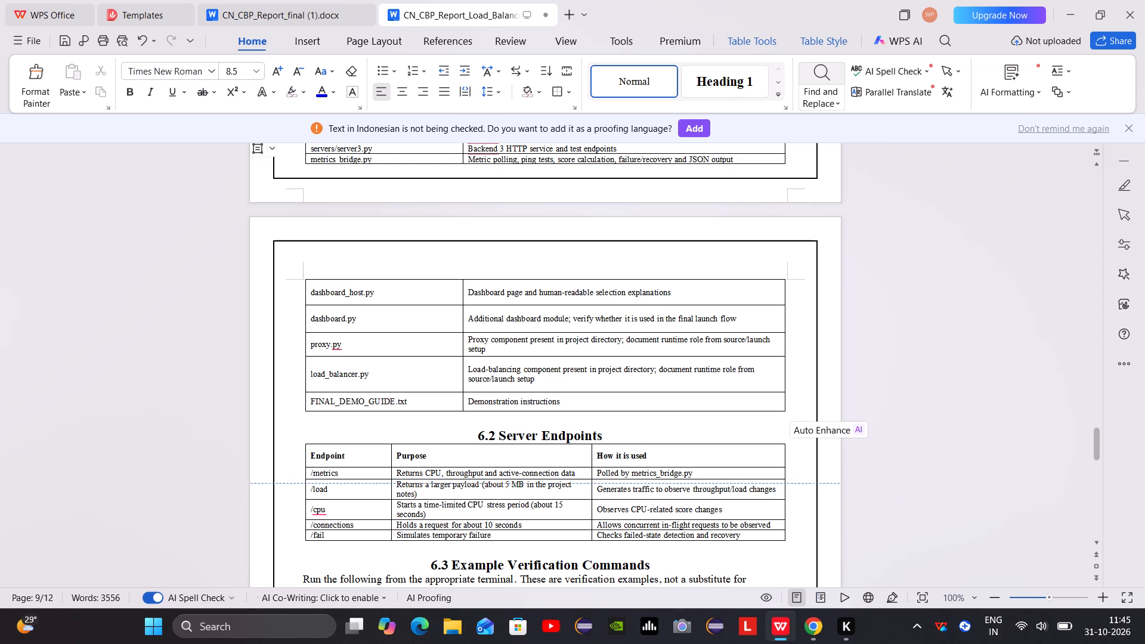
pyautogui.moveTo(444, 484); pyautogui.dragTo(444, 490)
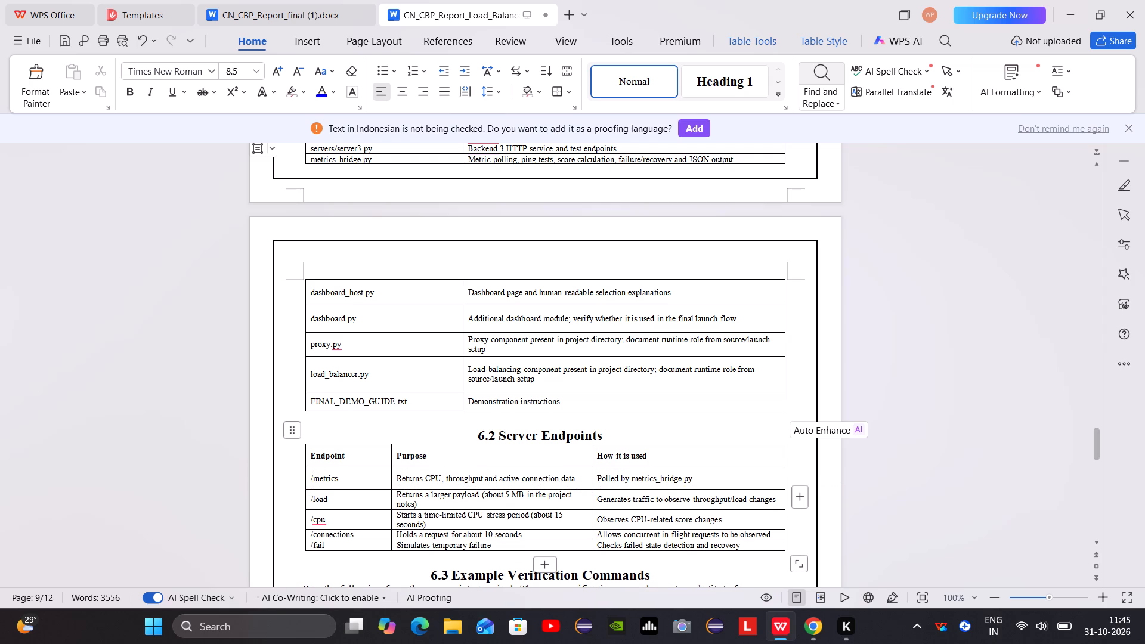
pyautogui.moveTo(444, 510); pyautogui.dragTo(444, 522)
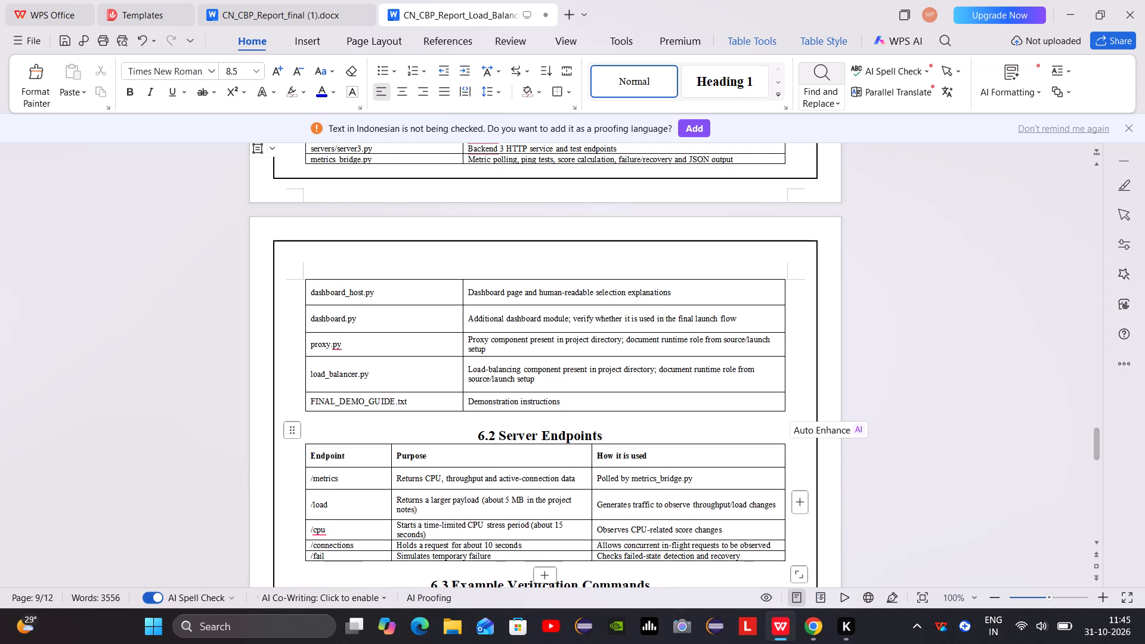
pyautogui.click(441, 538)
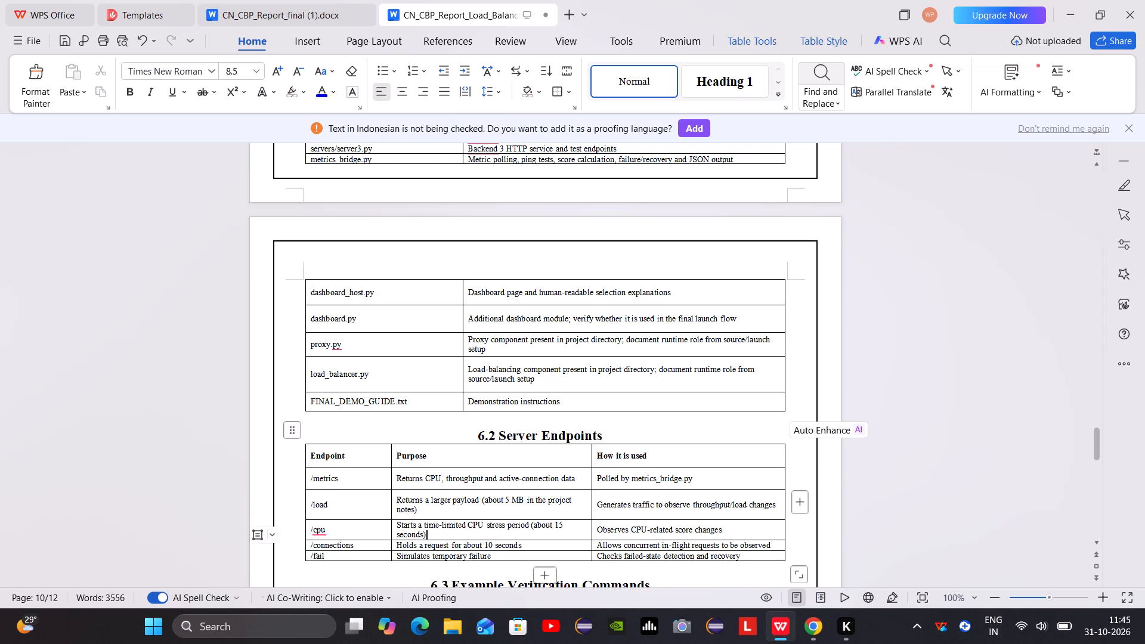
pyautogui.click(440, 541)
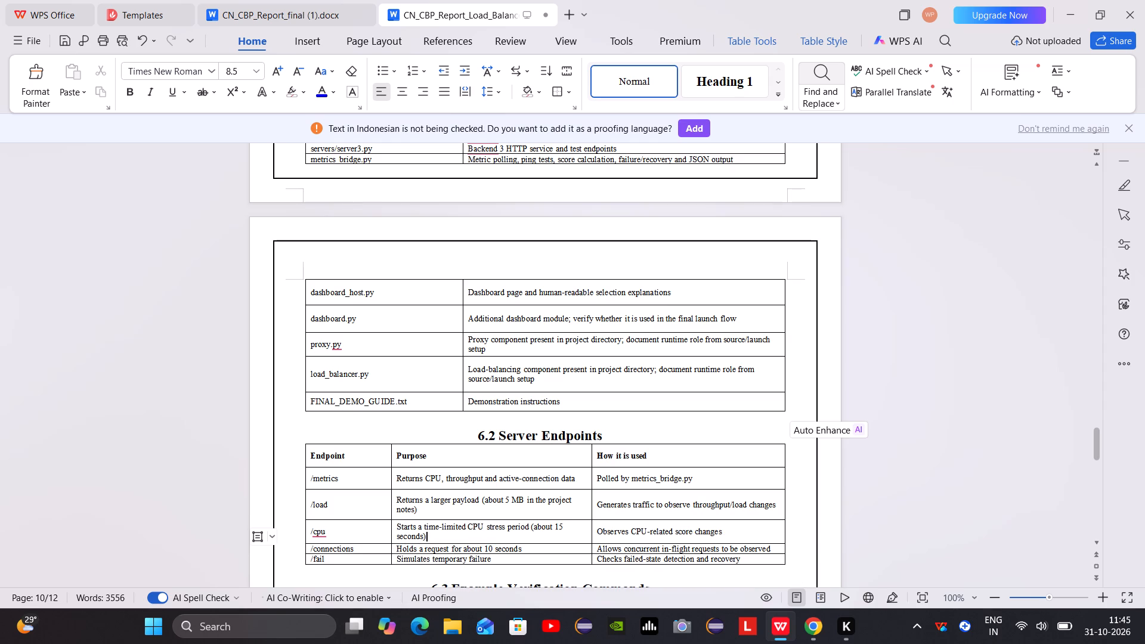
pyautogui.moveTo(437, 554); pyautogui.dragTo(437, 560)
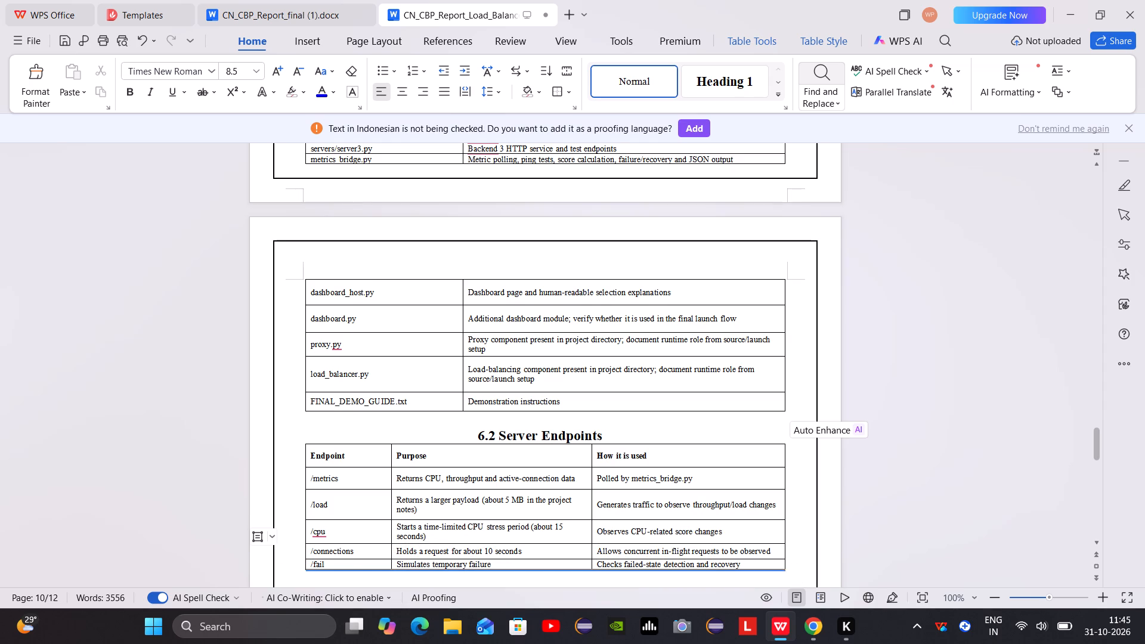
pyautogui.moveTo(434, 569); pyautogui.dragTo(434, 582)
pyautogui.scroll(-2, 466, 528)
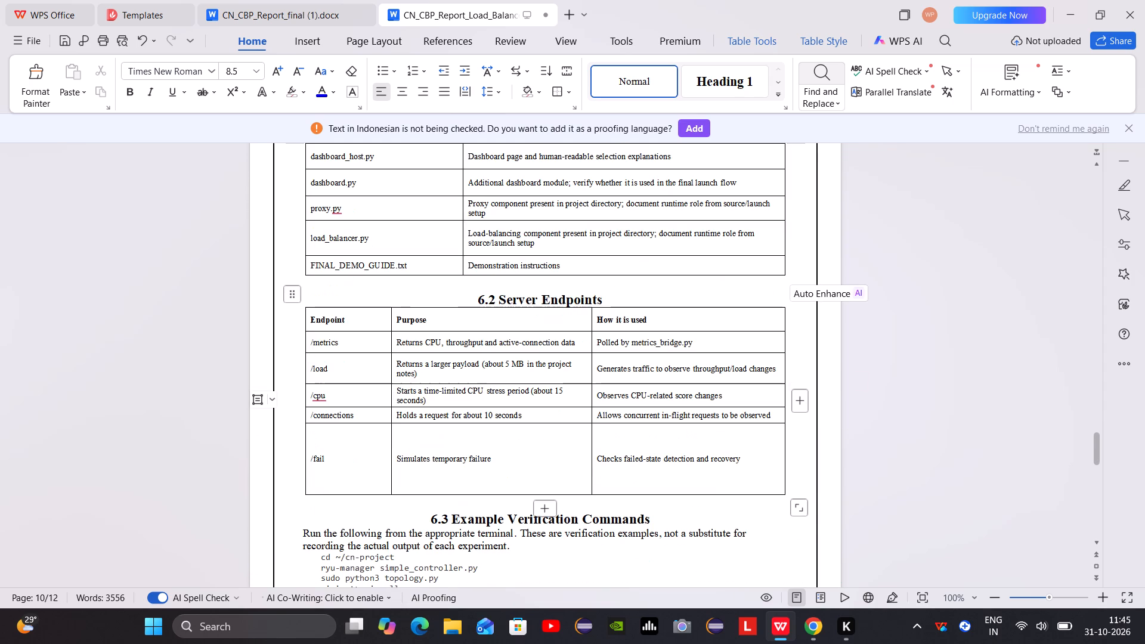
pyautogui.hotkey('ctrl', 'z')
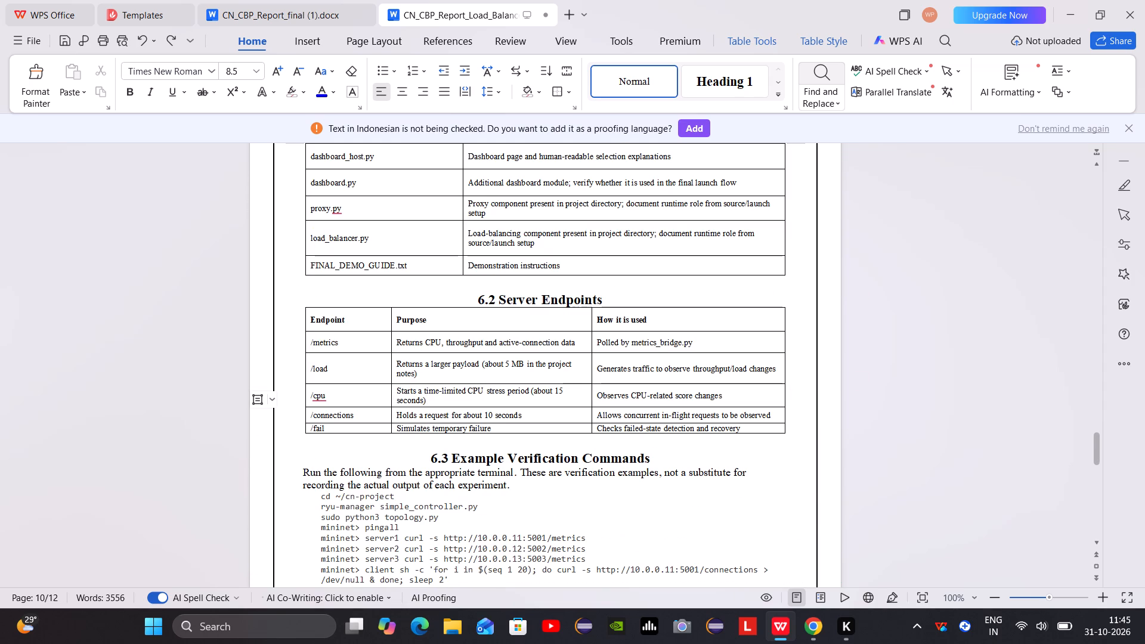
# Increase the height of the /fail row in the Server Endpoints table to give its text more space.
pyautogui.moveTo(435, 431); pyautogui.dragTo(434, 438)
pyautogui.moveTo(435, 434); pyautogui.dragTo(437, 438)
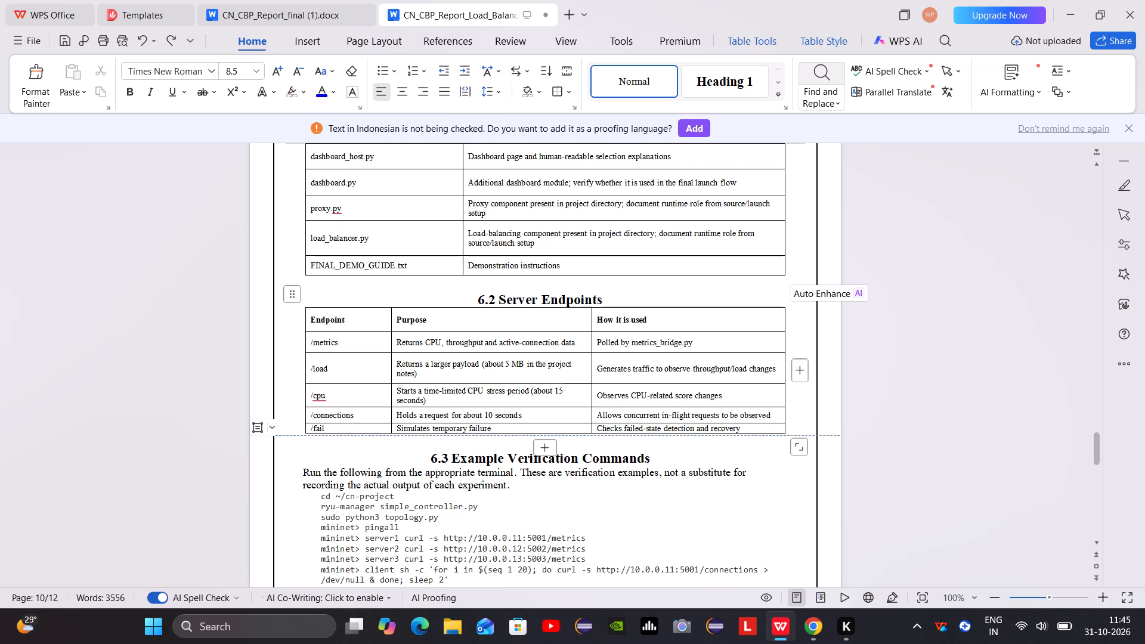
pyautogui.moveTo(437, 438); pyautogui.dragTo(438, 446)
# Go past the verification commands to the results table in section 7, Results and Discussion.
pyautogui.scroll(-1, 488, 478)
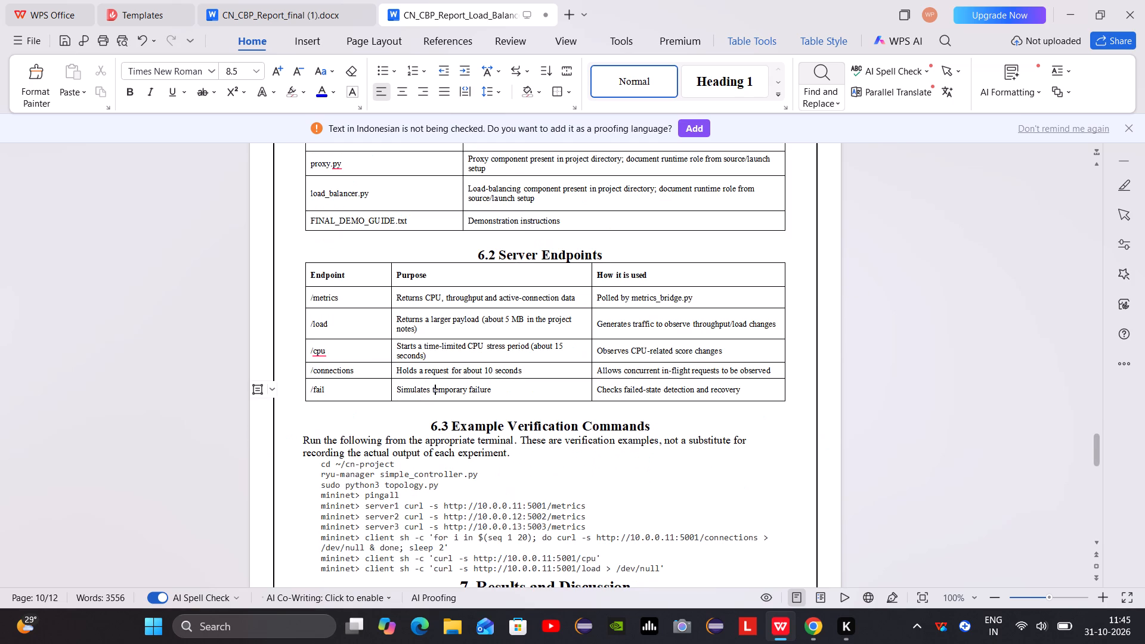
pyautogui.scroll(-7, 491, 471)
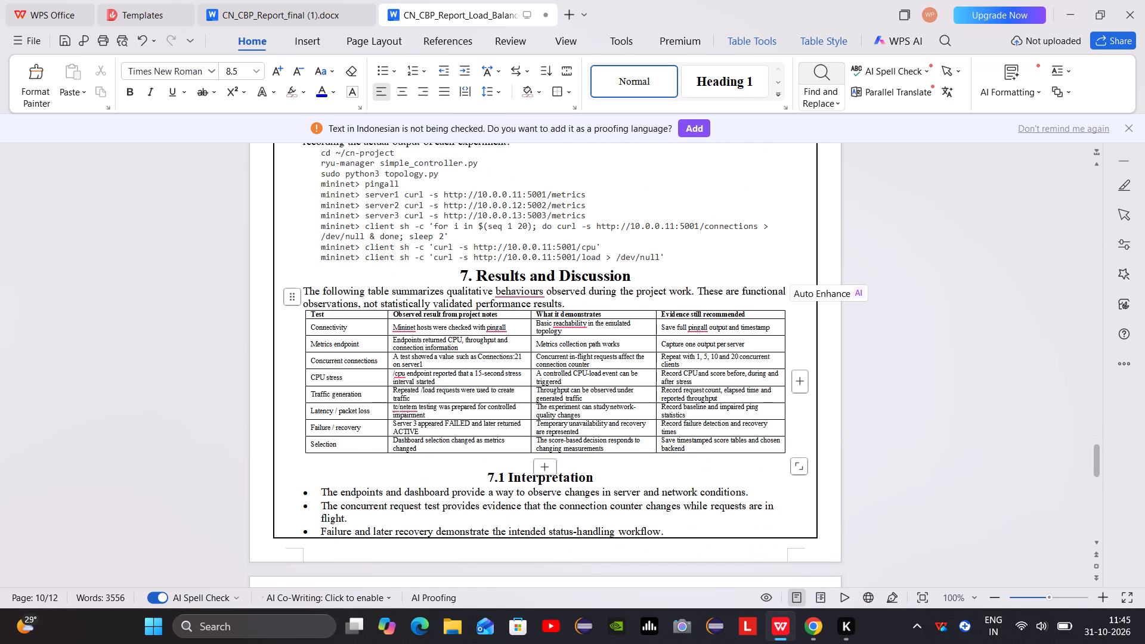
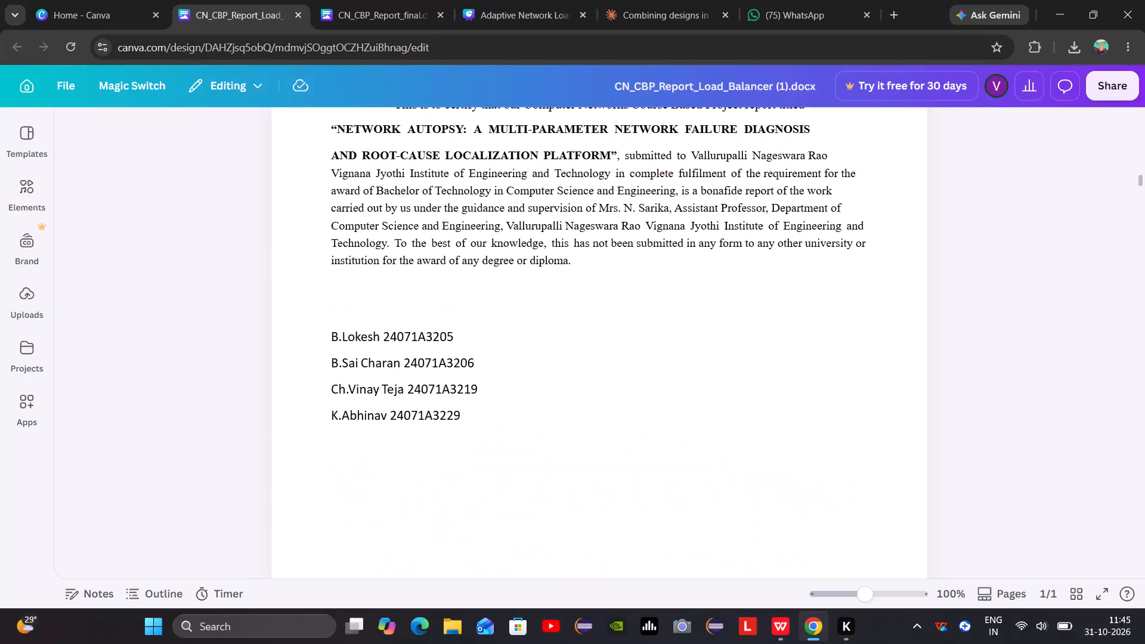
# Review the Adaptive Network Load Balancing presentation in Canva from the Architecture slide through Implementation to the three Results scenario slides.
pyautogui.click(385, 0)
pyautogui.click(494, 0)
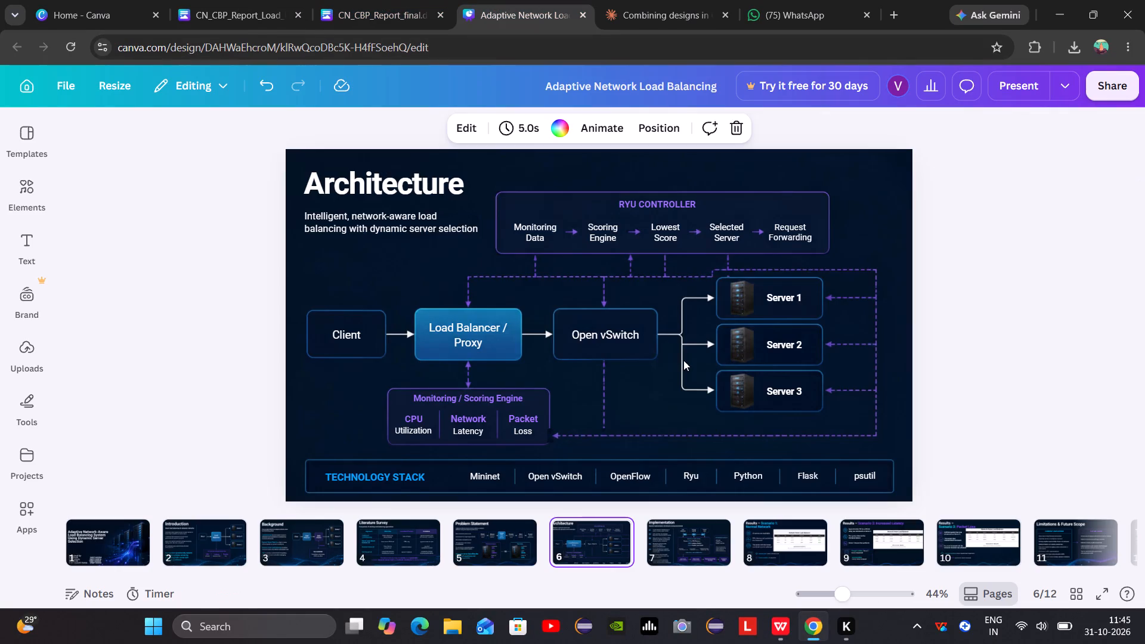
pyautogui.scroll(-1, 468, 299)
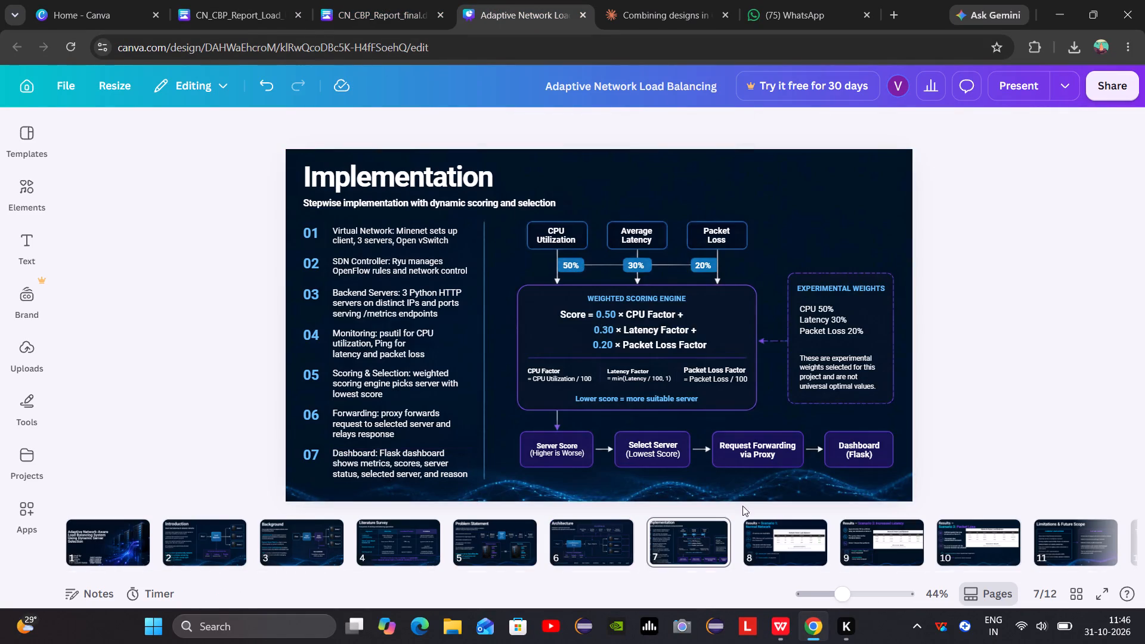
pyautogui.click(784, 534)
pyautogui.click(855, 546)
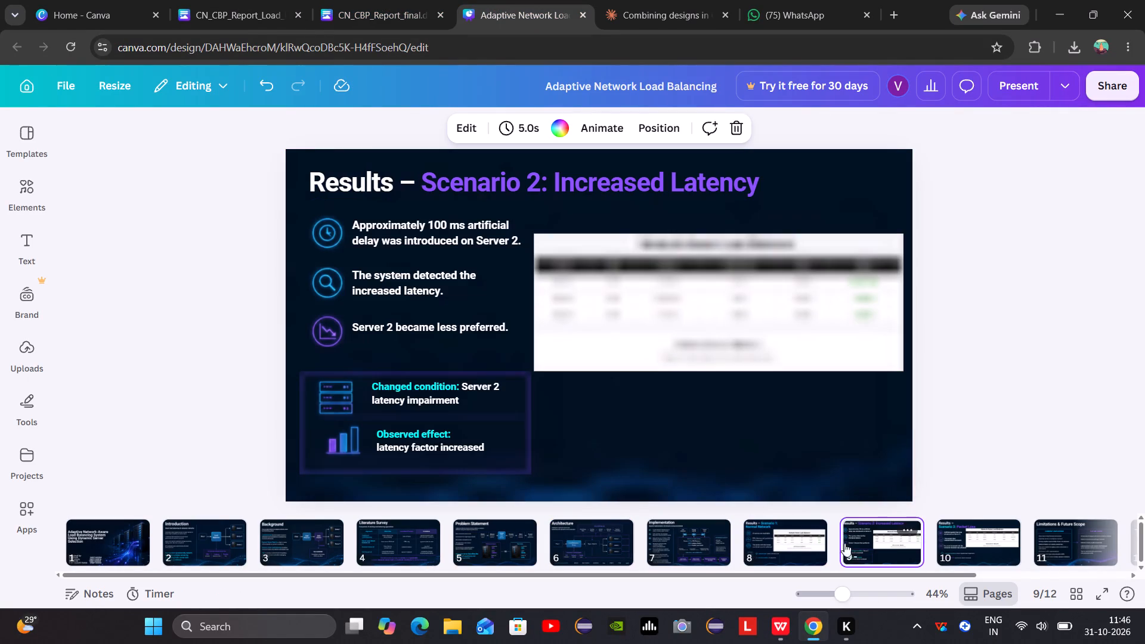
pyautogui.click(798, 538)
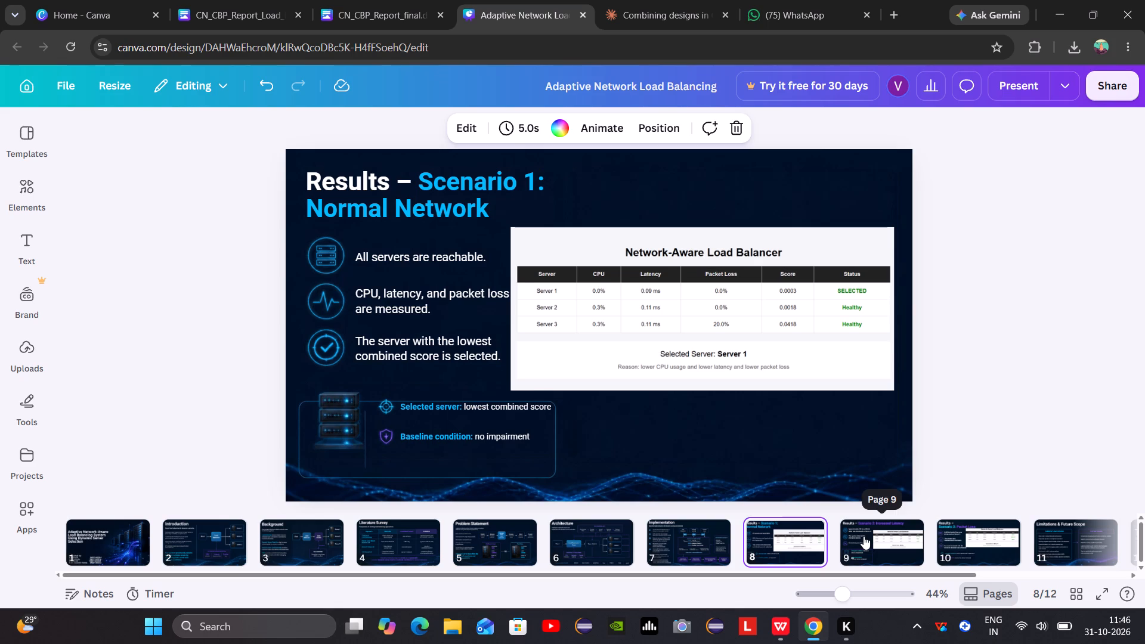
pyautogui.click(864, 536)
pyautogui.click(950, 546)
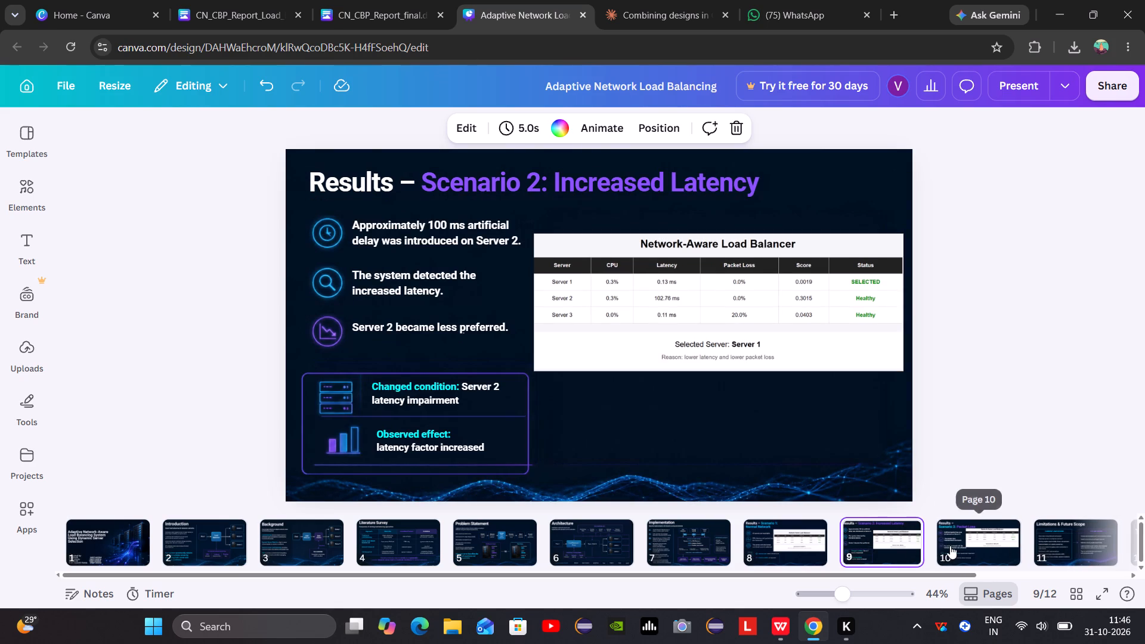
pyautogui.click(950, 546)
pyautogui.click(1049, 533)
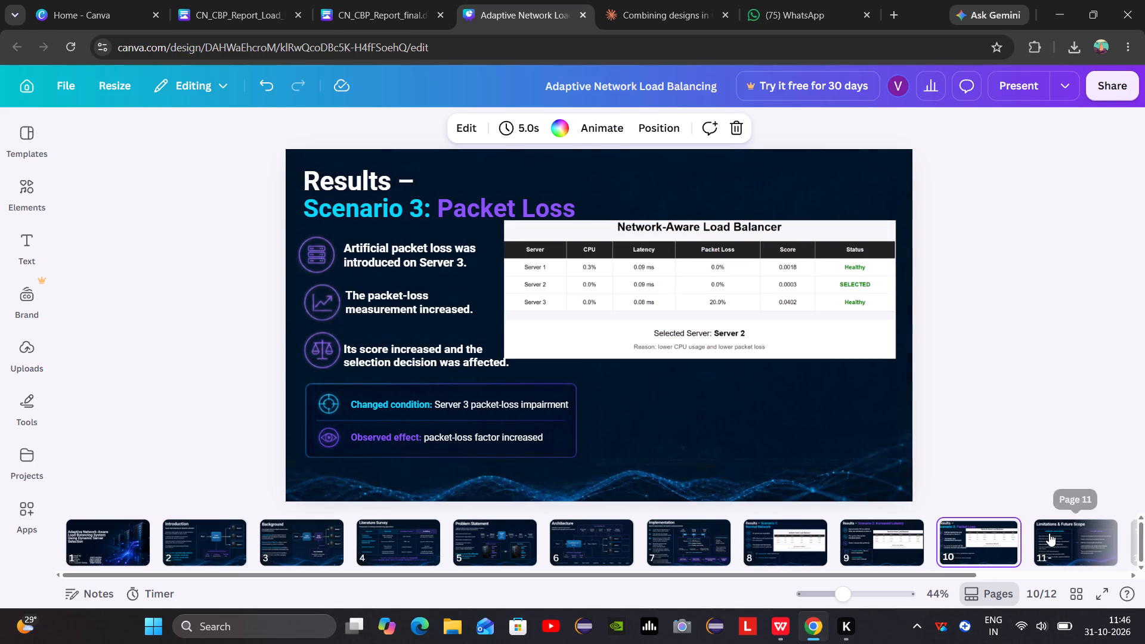
pyautogui.click(983, 538)
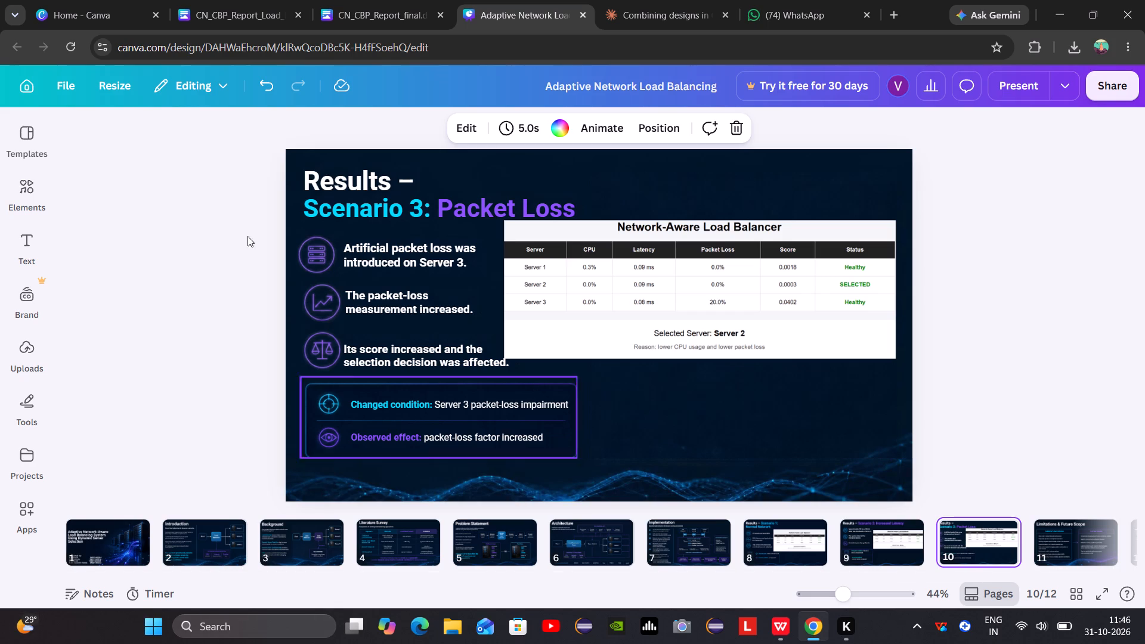
pyautogui.click(597, 280)
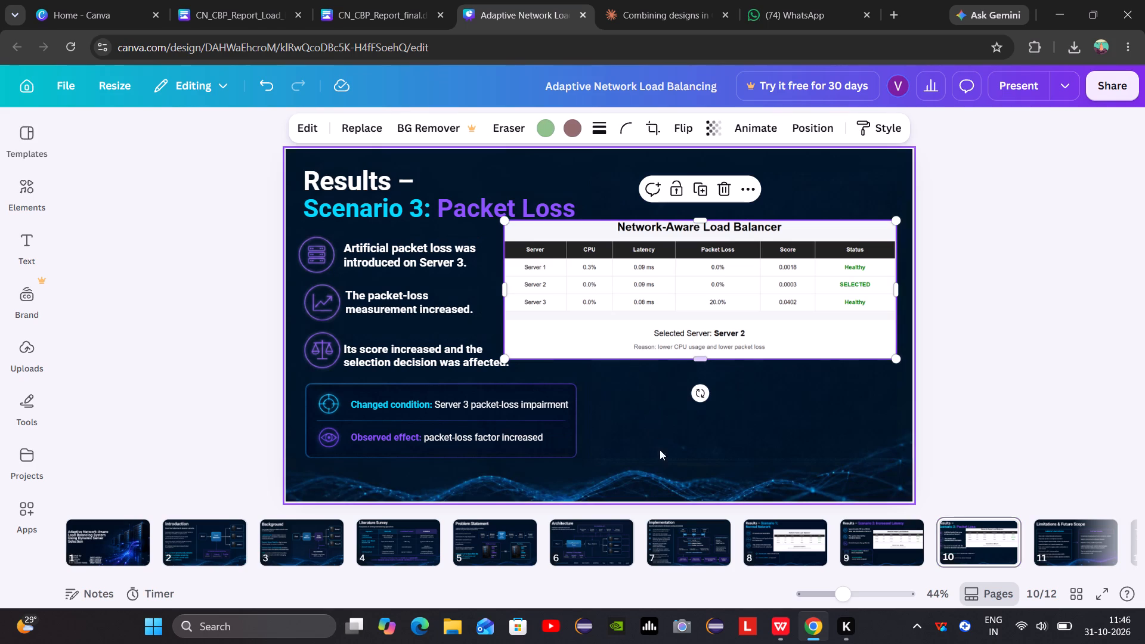
# Return to WPS Office and look through the load balancer report from section 7 to the appendices, then back to References.
pyautogui.click(315, 0)
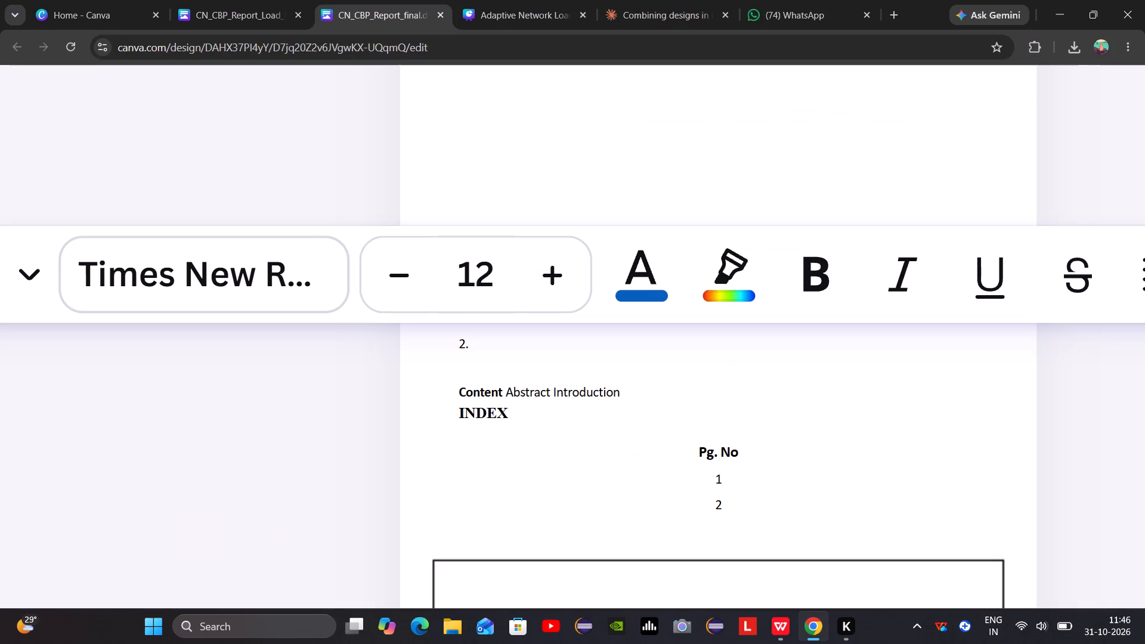
pyautogui.click(777, 623)
pyautogui.scroll(1, 598, 428)
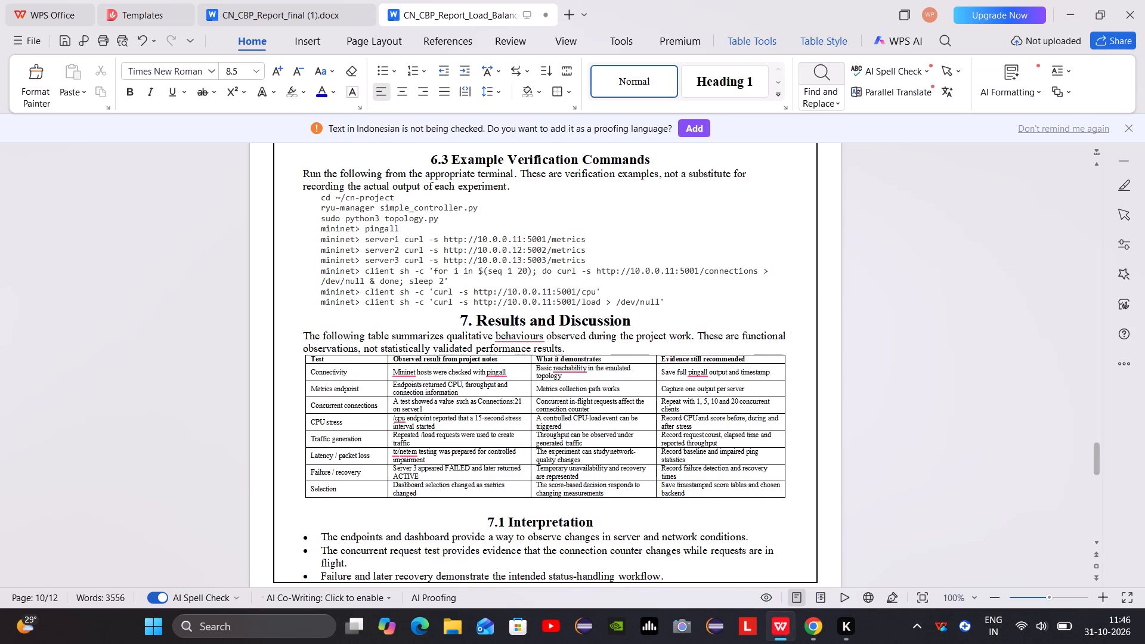
pyautogui.scroll(-14, 577, 537)
pyautogui.scroll(-19, 546, 464)
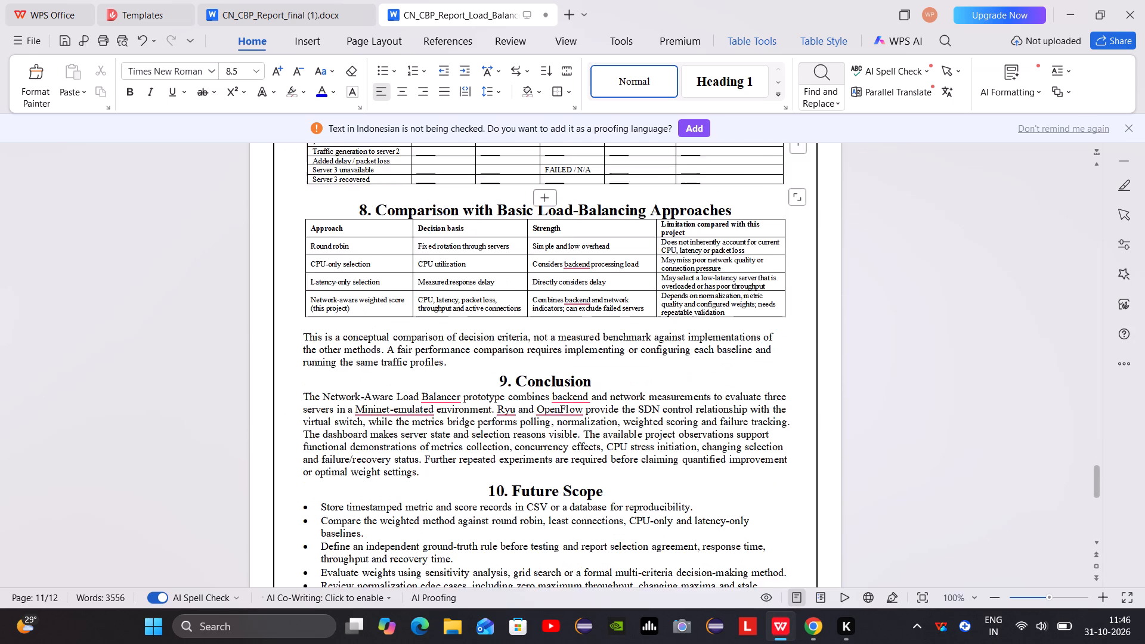
pyautogui.scroll(-4, 546, 464)
pyautogui.moveTo(1096, 491); pyautogui.dragTo(1094, 643)
pyautogui.scroll(4, 732, 505)
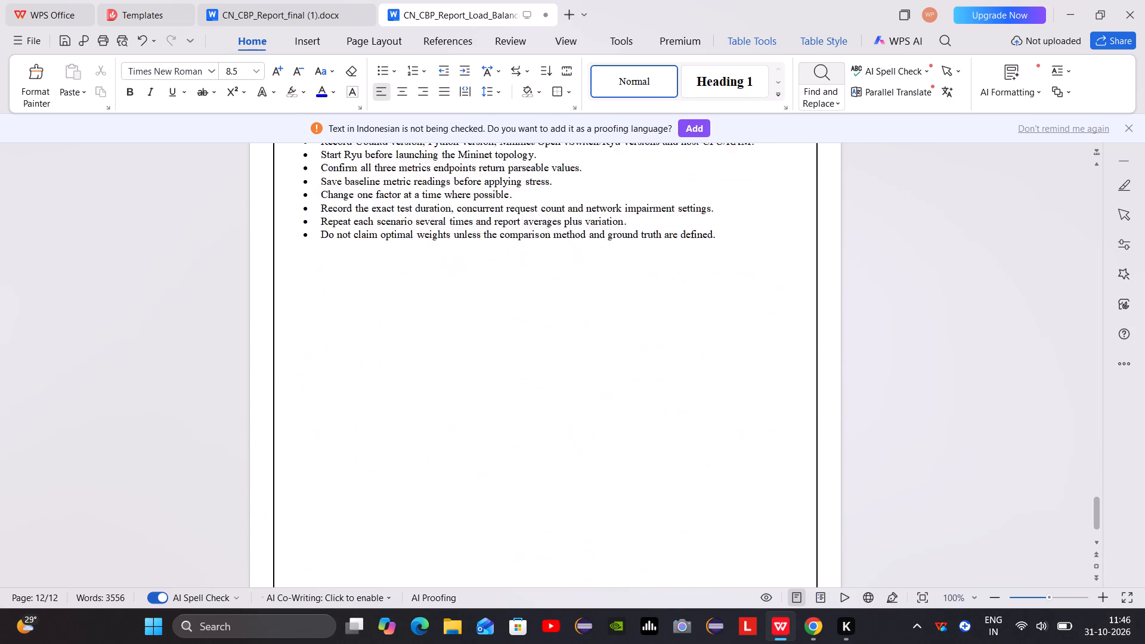
pyautogui.scroll(5, 470, 476)
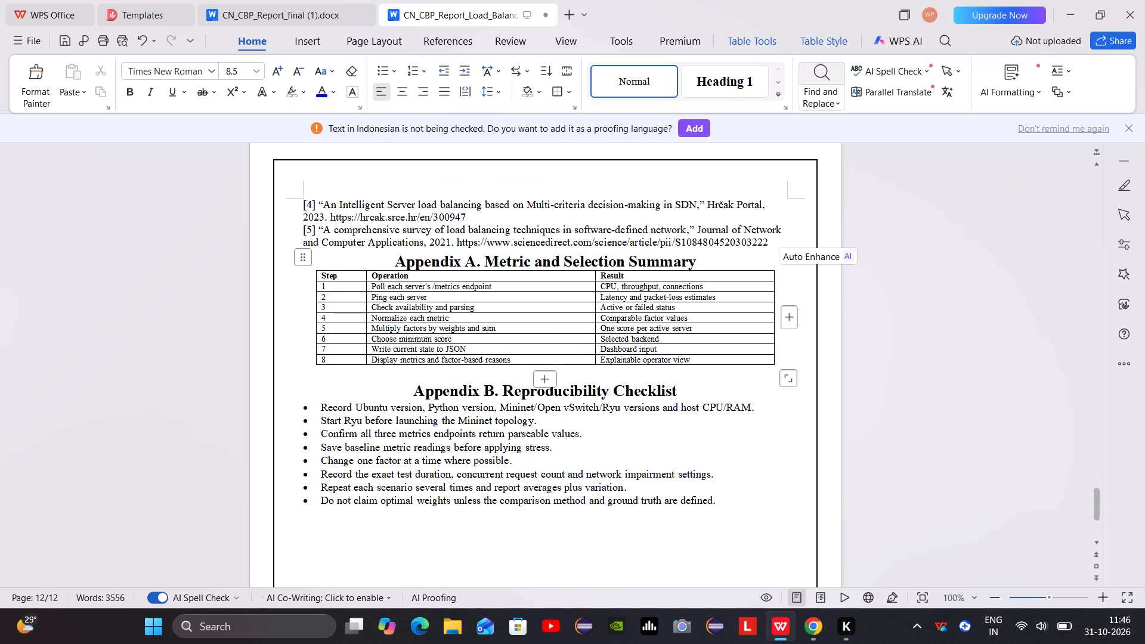
pyautogui.scroll(8, 442, 360)
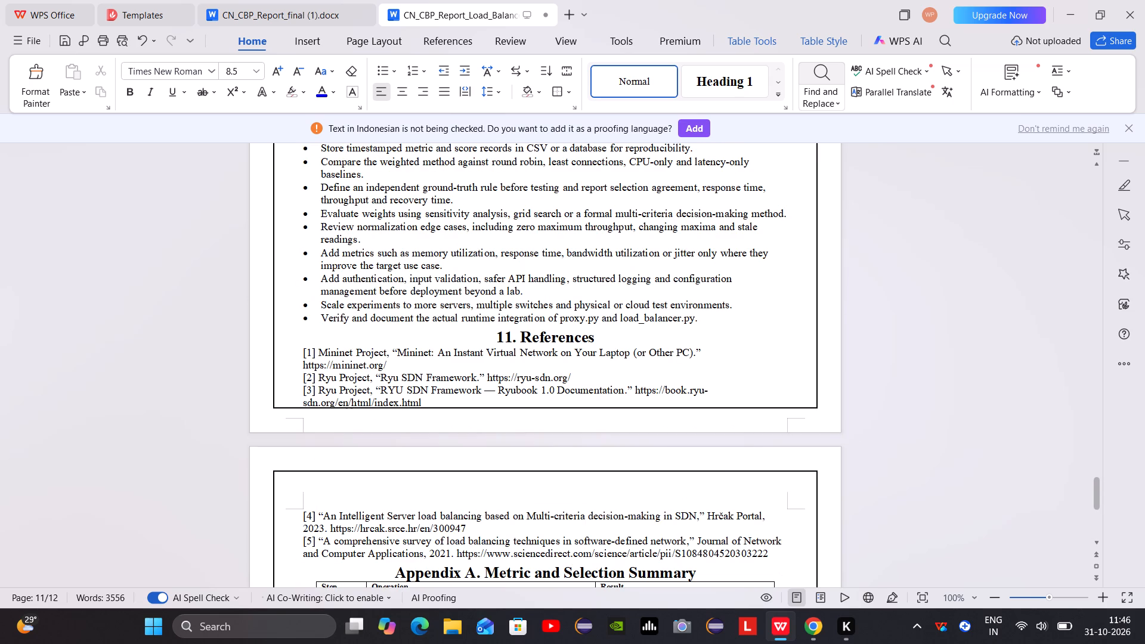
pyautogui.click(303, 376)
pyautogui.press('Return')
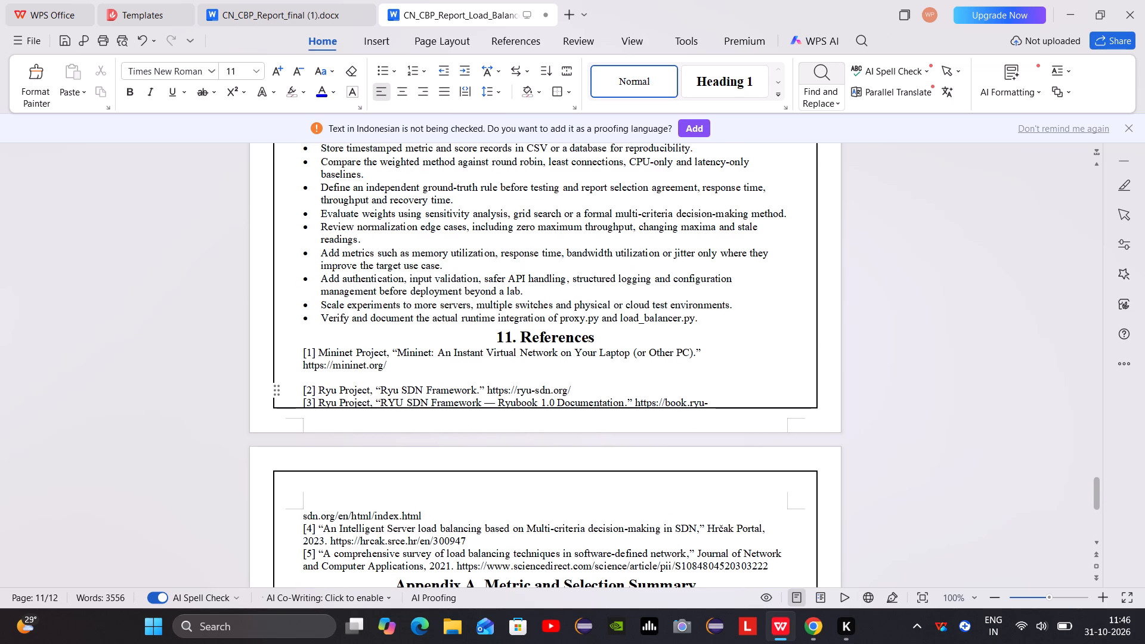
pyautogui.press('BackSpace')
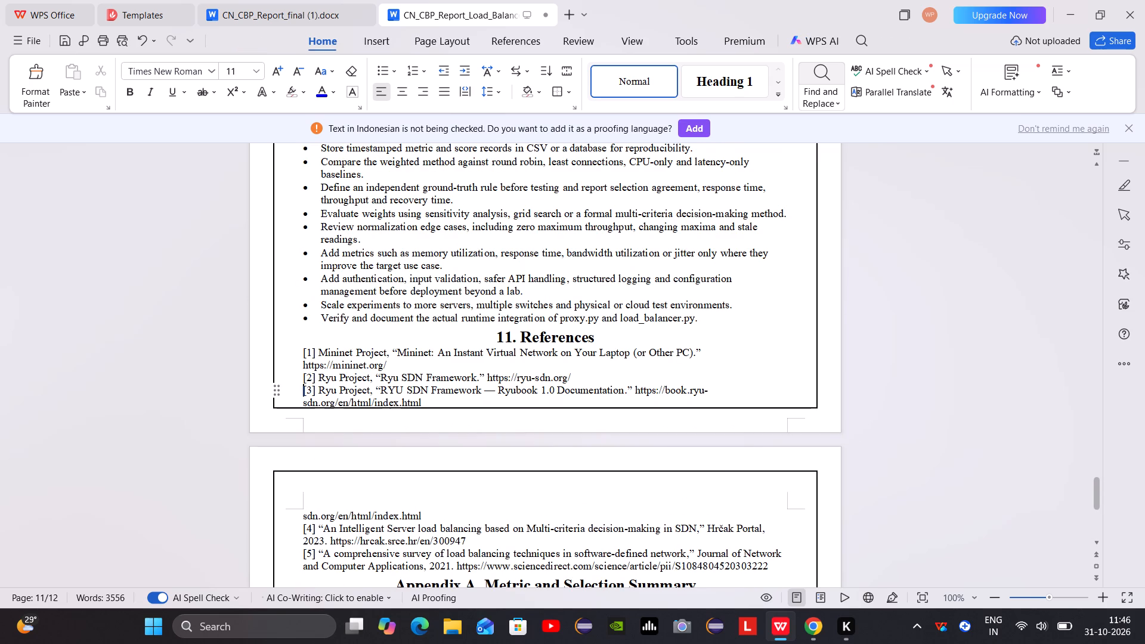
# In section 11, References, add a blank line after [3] and two between [2] and [3], so [3] starts on the following page.
pyautogui.click(429, 400)
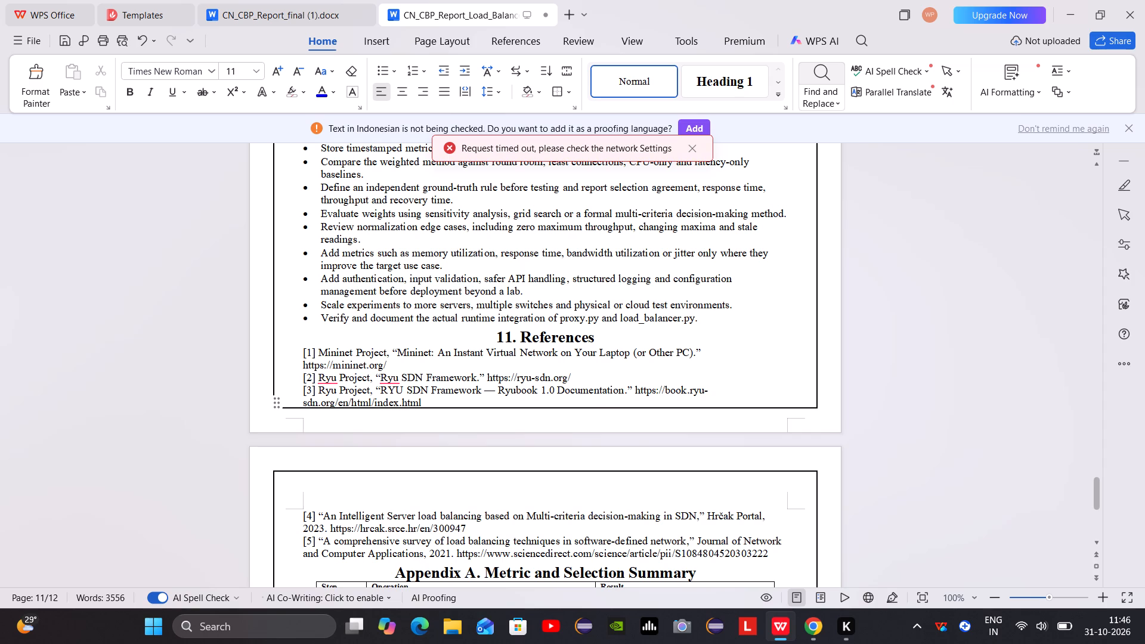
pyautogui.press('Return')
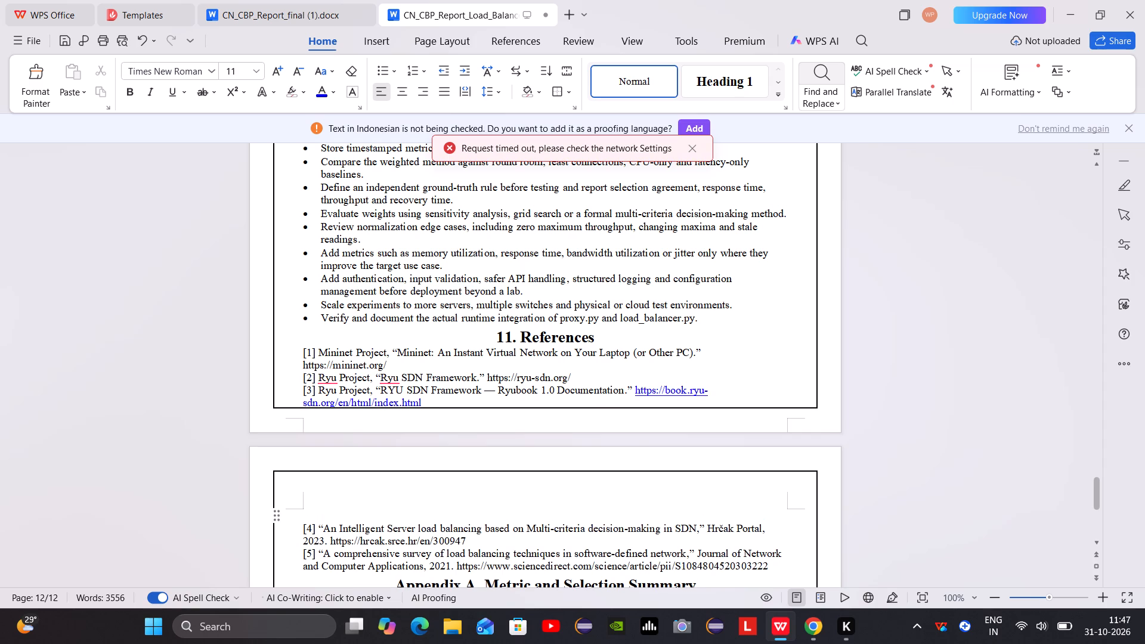
pyautogui.click(581, 373)
pyautogui.press('Return')
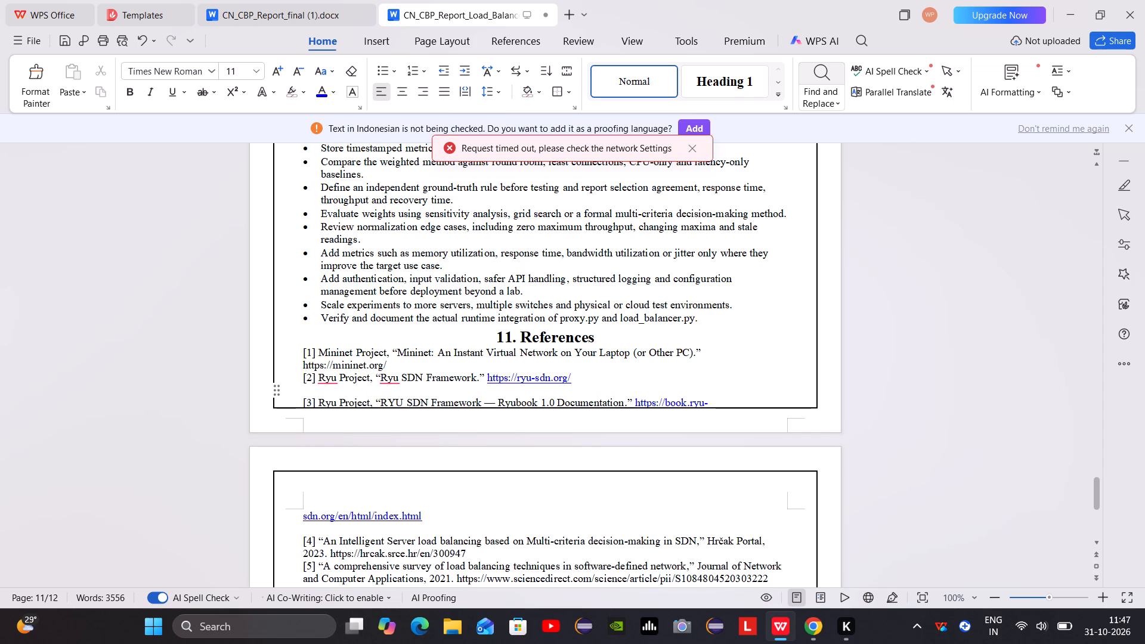
pyautogui.click(303, 403)
pyautogui.press('Return')
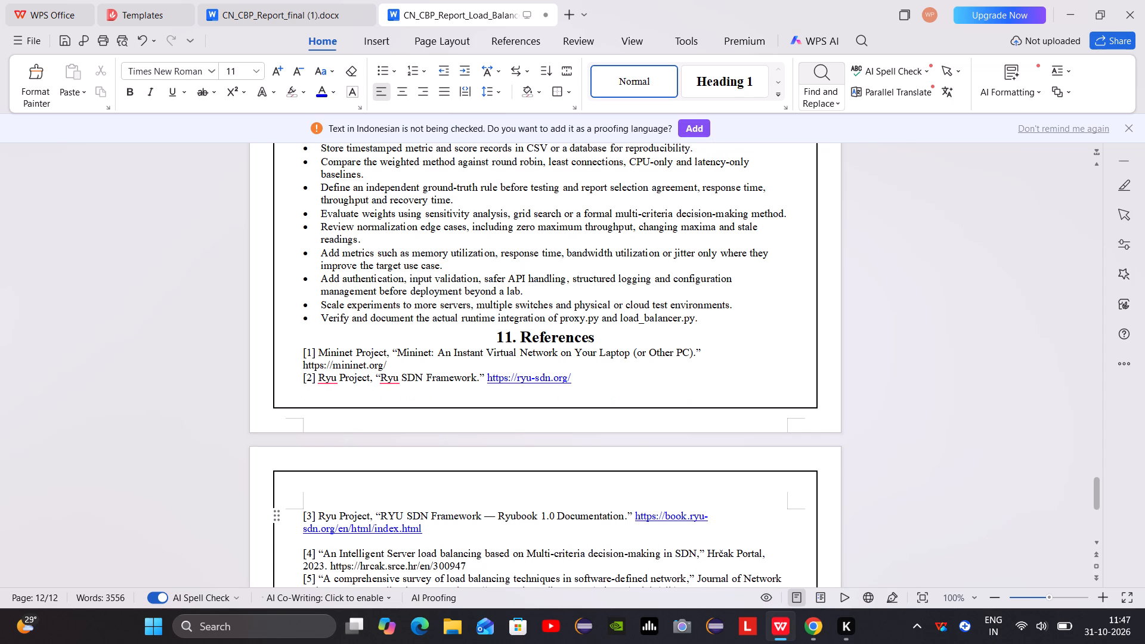
# Separate references [1] and [2] with a single blank line, removing any extra blank lines between them.
pyautogui.click(300, 373)
pyautogui.press('Return')
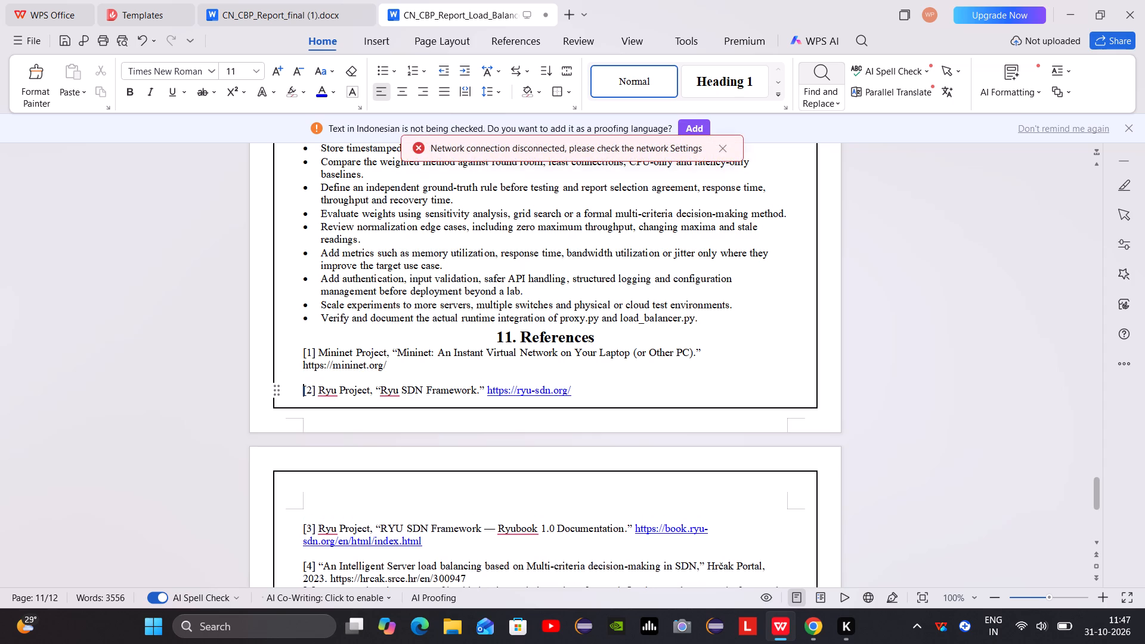
pyautogui.click(389, 366)
pyautogui.press('Return')
pyautogui.click(307, 392)
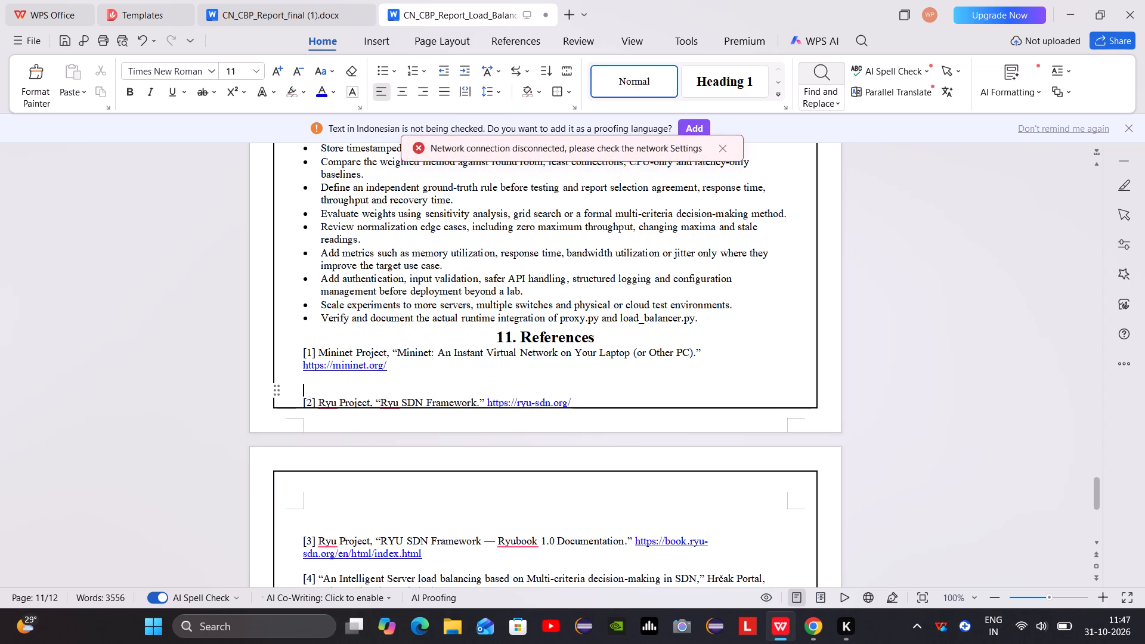
pyautogui.press('Return')
pyautogui.press('BackSpace')
pyautogui.press('BackSpace')
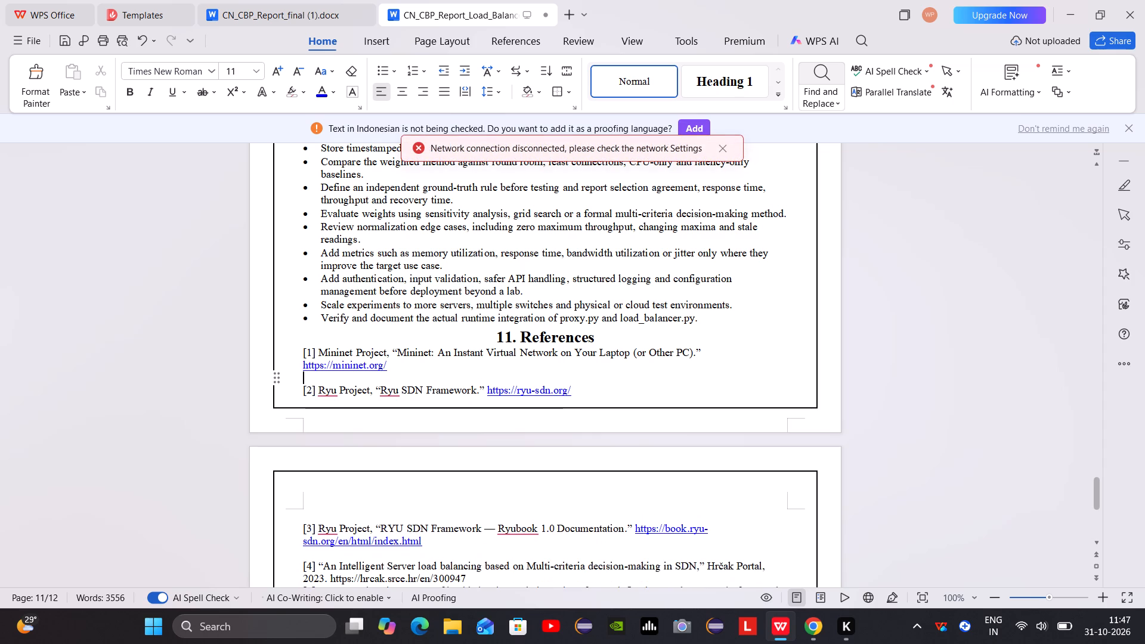
# Add a blank line after references [4] and [5], removing the automatic number from each new line.
pyautogui.scroll(-2, 448, 486)
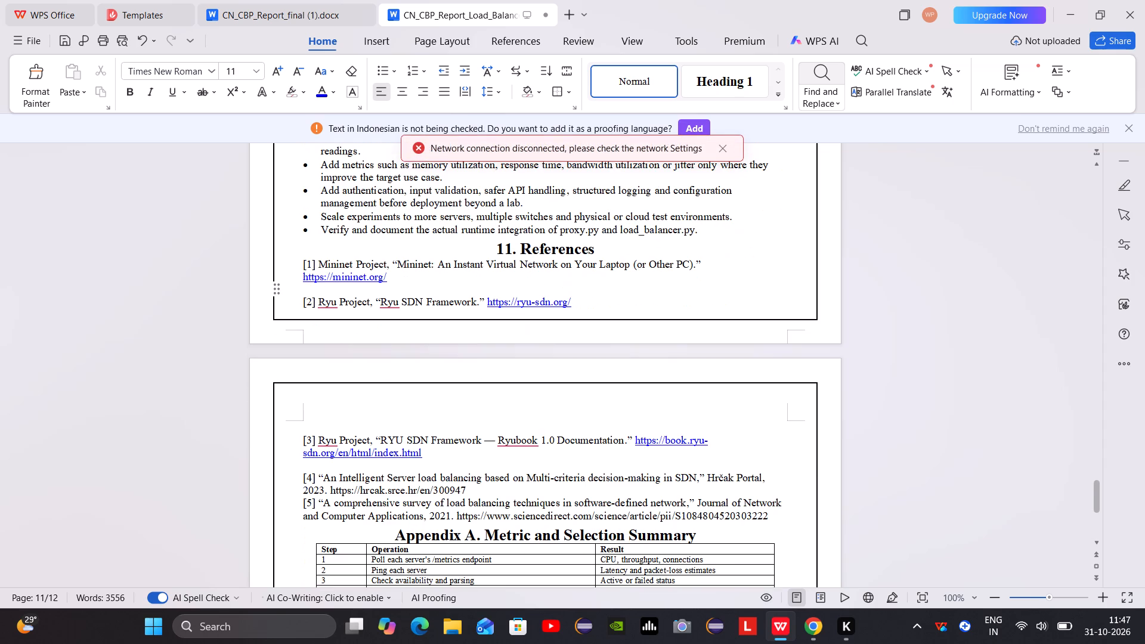
pyautogui.click(466, 488)
pyautogui.press('Return')
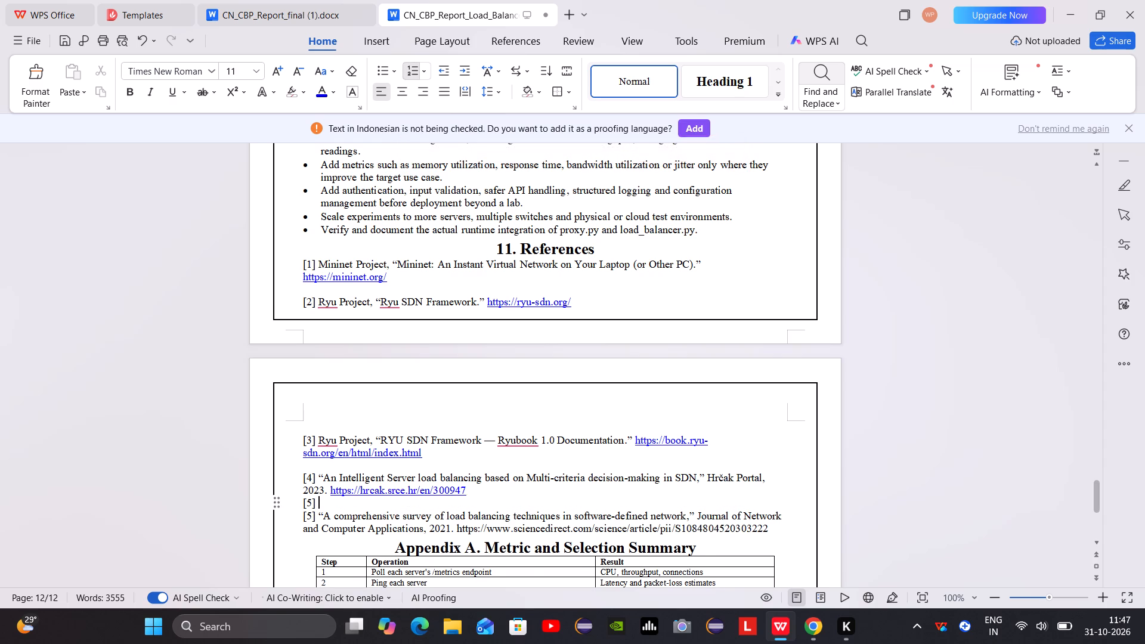
pyautogui.press('BackSpace')
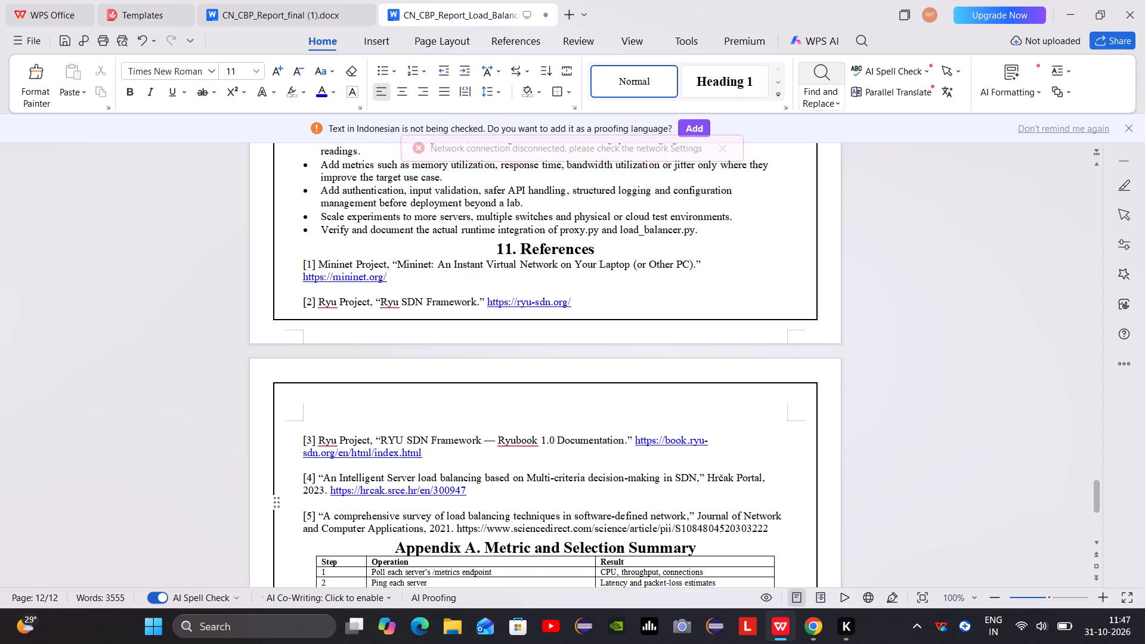
pyautogui.press('Down')
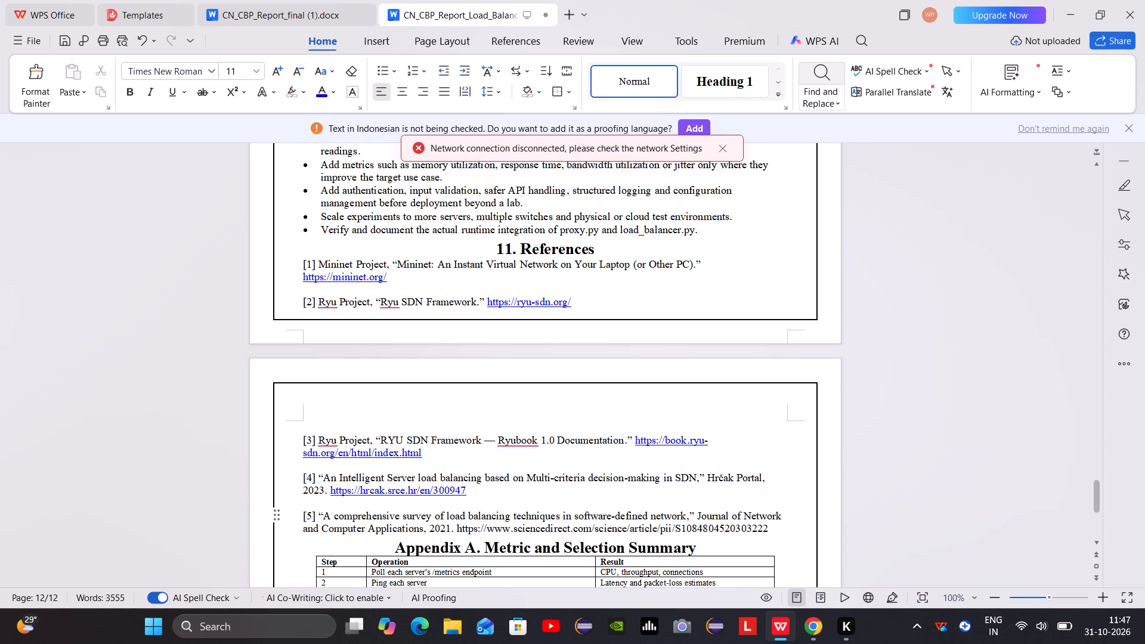
pyautogui.click(773, 530)
pyautogui.press('Return')
pyautogui.scroll(-2, 601, 522)
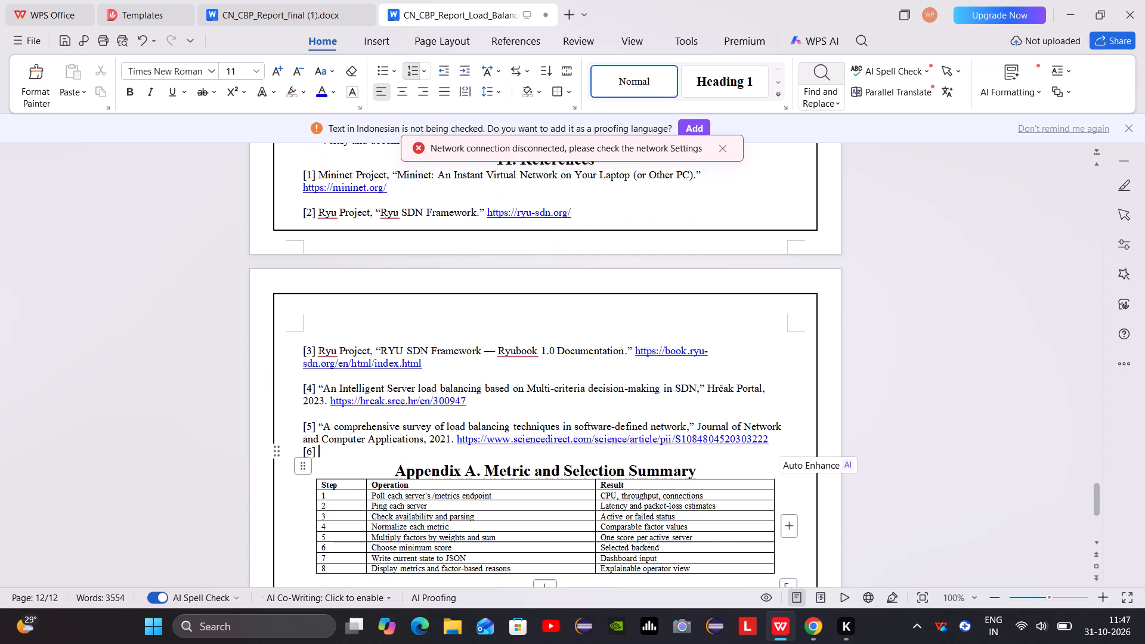
pyautogui.press('BackSpace')
# Increase the height of the header row in the Appendix A Metric and Selection Summary table.
pyautogui.scroll(-2, 434, 502)
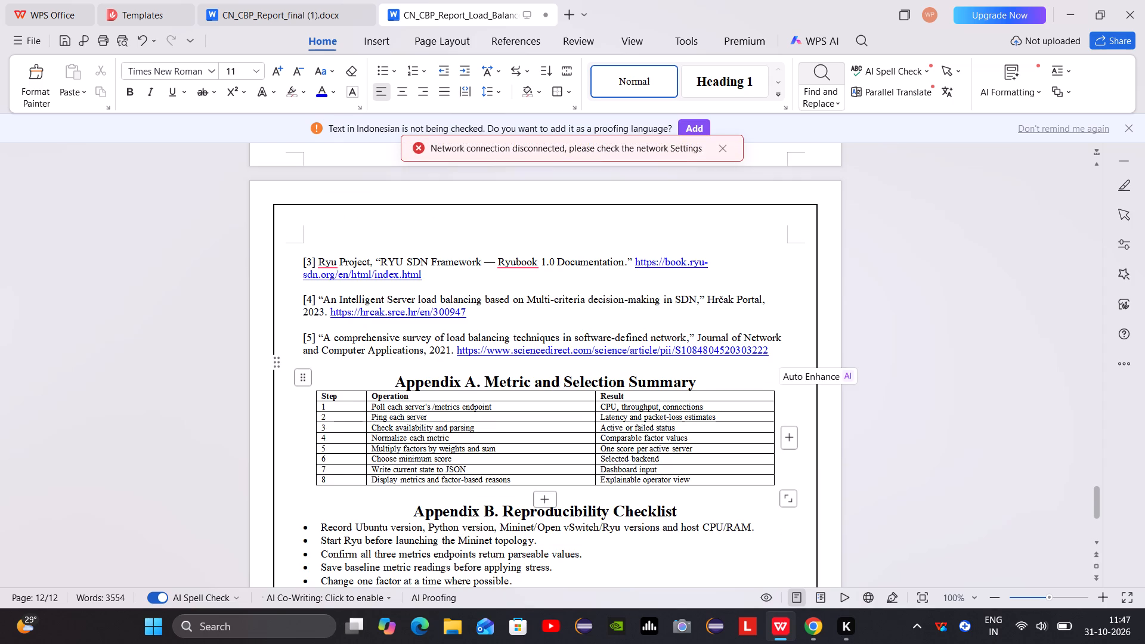
pyautogui.scroll(-2, 553, 423)
pyautogui.scroll(1, 457, 427)
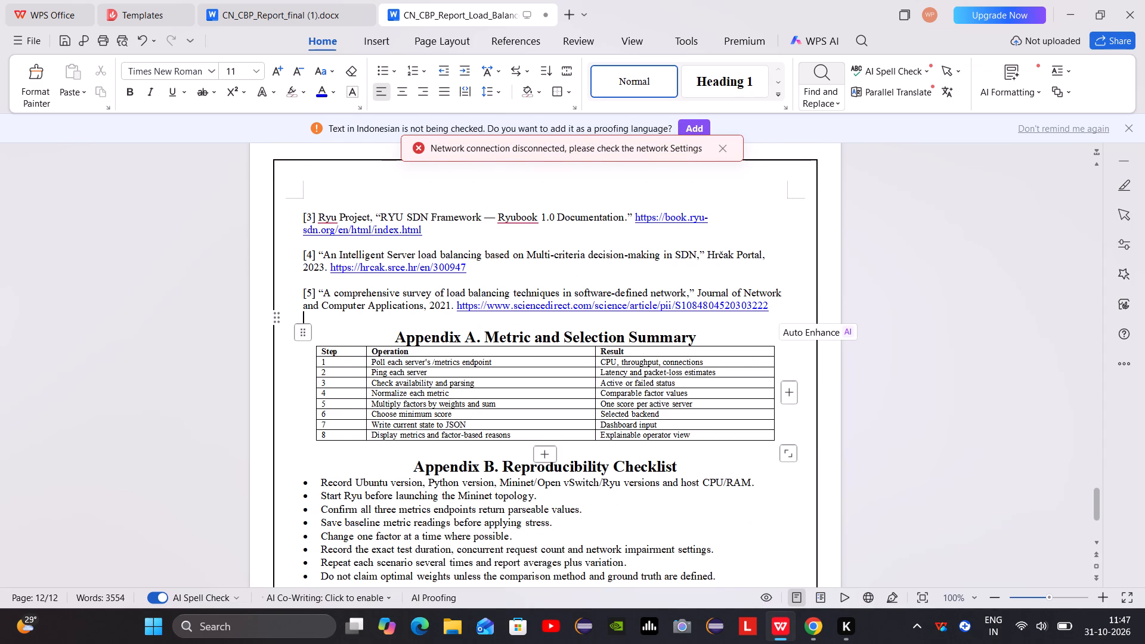
pyautogui.moveTo(547, 358); pyautogui.dragTo(544, 369)
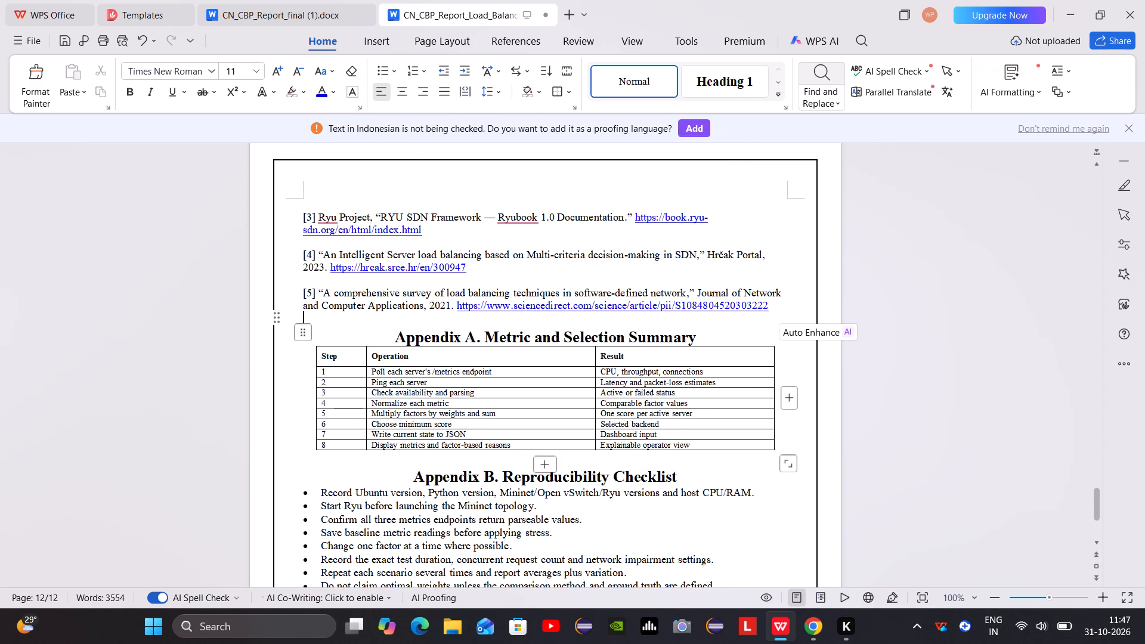
# Check the layout from the Appendix B checklist back through References, Future Scope and Conclusion to the section 8 comparison table.
pyautogui.click(927, 376)
pyautogui.scroll(-5, 778, 411)
pyautogui.scroll(-5, 862, 416)
pyautogui.scroll(1, 609, 414)
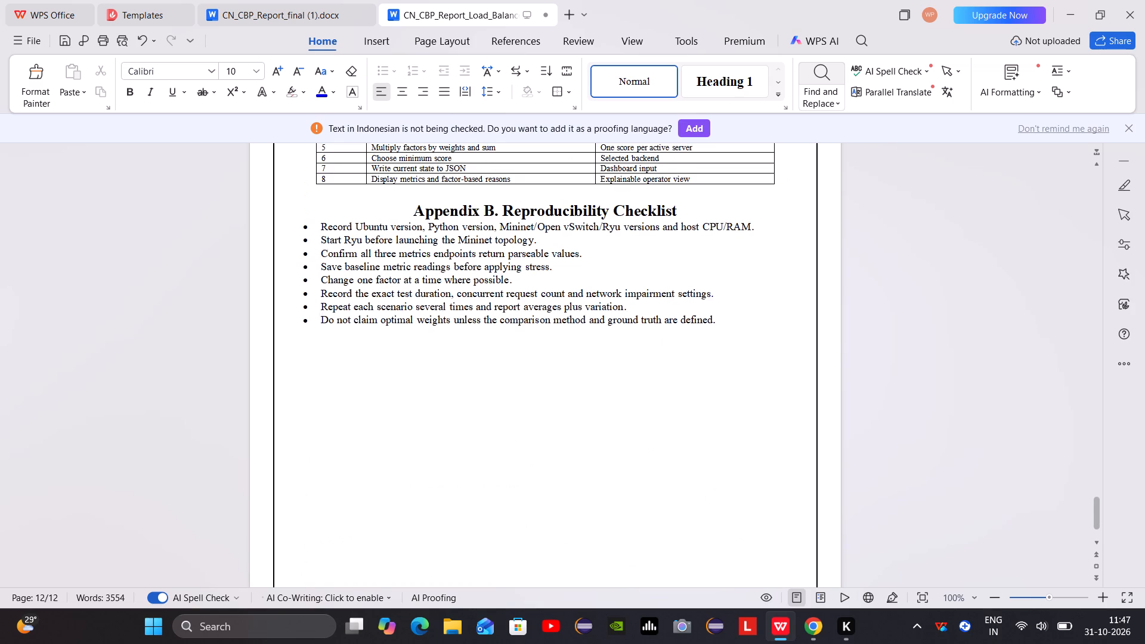
pyautogui.scroll(18, 609, 422)
pyautogui.scroll(2, 562, 301)
pyautogui.scroll(1, 471, 366)
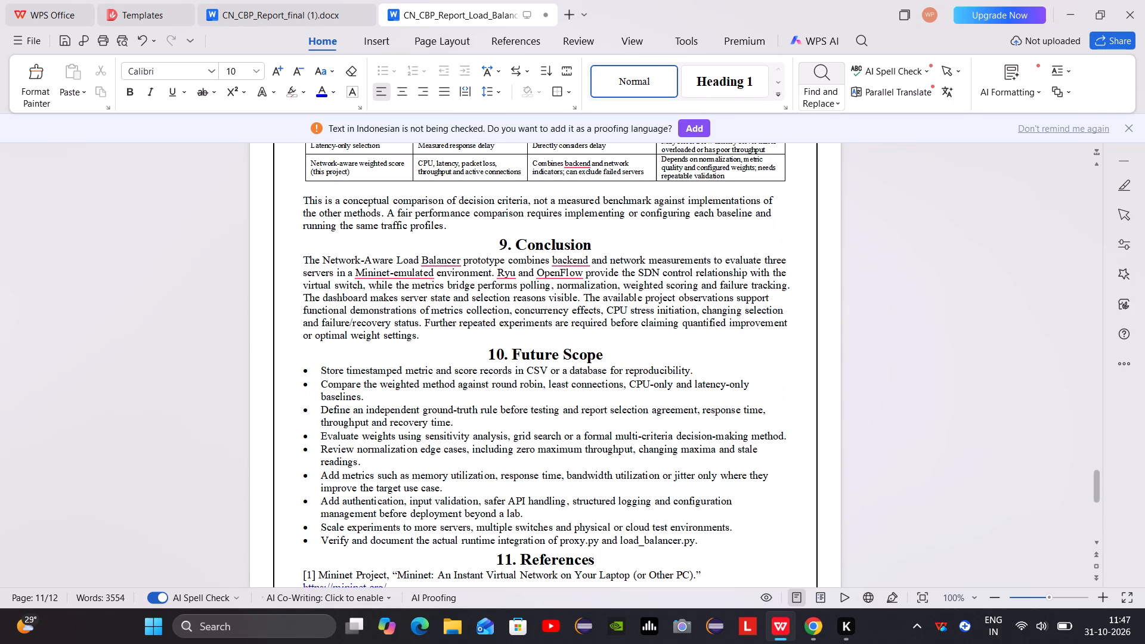
pyautogui.scroll(1, 694, 363)
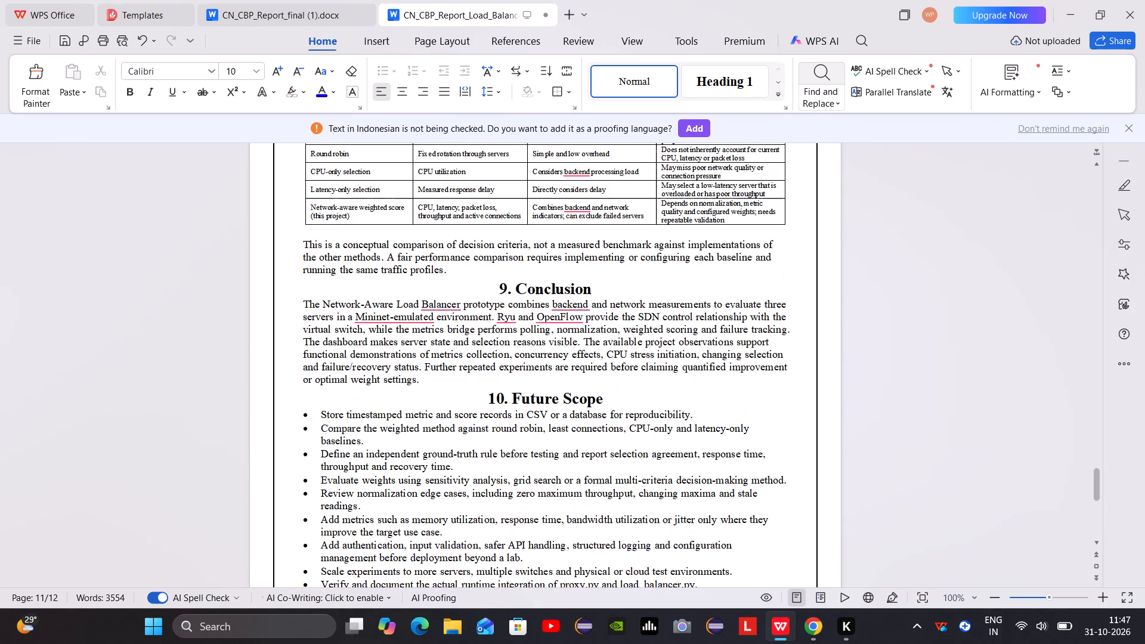
# Check the System Requirements and Methodology page layout in the CN_CBP_Report_final document, and return to the load balancer report.
pyautogui.click(274, 0)
pyautogui.scroll(-16, 645, 364)
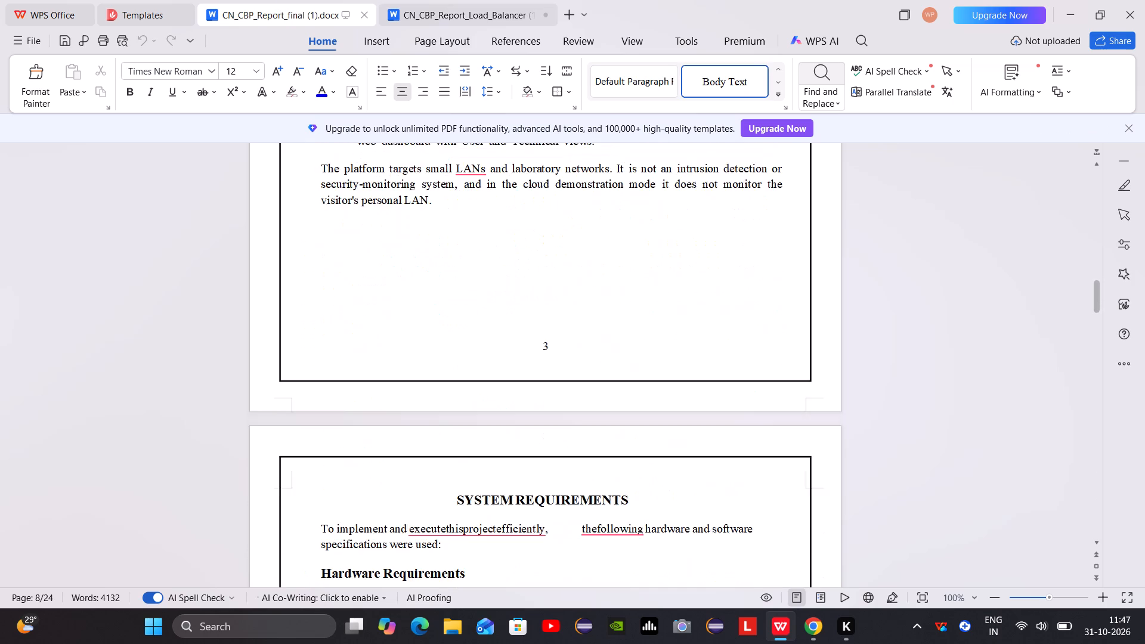
pyautogui.scroll(-20, 651, 375)
pyautogui.scroll(-20, 651, 375)
pyautogui.scroll(-7, 651, 375)
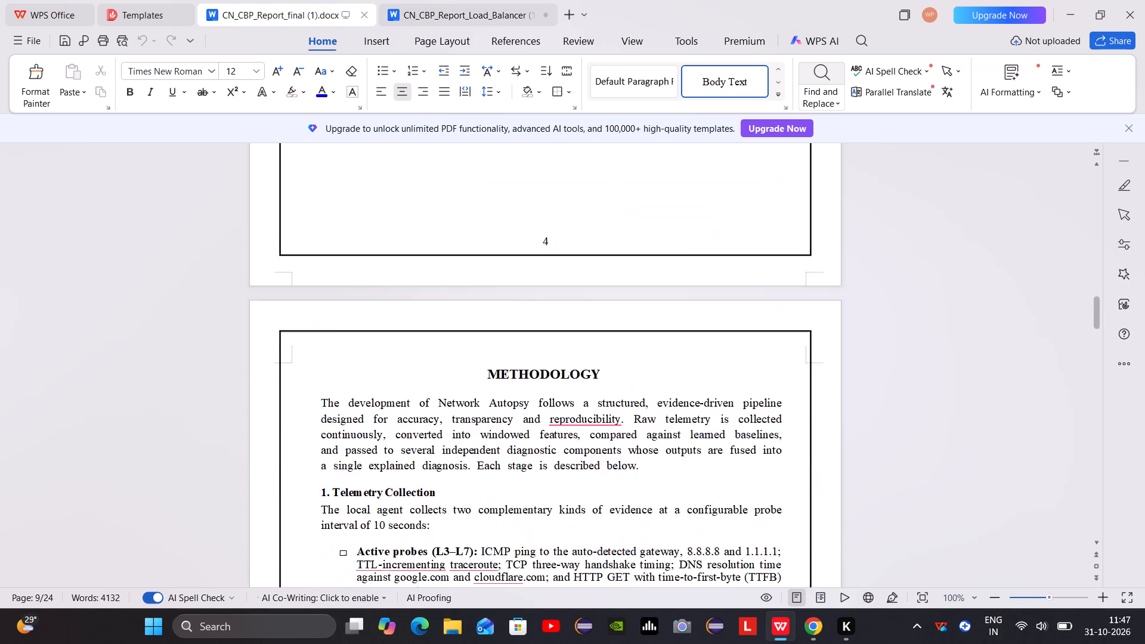
pyautogui.scroll(-13, 652, 377)
pyautogui.click(491, 0)
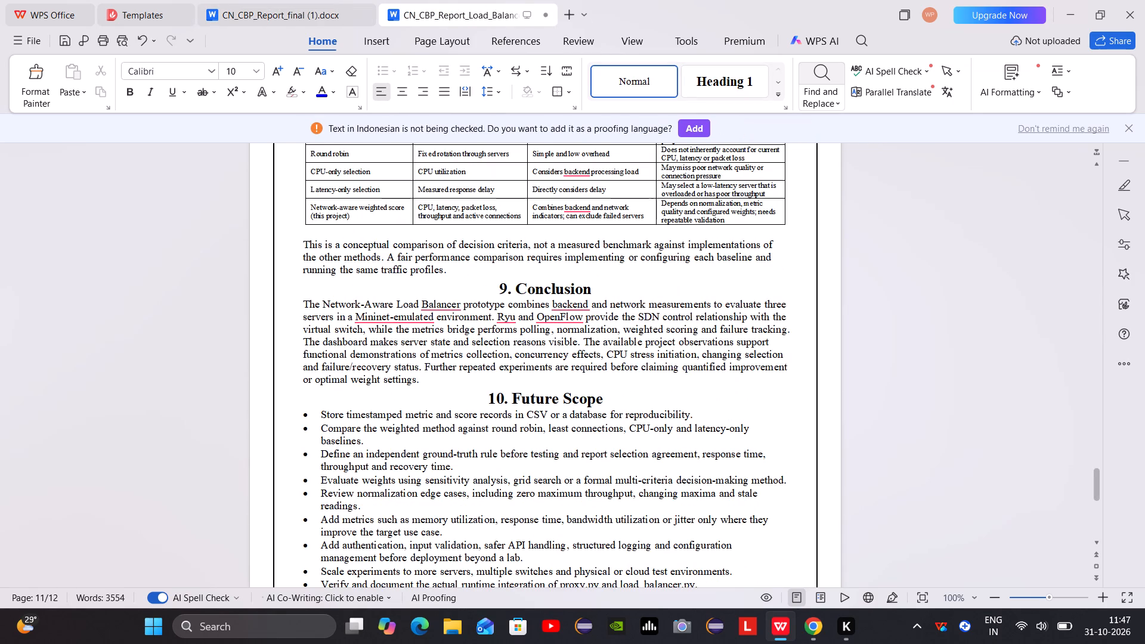
# Reword the section 7.2 heading to "Suggested Results From Final Experiments", replacing "Table for" with "From".
pyautogui.scroll(5, 678, 358)
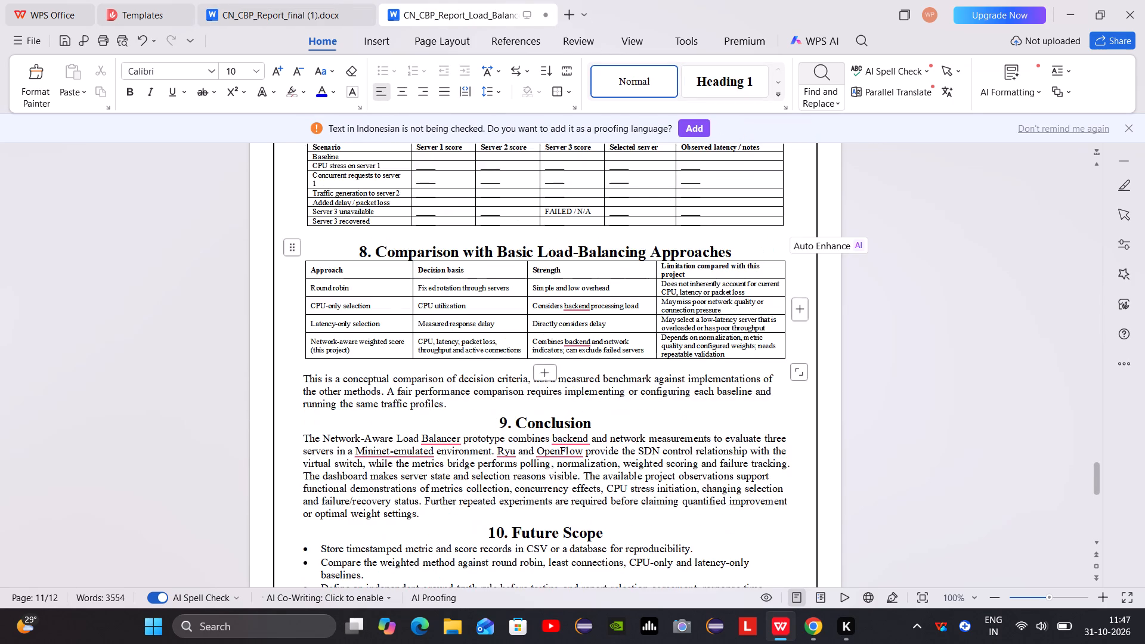
pyautogui.scroll(1, 676, 339)
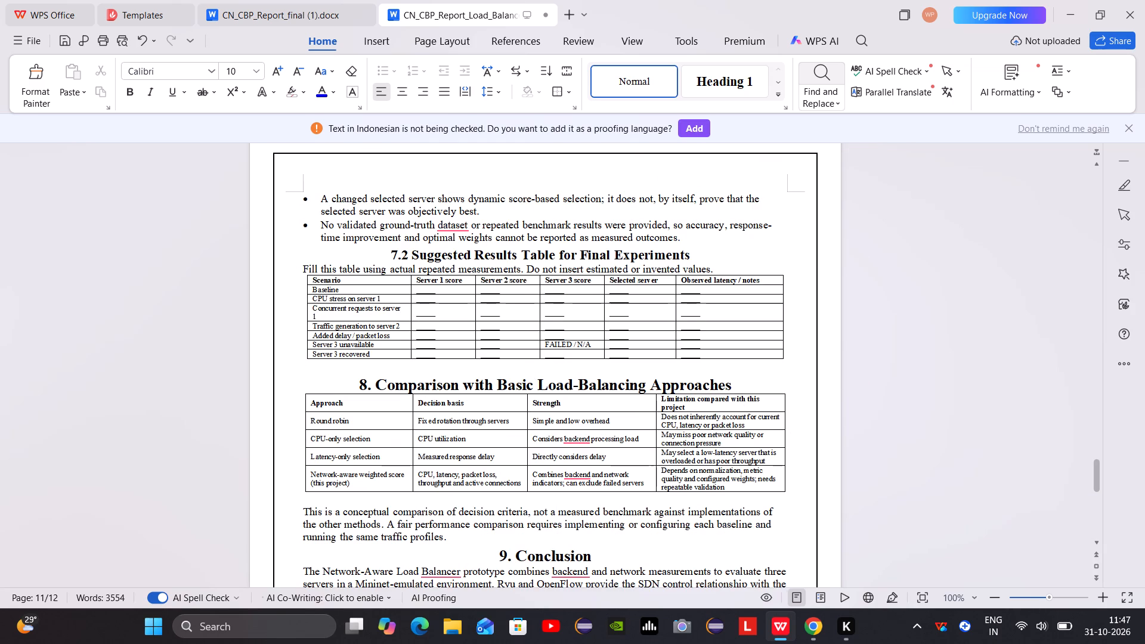
pyautogui.scroll(5, 529, 278)
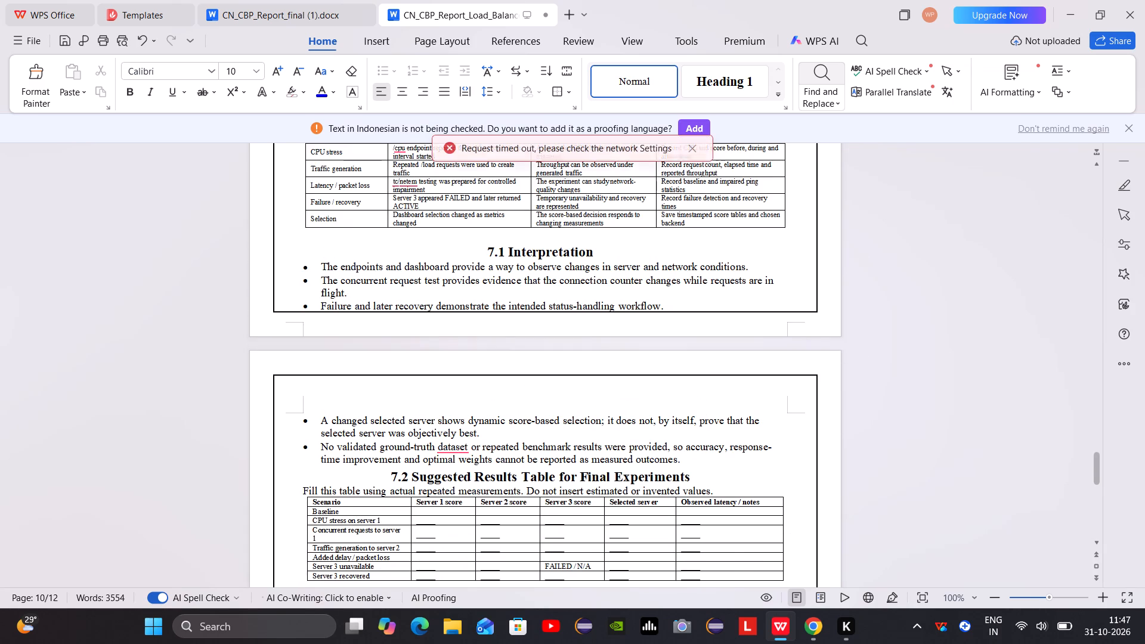
pyautogui.scroll(6, 533, 284)
pyautogui.scroll(-8, 572, 312)
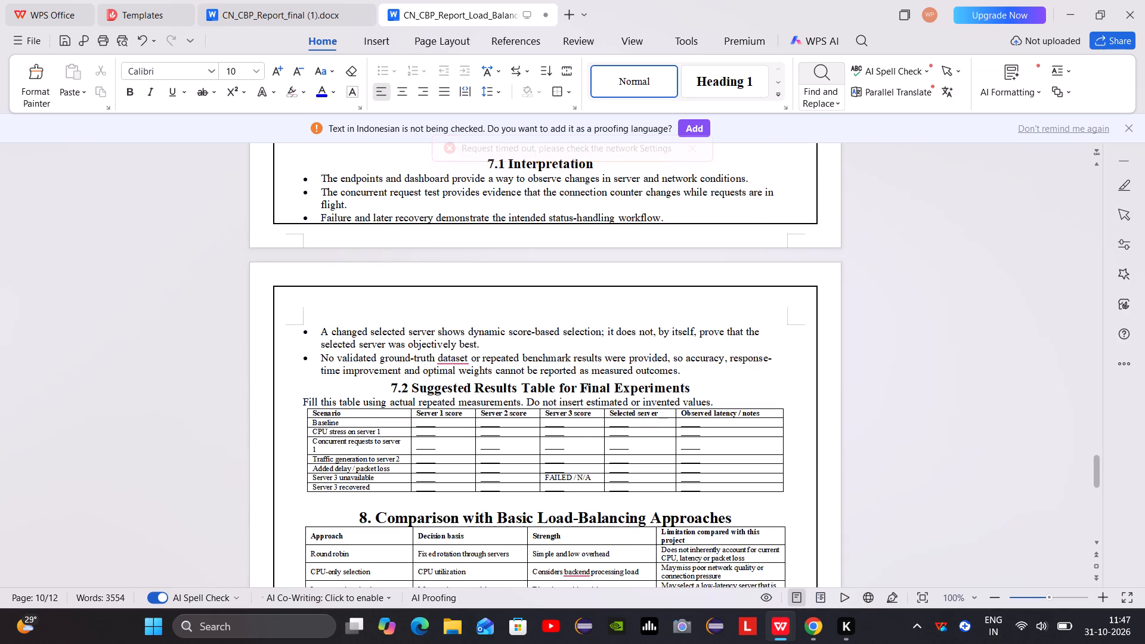
pyautogui.moveTo(559, 390); pyautogui.dragTo(527, 392)
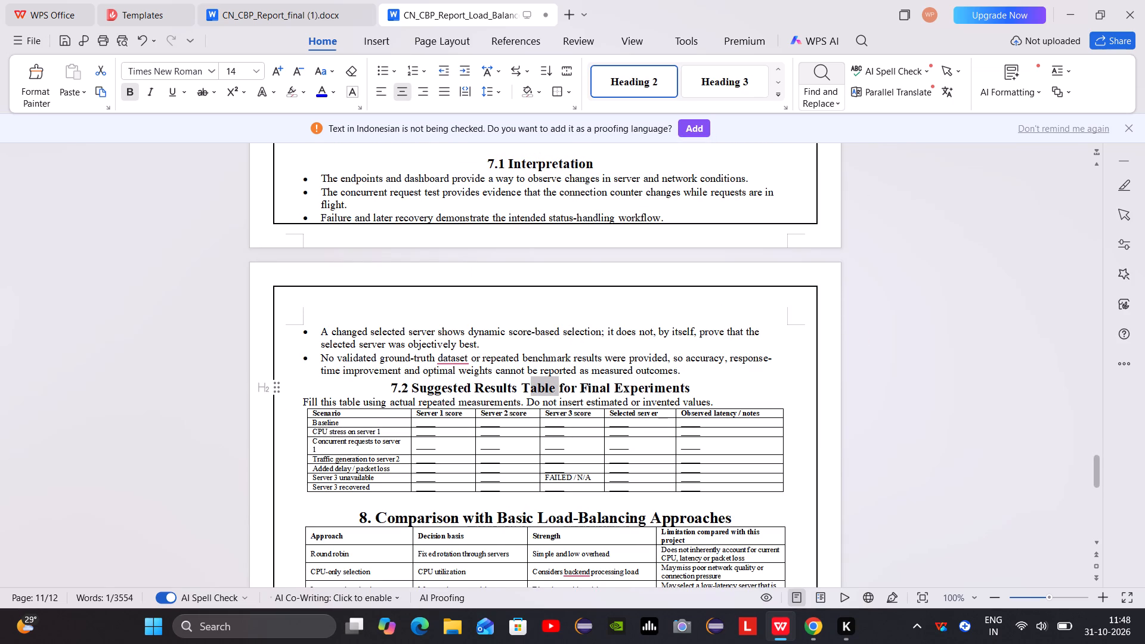
pyautogui.moveTo(527, 392); pyautogui.dragTo(524, 392)
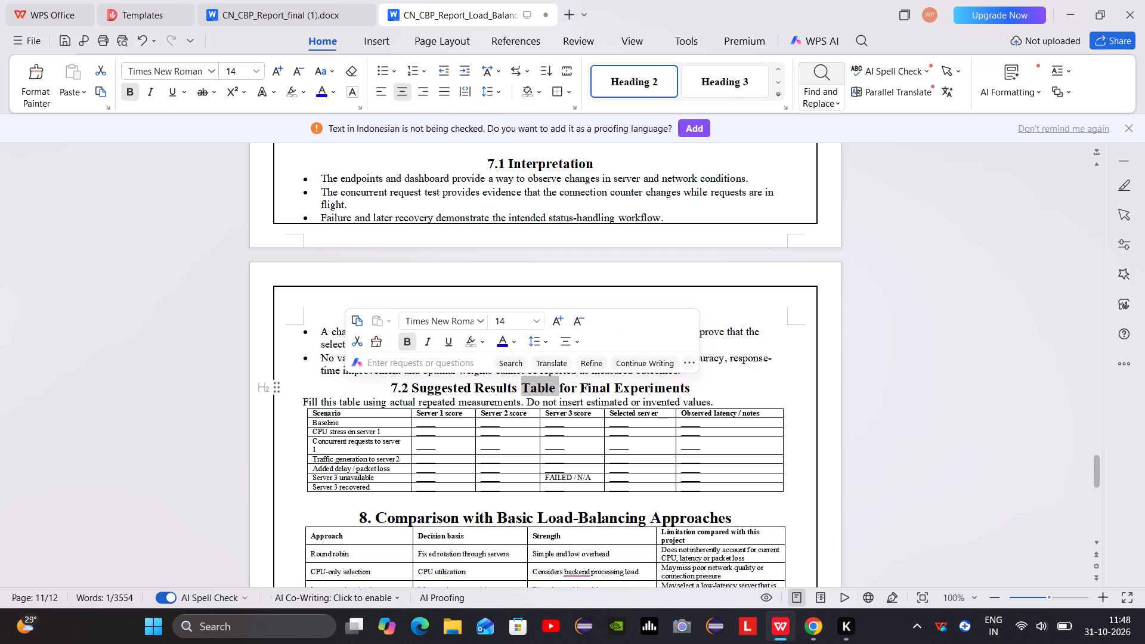
pyautogui.moveTo(580, 388); pyautogui.dragTo(522, 386)
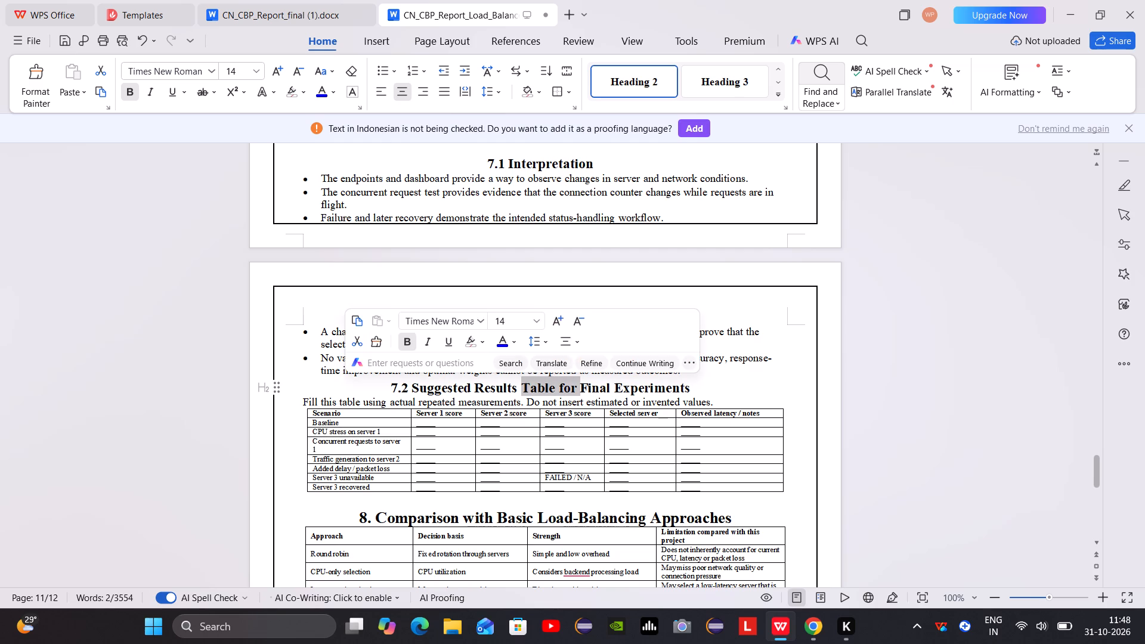
pyautogui.write('FRr')
pyautogui.press('BackSpace')
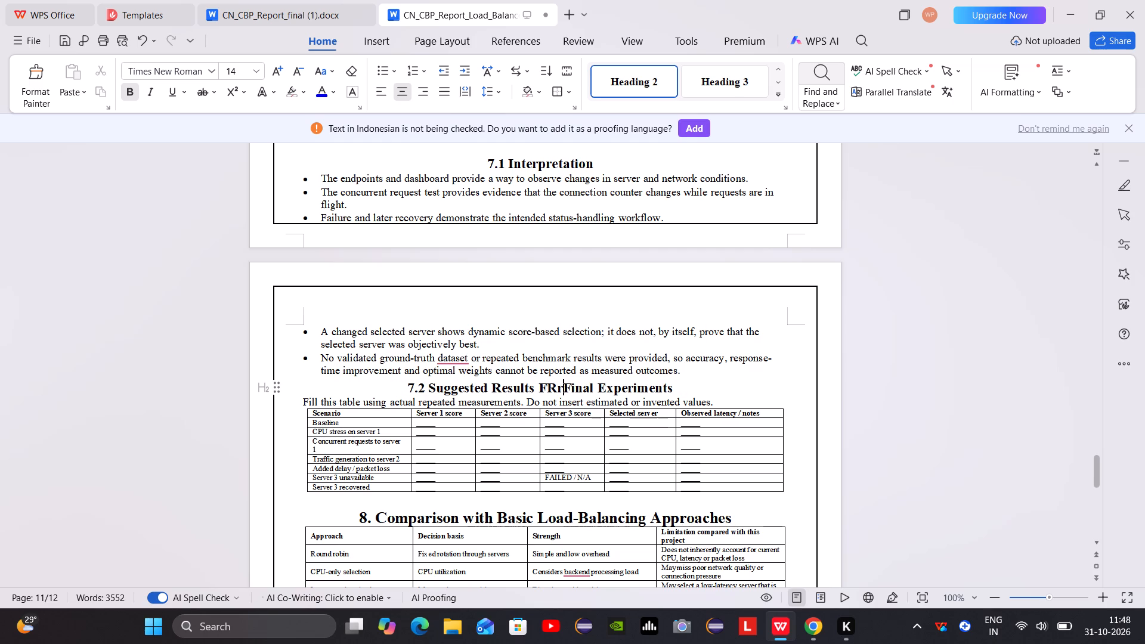
pyautogui.press('BackSpace')
pyautogui.press('t')
pyautogui.press('BackSpace')
pyautogui.write('rom')
pyautogui.press('space')
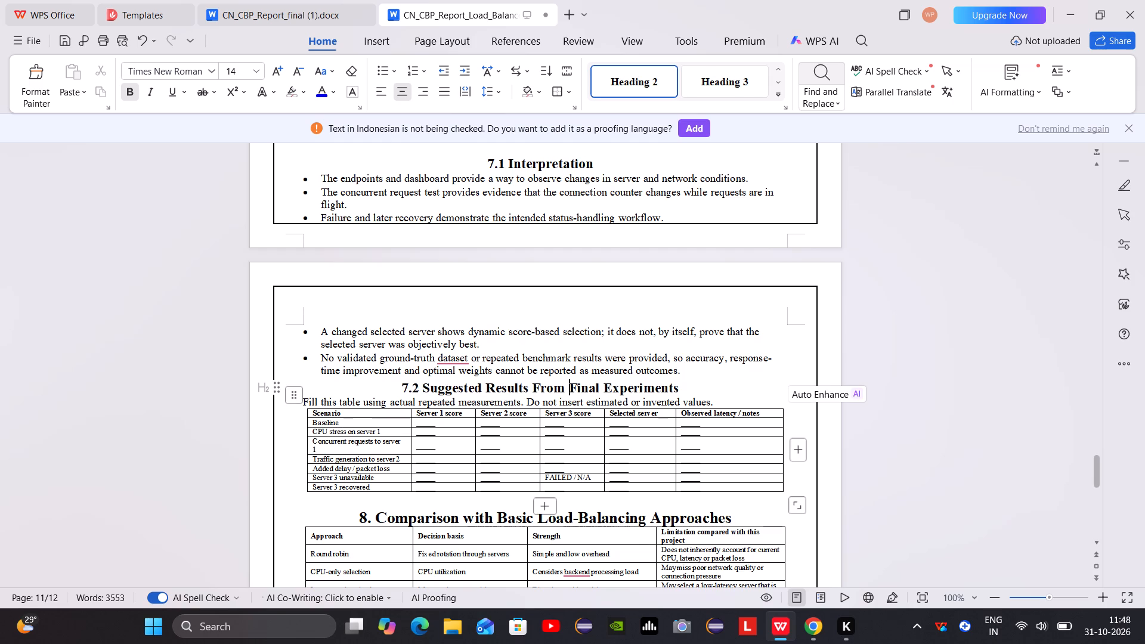
# Delete the whole scenario and server score table under the section 7.2 heading.
pyautogui.click(311, 417)
pyautogui.rightClick(638, 459)
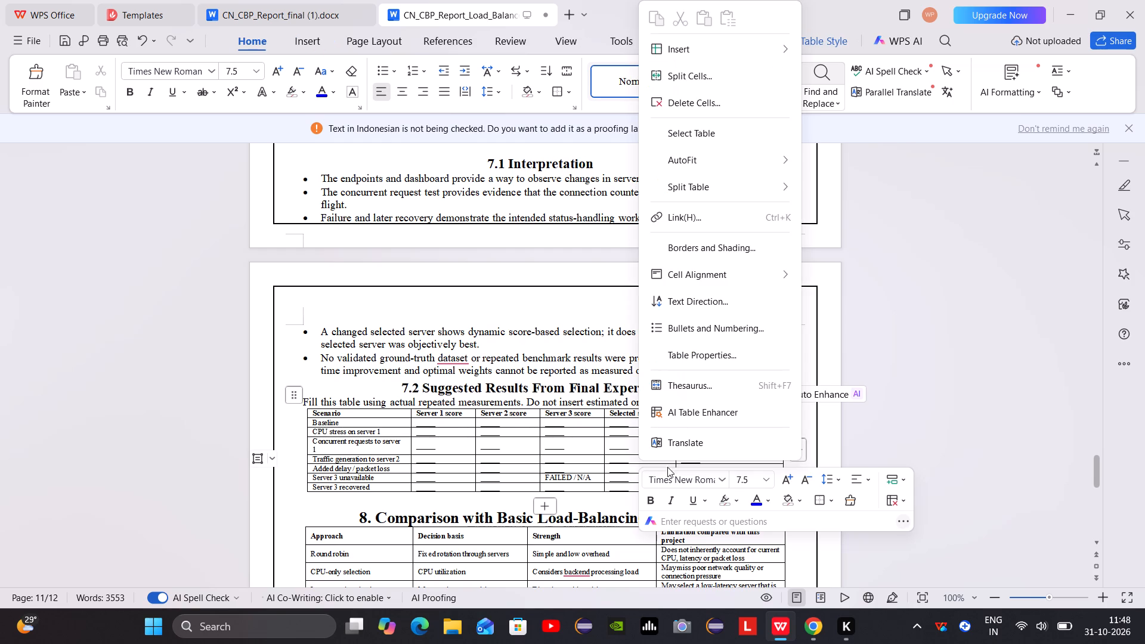
pyautogui.click(894, 509)
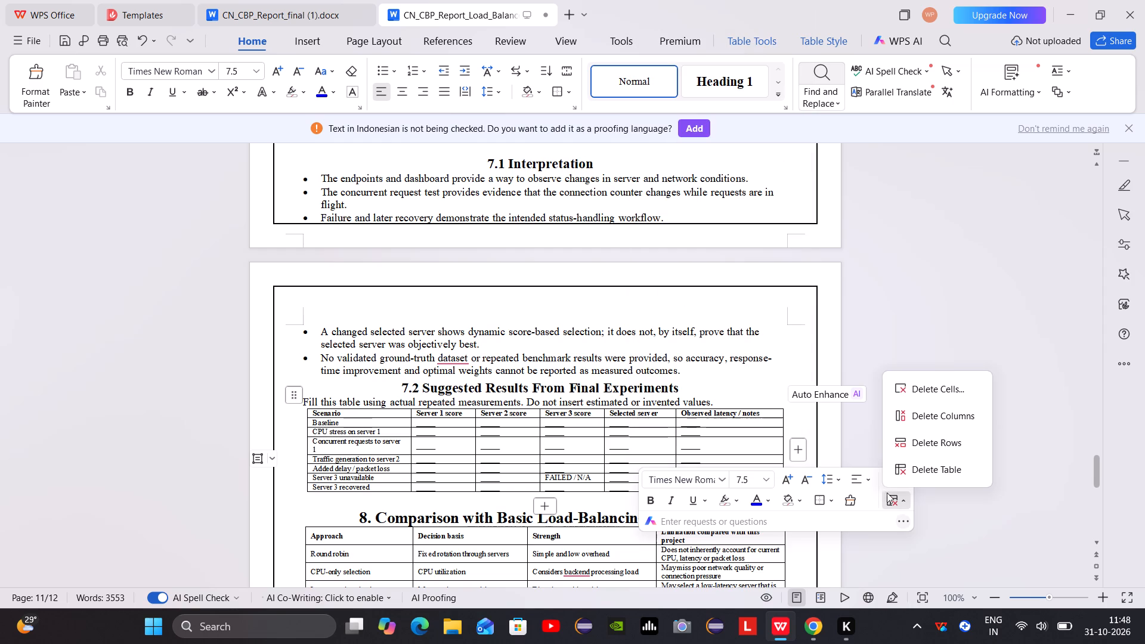
pyautogui.click(897, 467)
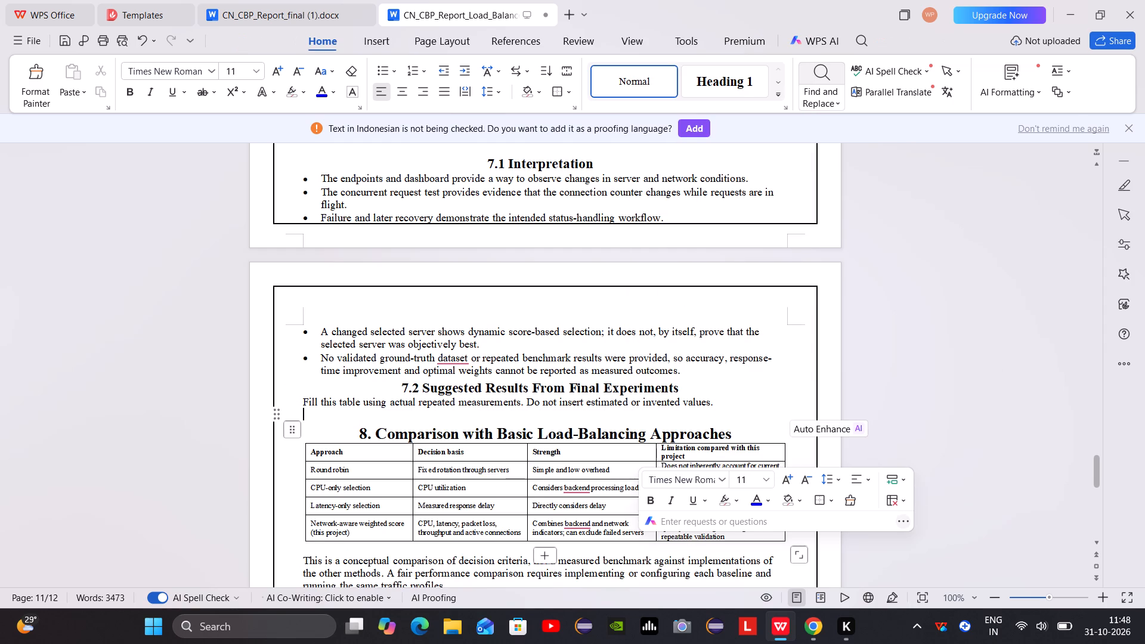
# Delete the "Fill this table using actual repeated measurements" instruction line under heading 7.2, including its final period.
pyautogui.moveTo(303, 400); pyautogui.dragTo(657, 397)
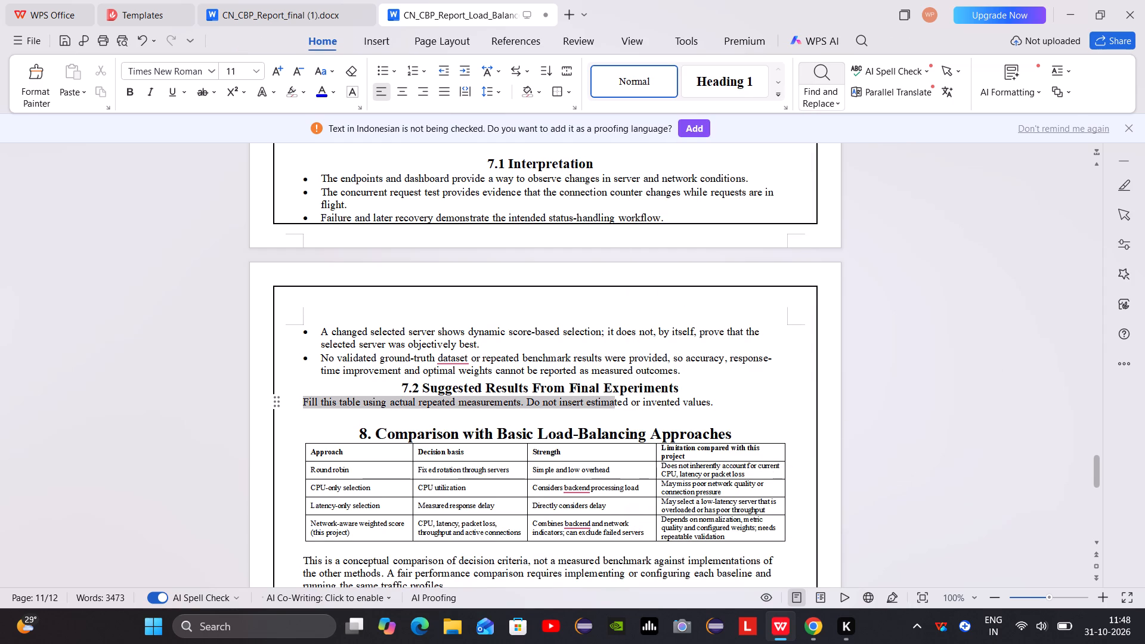
pyautogui.moveTo(657, 397); pyautogui.dragTo(710, 397)
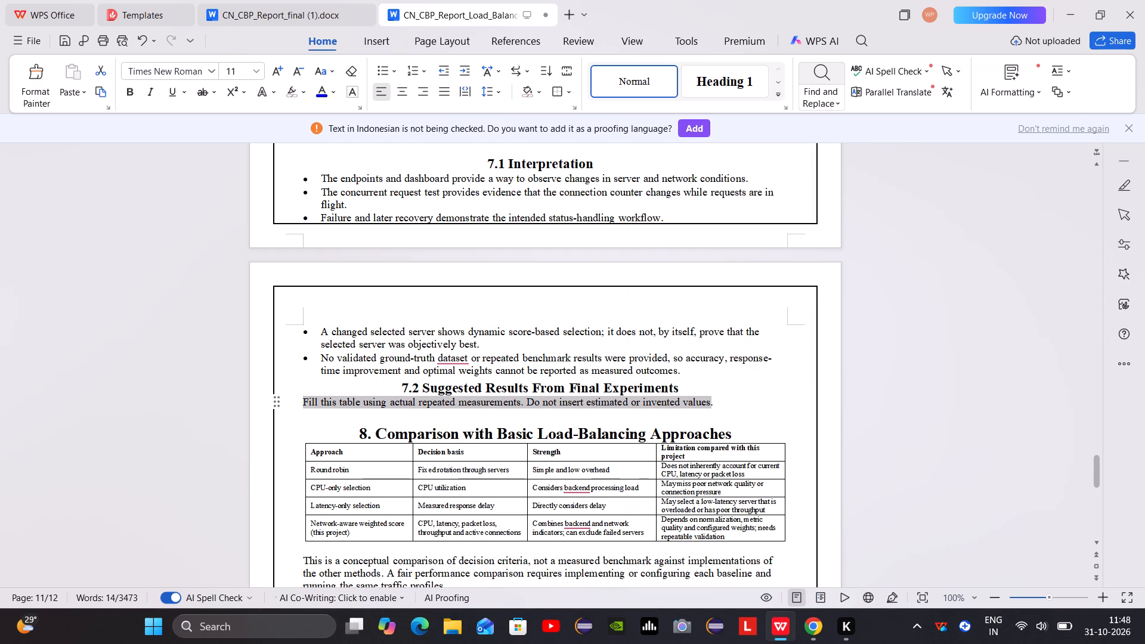
pyautogui.press('BackSpace')
pyautogui.click(322, 400)
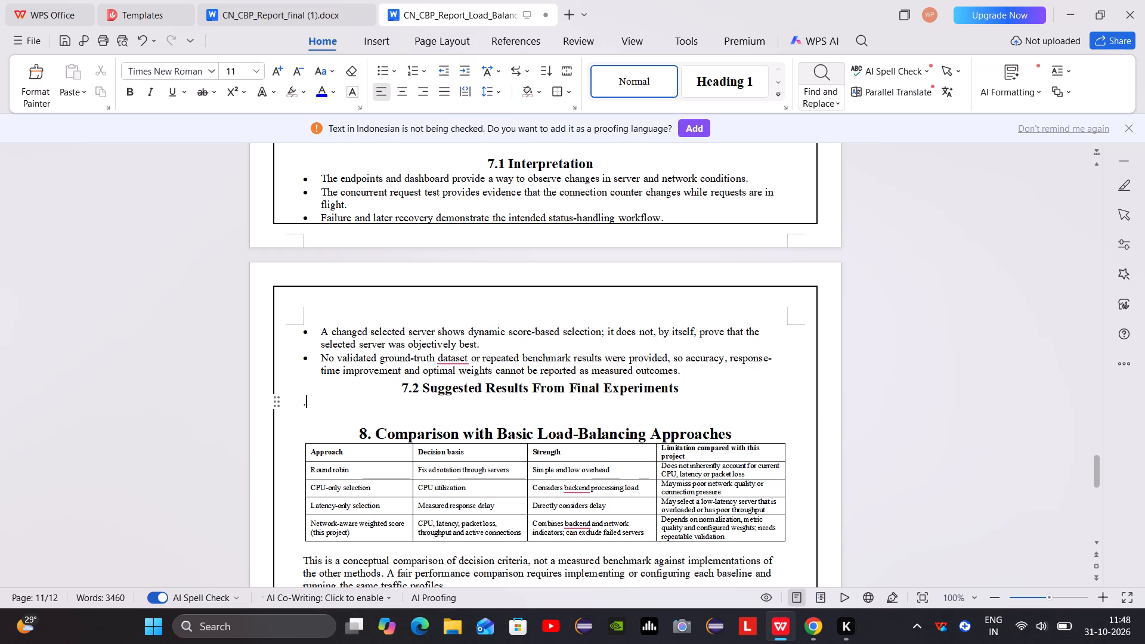
pyautogui.press('BackSpace')
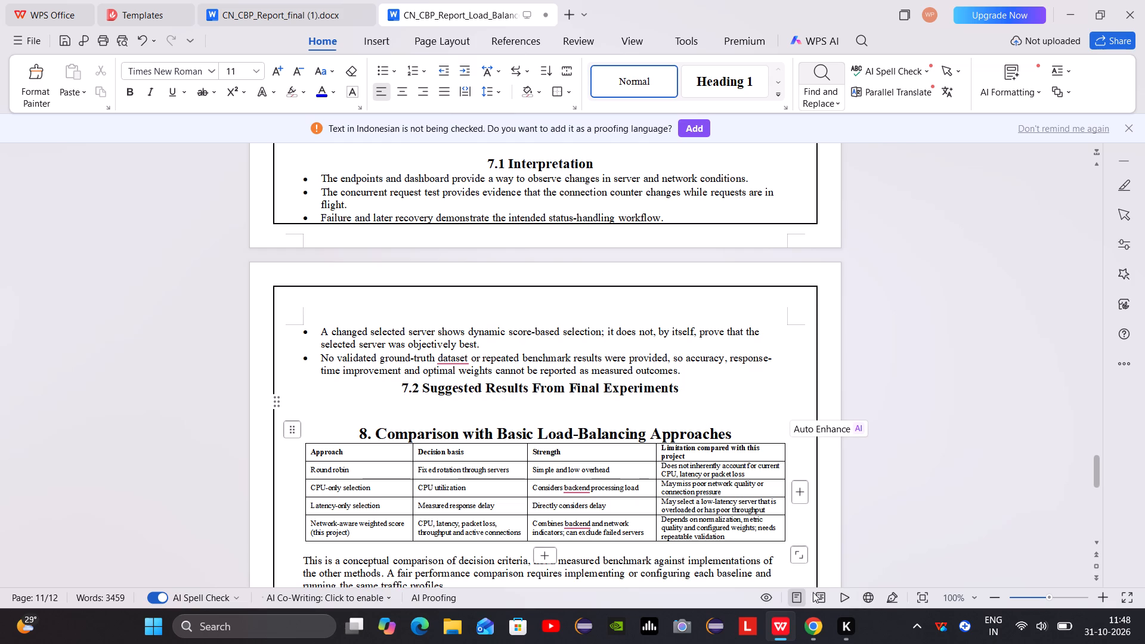
# Switch to Chrome and consult the Scenario 3: Packet Loss results slide in the Adaptive Network Load Balancing Canva presentation.
pyautogui.click(816, 614)
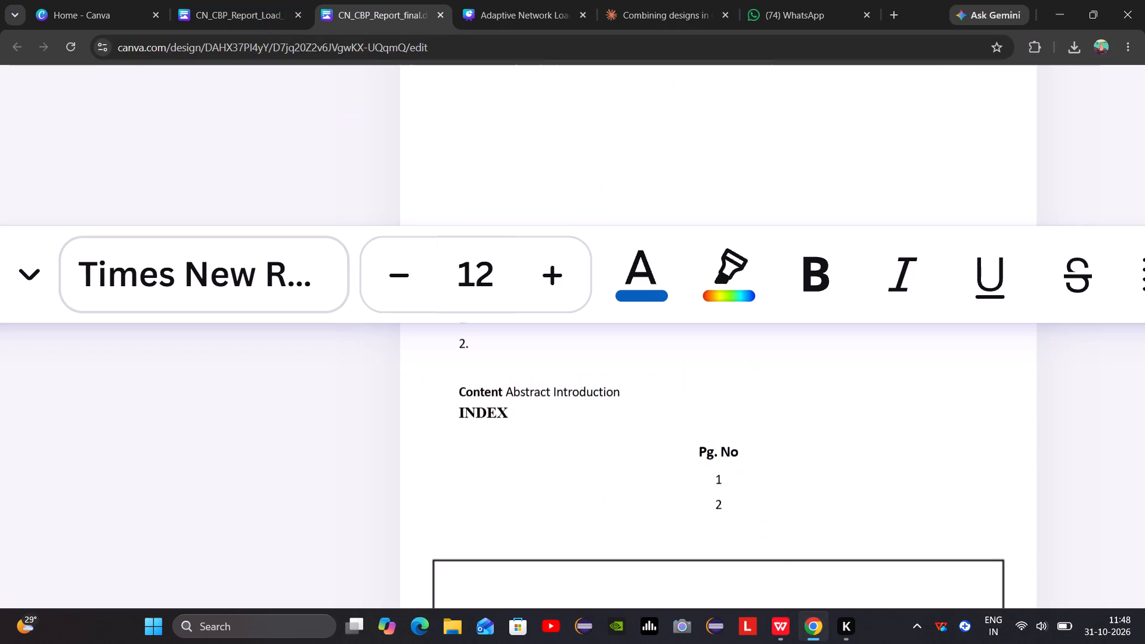
pyautogui.click(443, 0)
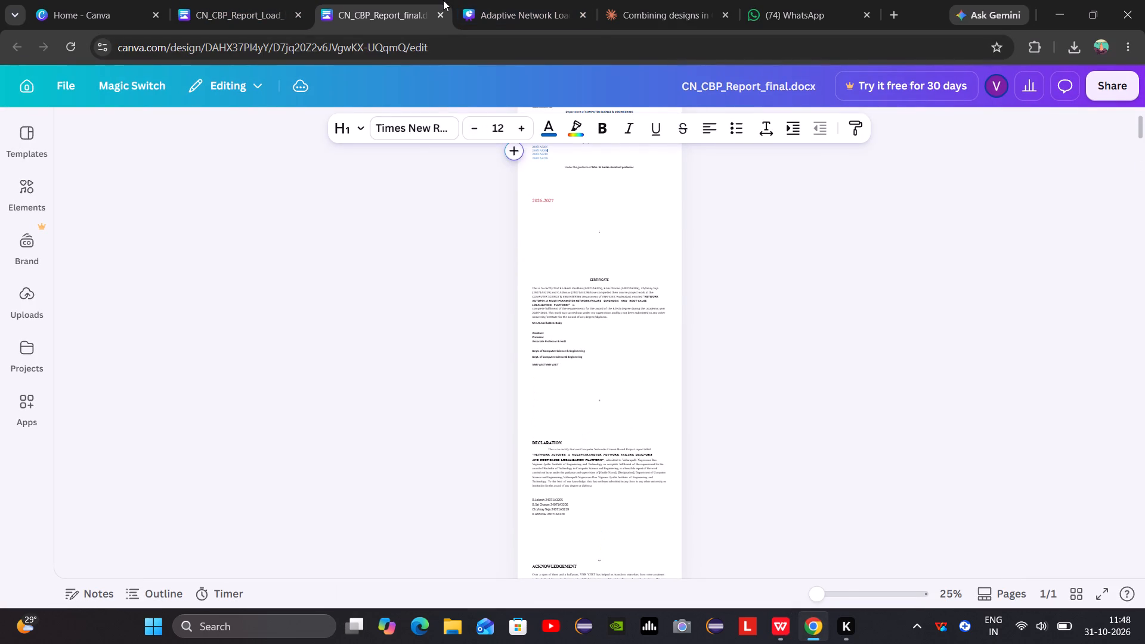
pyautogui.click(486, 0)
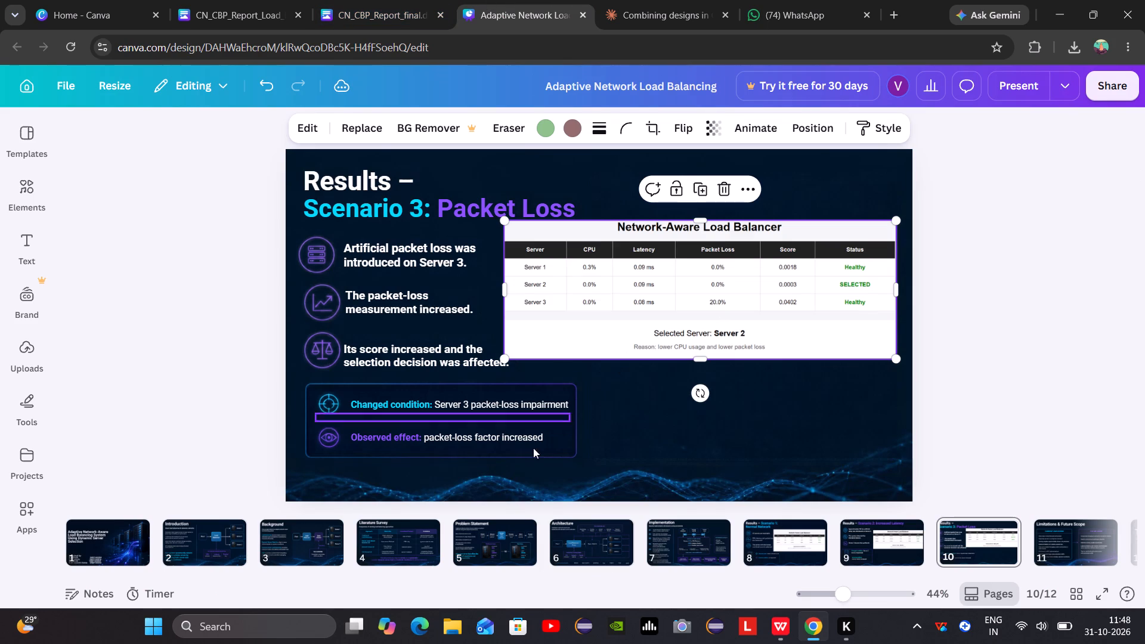
pyautogui.click(496, 548)
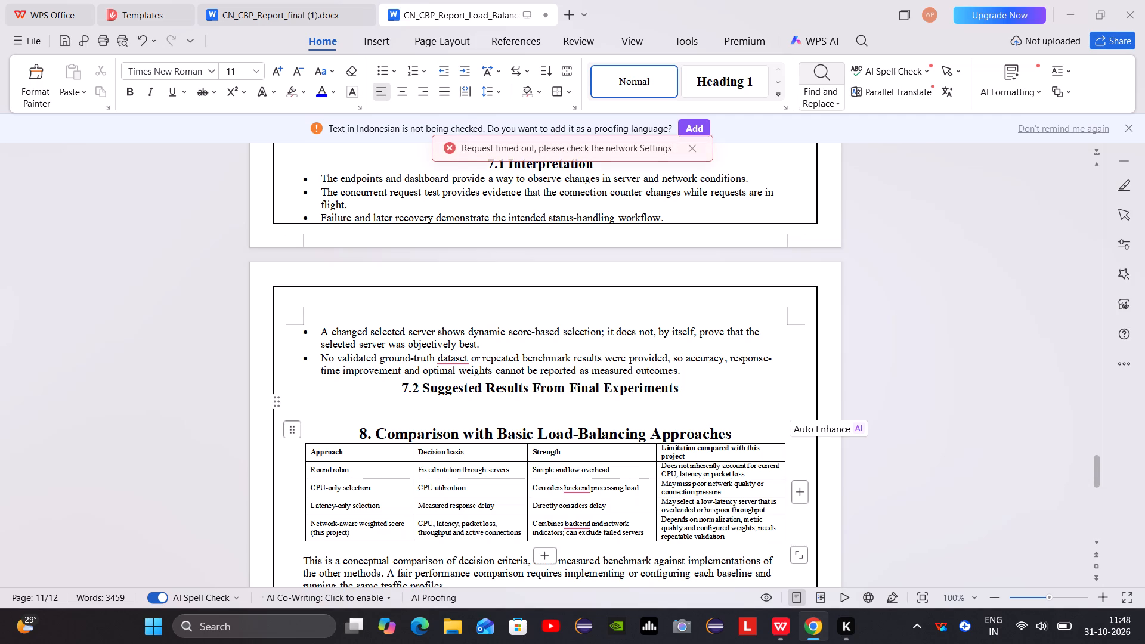
# In WPS Office, increase the heights of the header row and the Connectivity row in the section 7 Results and Discussion table.
pyautogui.scroll(2, 619, 439)
pyautogui.scroll(4, 522, 248)
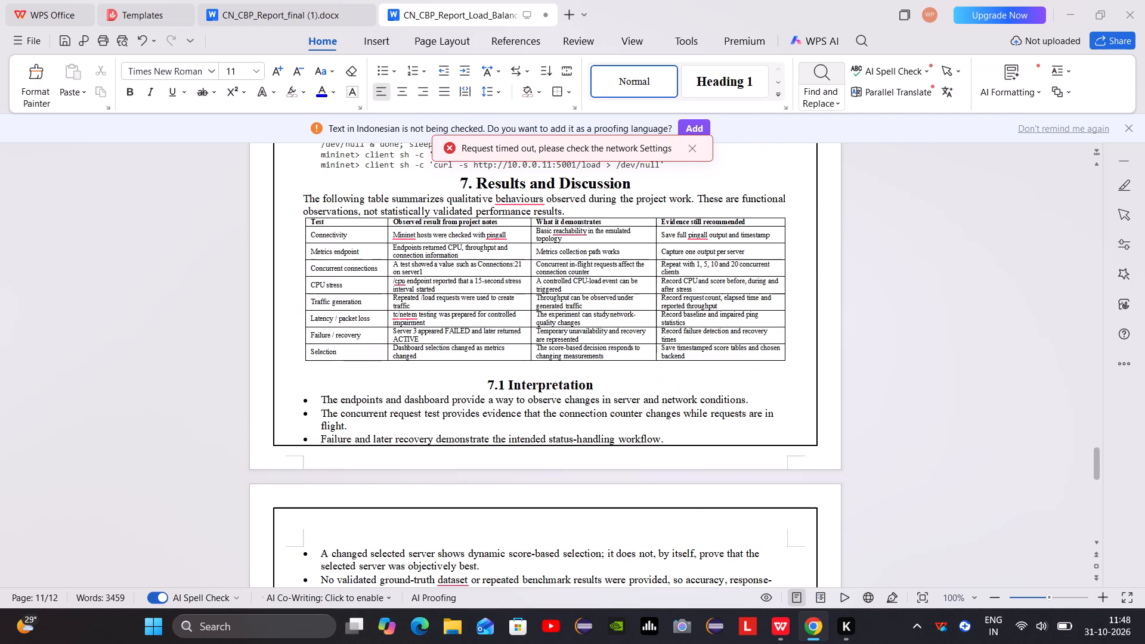
pyautogui.moveTo(458, 227); pyautogui.dragTo(458, 251)
pyautogui.click(459, 222)
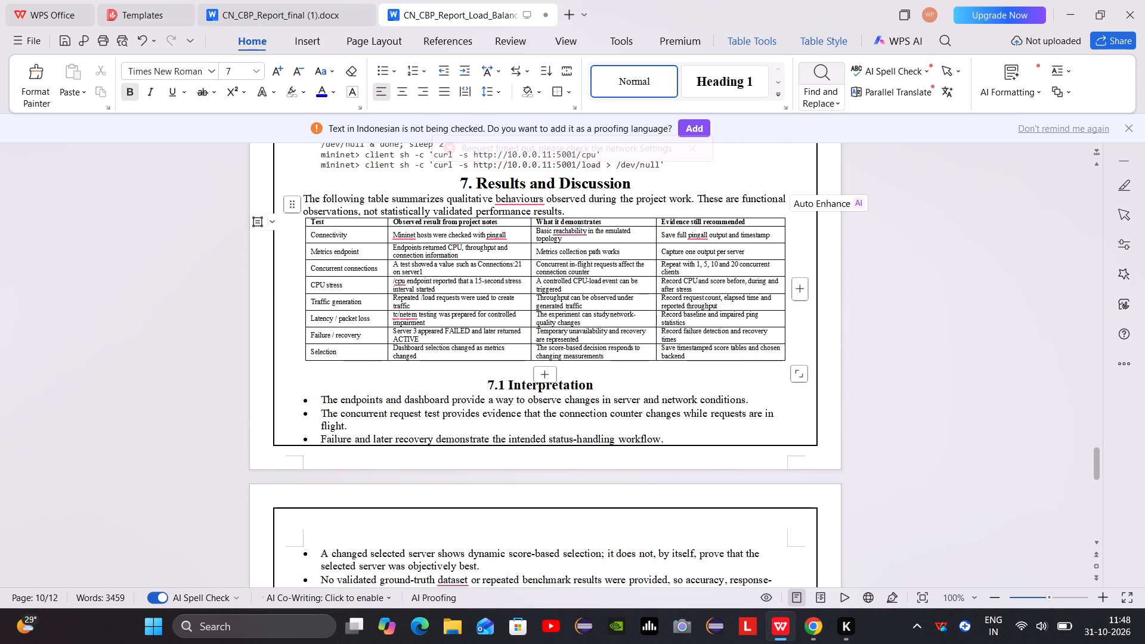
pyautogui.moveTo(471, 226); pyautogui.dragTo(473, 244)
pyautogui.moveTo(468, 262); pyautogui.dragTo(467, 287)
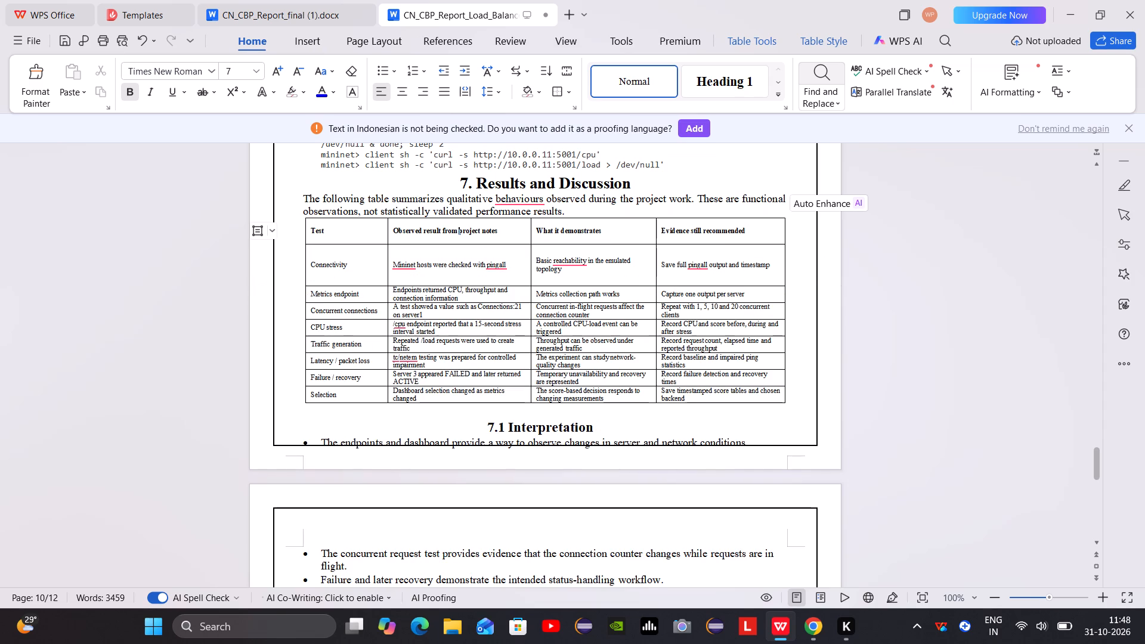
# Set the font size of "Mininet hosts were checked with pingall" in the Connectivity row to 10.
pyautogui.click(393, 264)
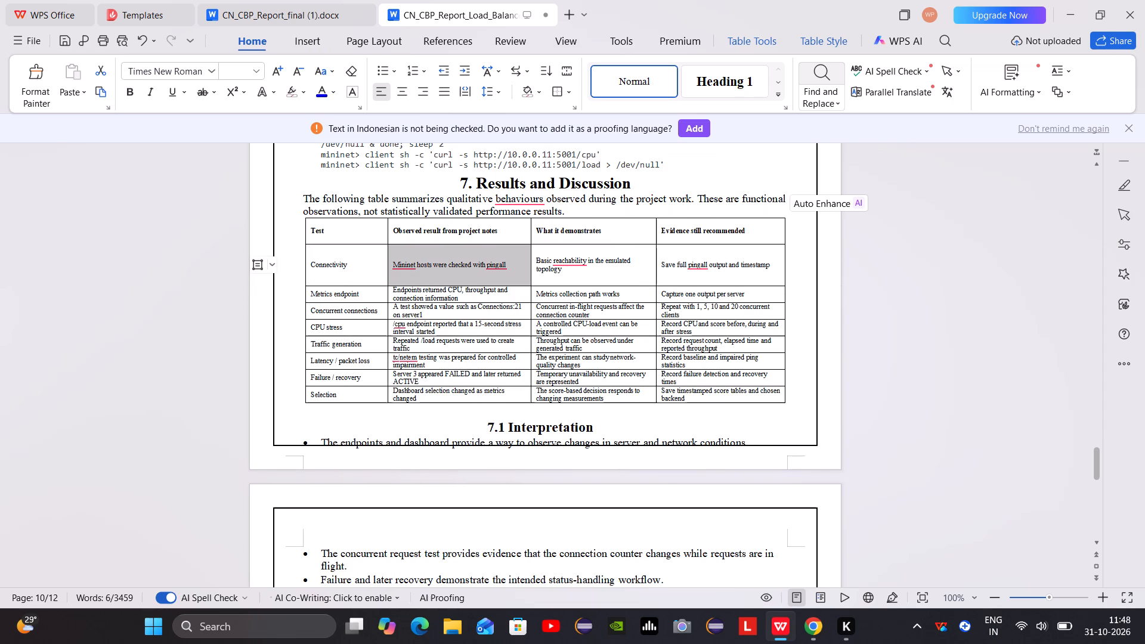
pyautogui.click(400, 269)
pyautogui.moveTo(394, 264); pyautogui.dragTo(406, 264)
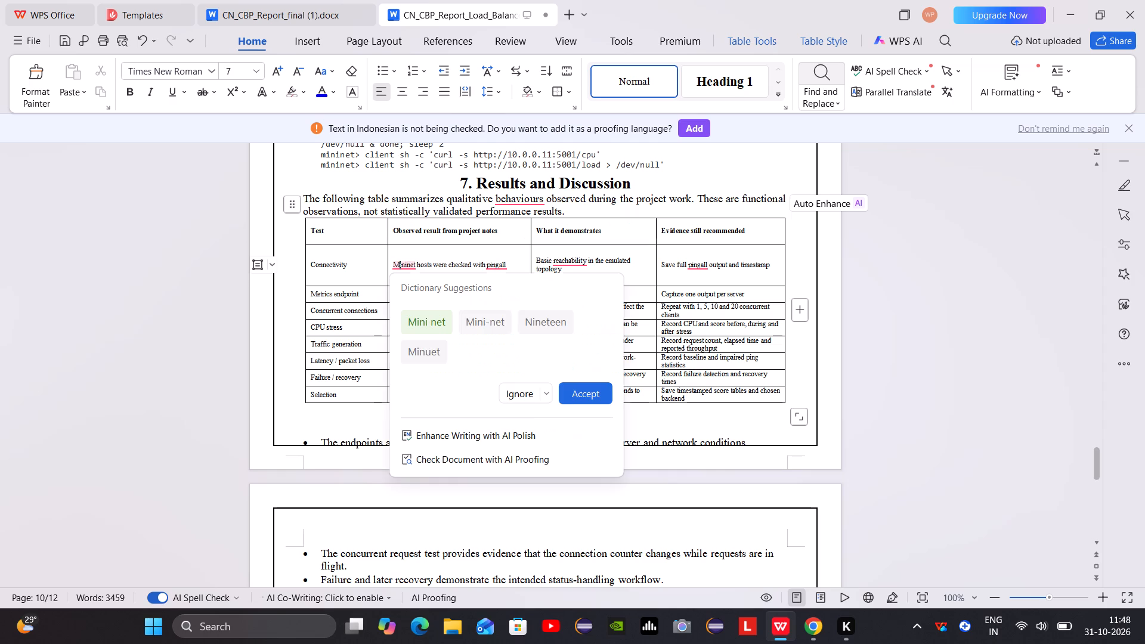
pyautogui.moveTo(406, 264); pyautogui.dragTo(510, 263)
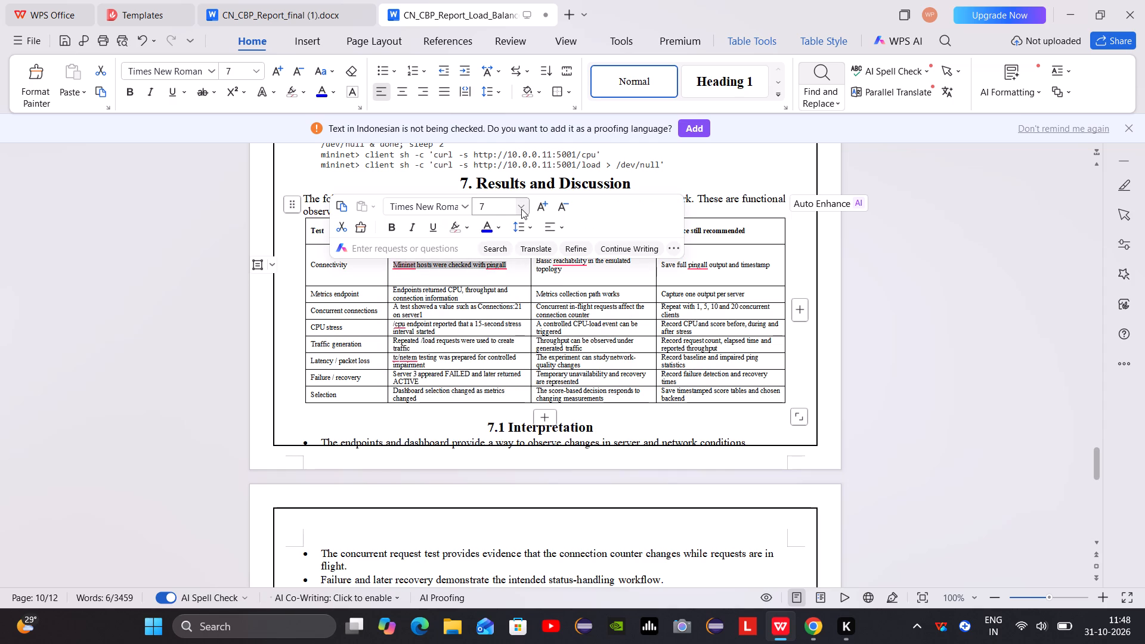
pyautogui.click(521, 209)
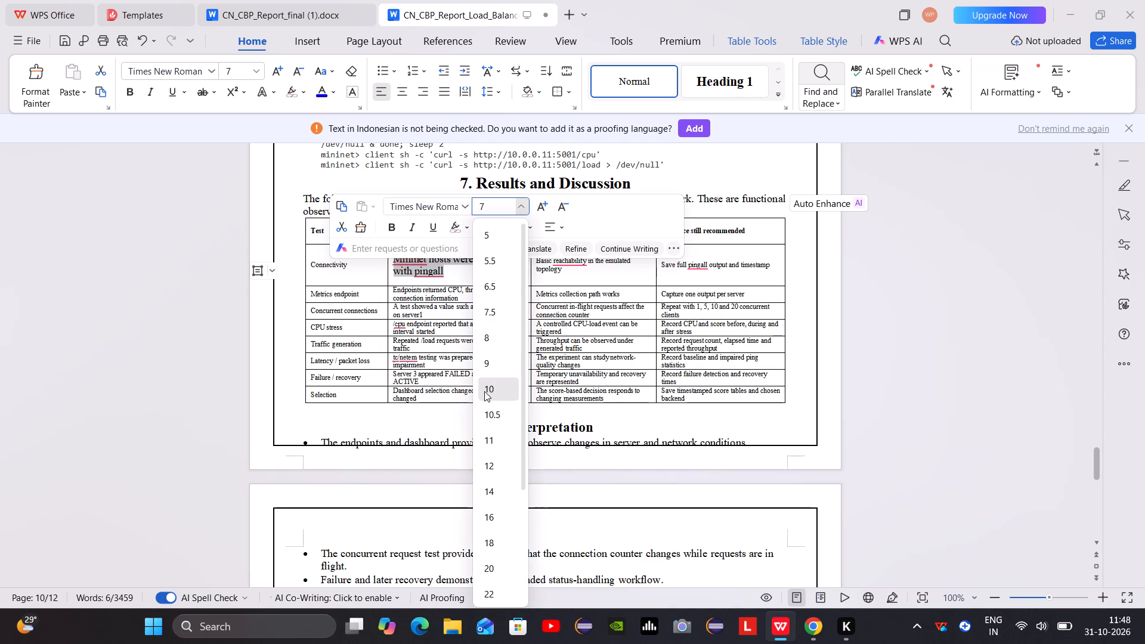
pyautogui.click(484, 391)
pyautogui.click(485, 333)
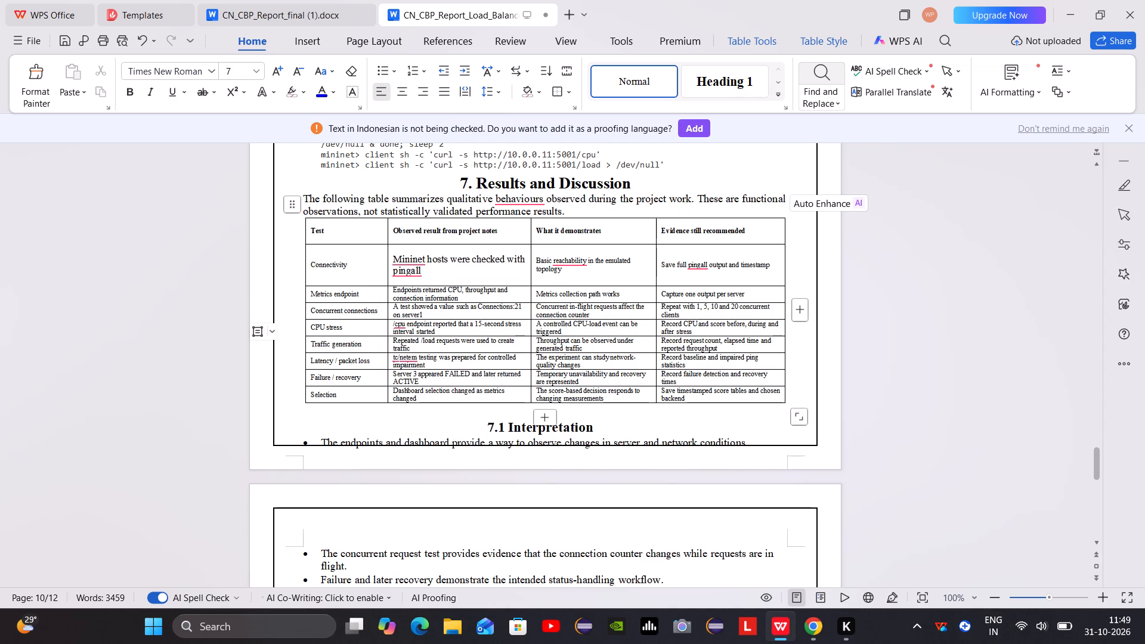
# Set the font size of all rows below the header in the section 7 results table, Connectivity through Selection, to 10.
pyautogui.moveTo(311, 262); pyautogui.dragTo(580, 339)
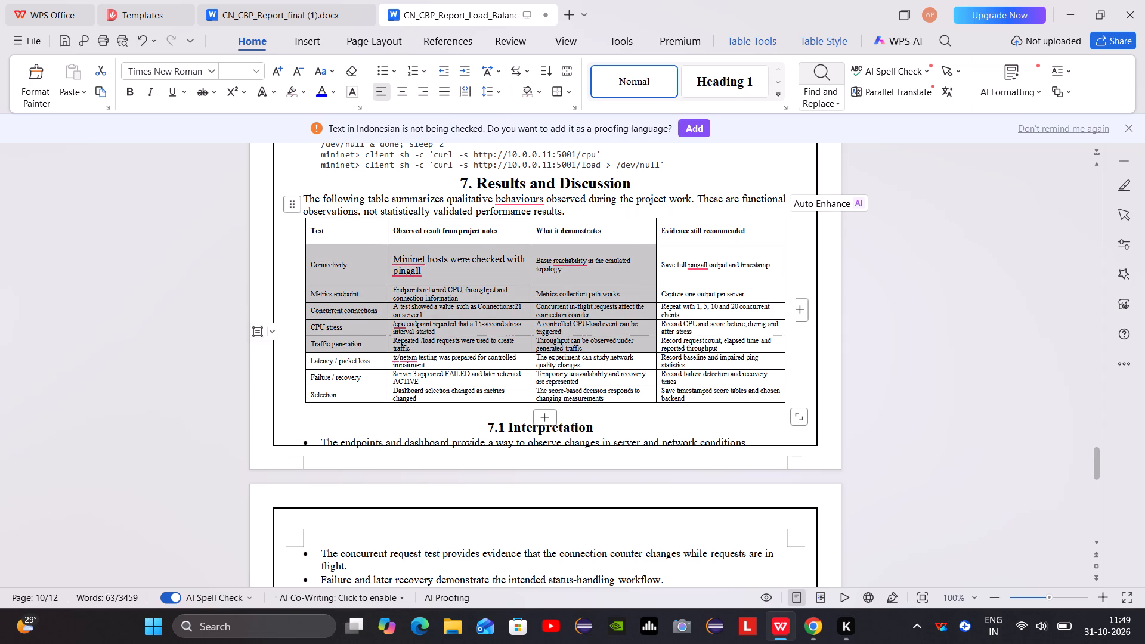
pyautogui.moveTo(580, 339); pyautogui.dragTo(732, 387)
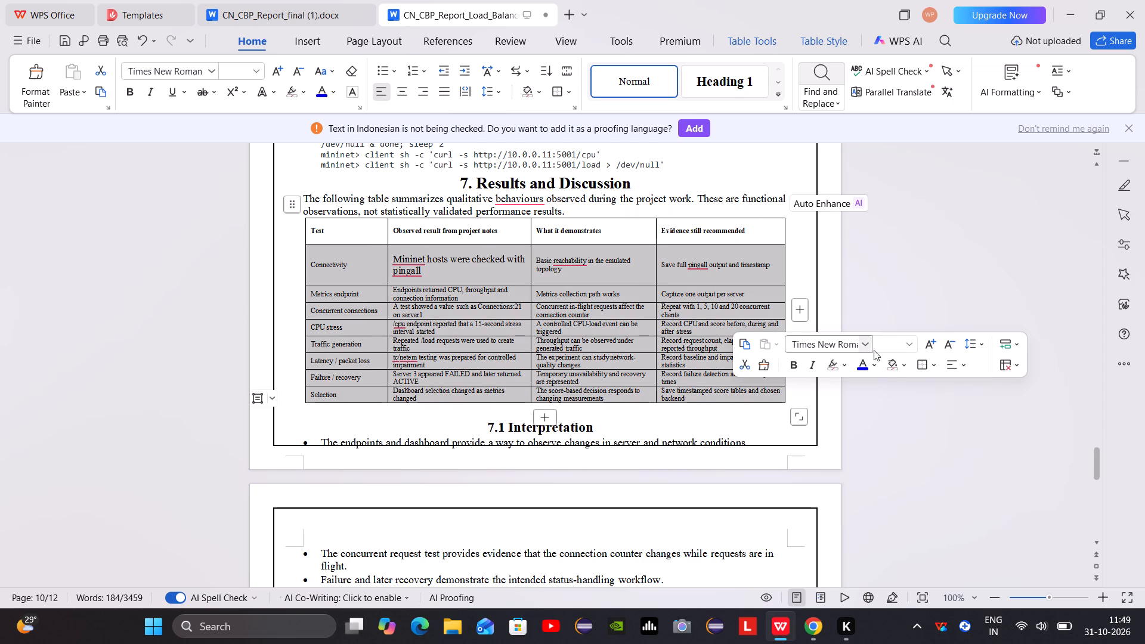
pyautogui.click(905, 343)
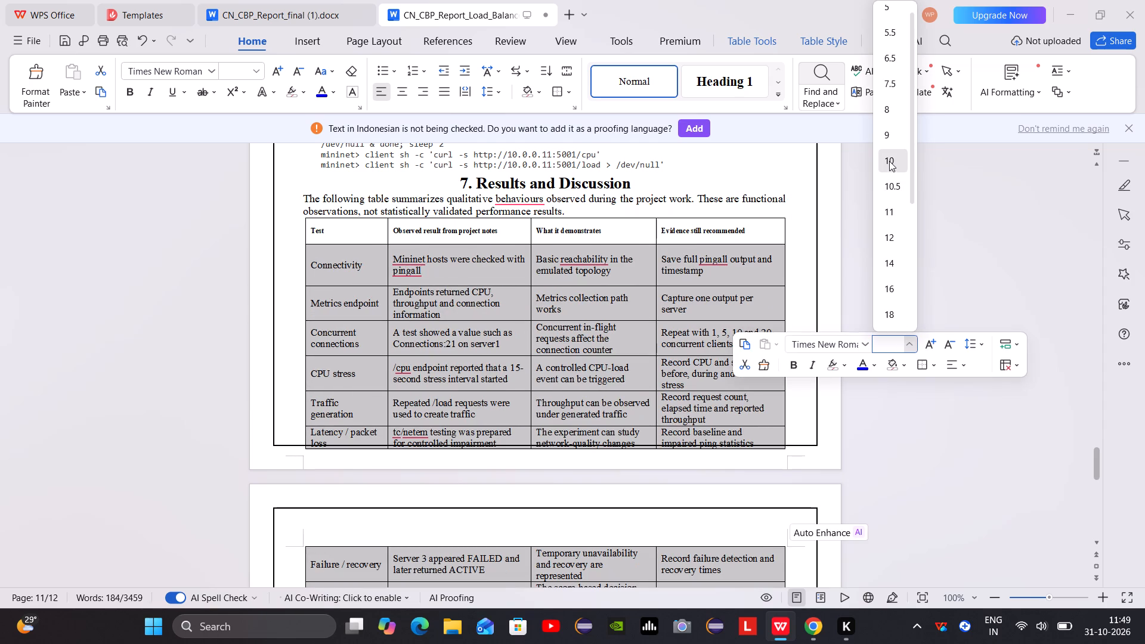
pyautogui.click(889, 161)
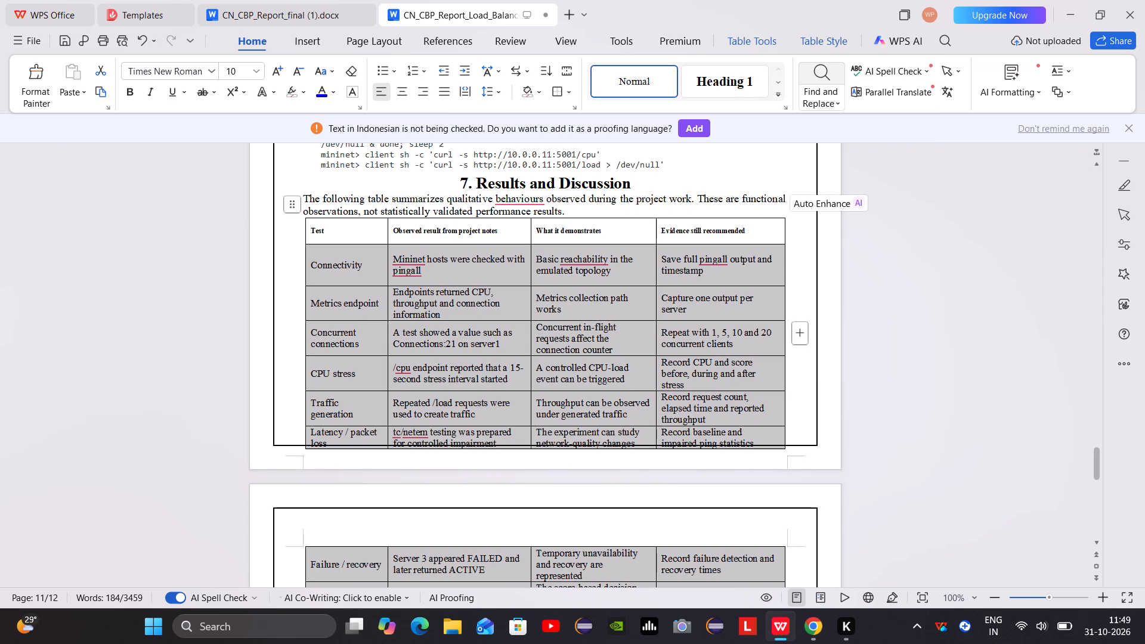
# Set the font size of the header row in the section 7 Results and Discussion table to 12.
pyautogui.moveTo(311, 231); pyautogui.dragTo(333, 234)
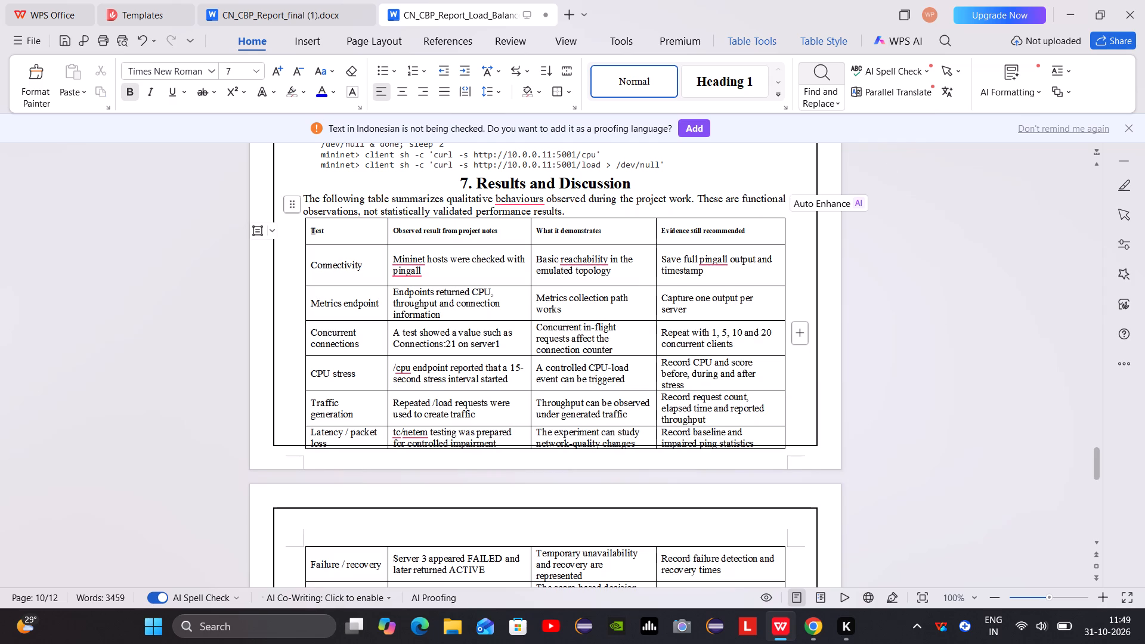
pyautogui.moveTo(333, 234); pyautogui.dragTo(773, 224)
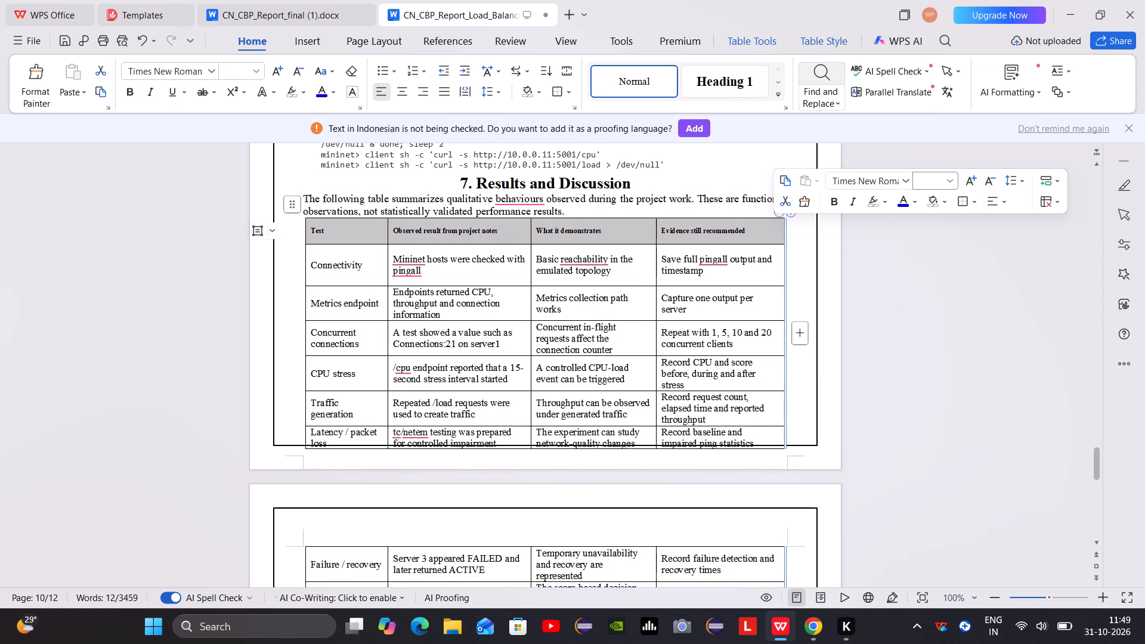
pyautogui.click(929, 184)
pyautogui.write('12')
pyautogui.press('Return')
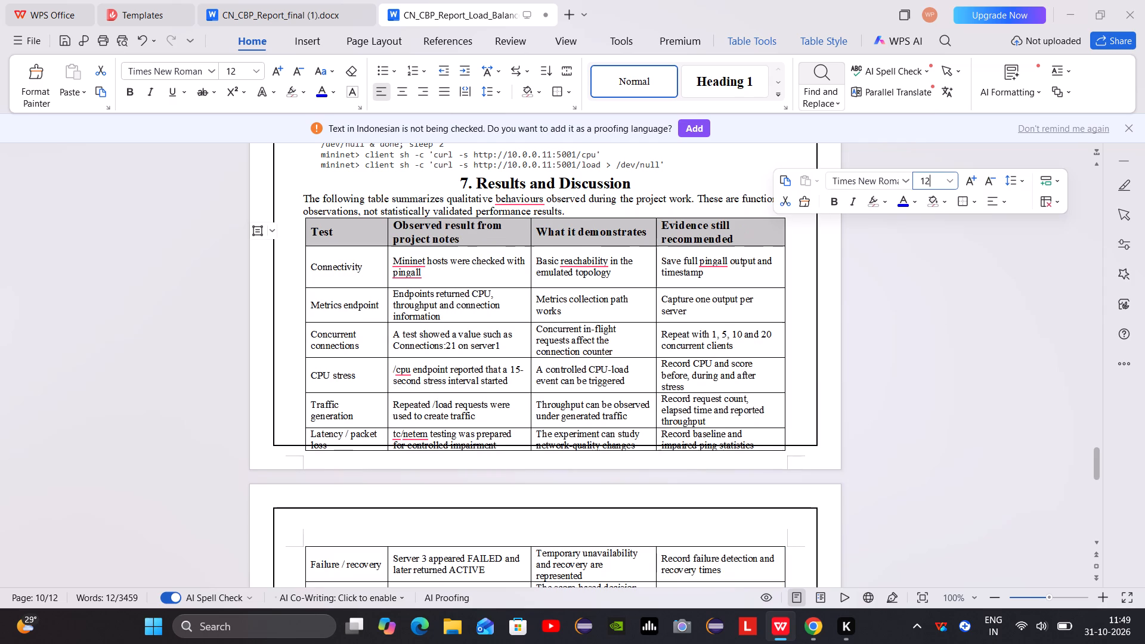
# Increase the height of the Traffic generation row in the section 7 table to push the Latency / packet loss row onto the next page.
pyautogui.scroll(-1, 826, 218)
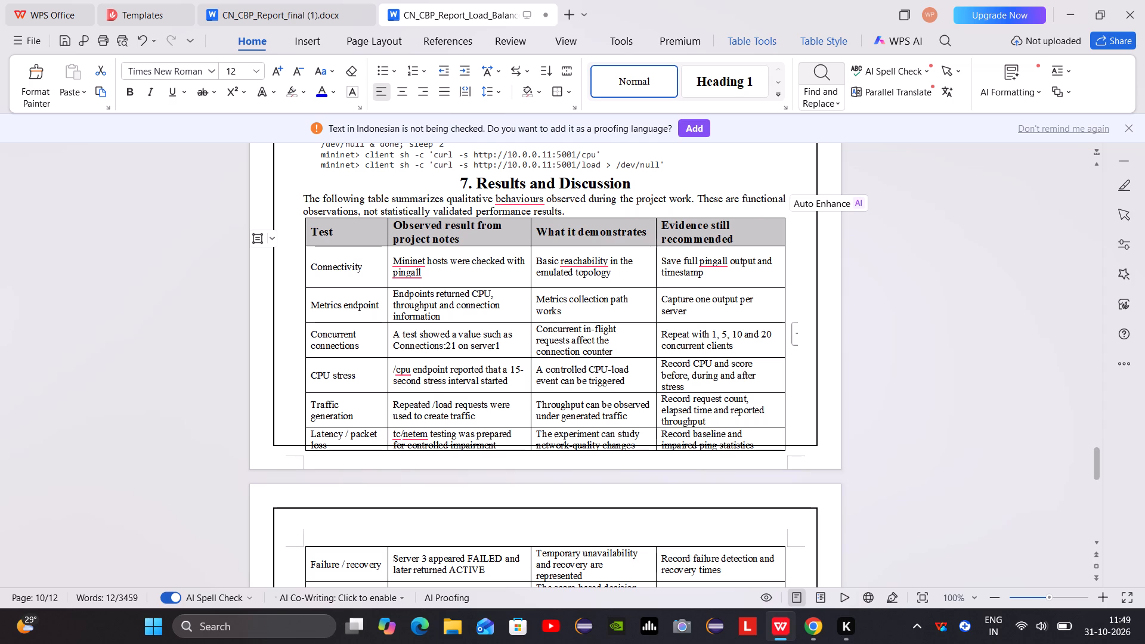
pyautogui.moveTo(702, 426); pyautogui.dragTo(708, 444)
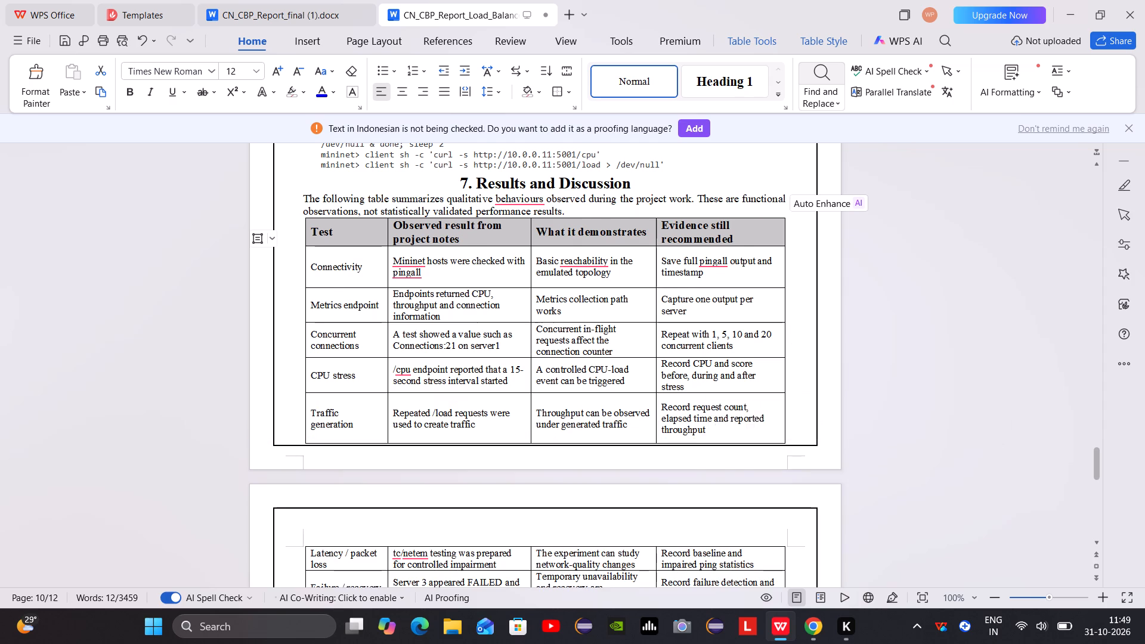
pyautogui.scroll(-2, 561, 452)
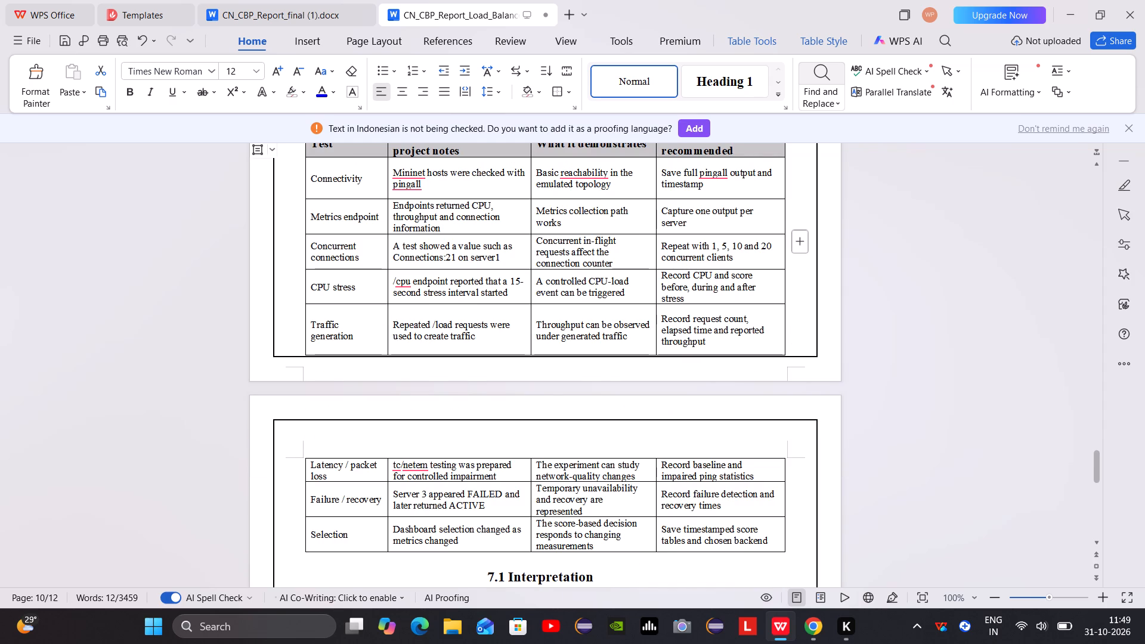
# Set the font size of all rows below the header in the 6.2 Server Endpoints table, /metrics through /fail, to 10.
pyautogui.scroll(2, 428, 314)
pyautogui.scroll(4, 672, 327)
pyautogui.scroll(2, 437, 323)
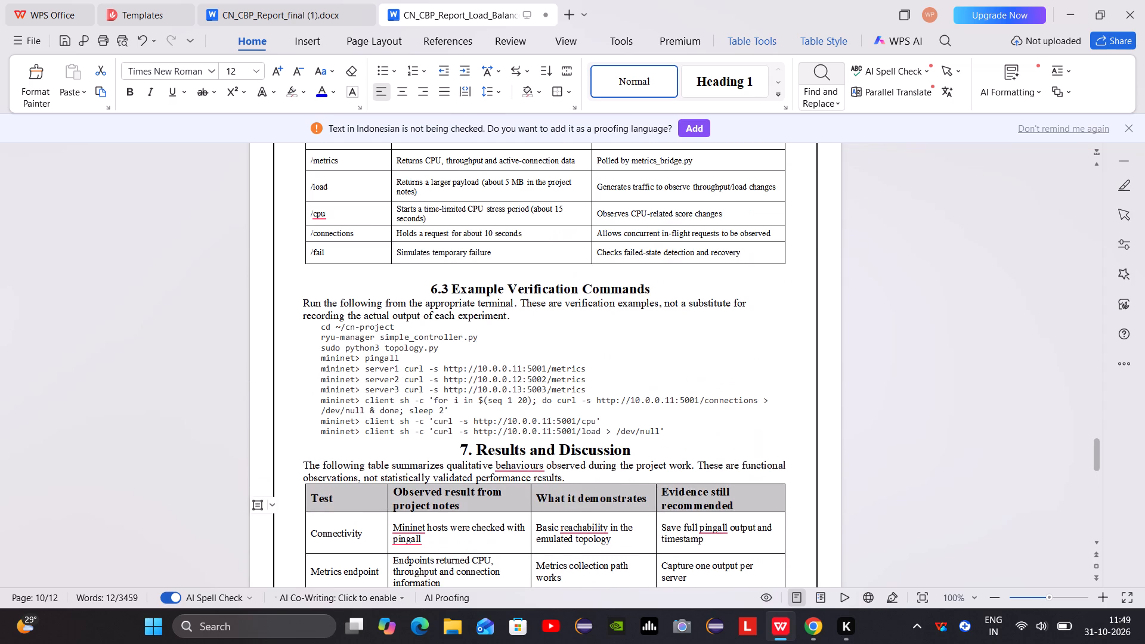
pyautogui.click(875, 374)
pyautogui.scroll(1, 586, 385)
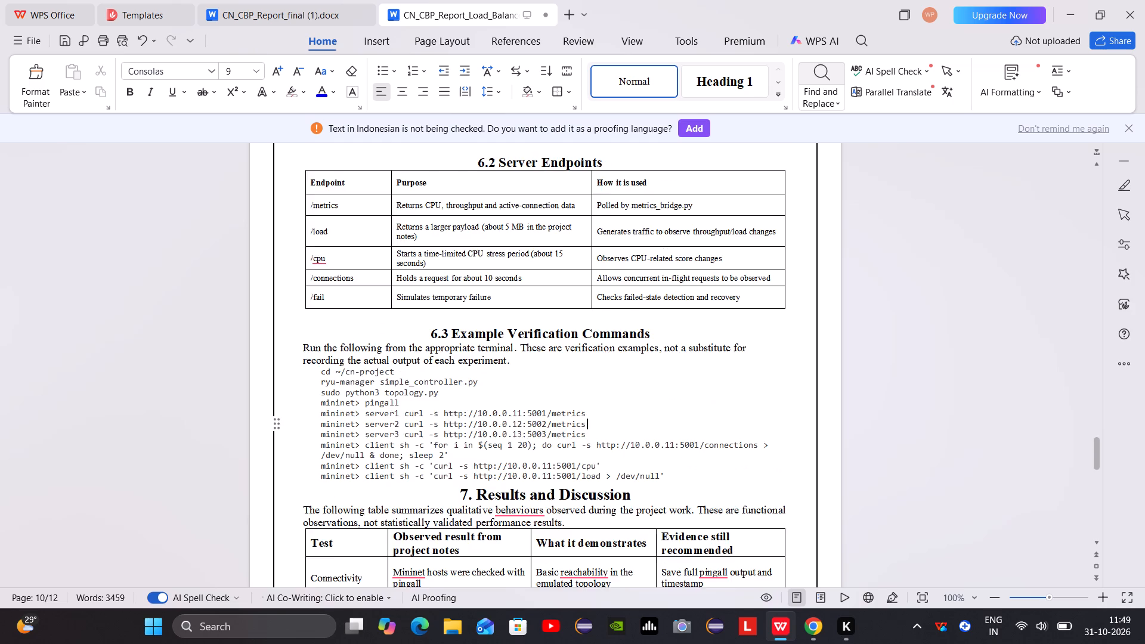
pyautogui.scroll(2, 527, 413)
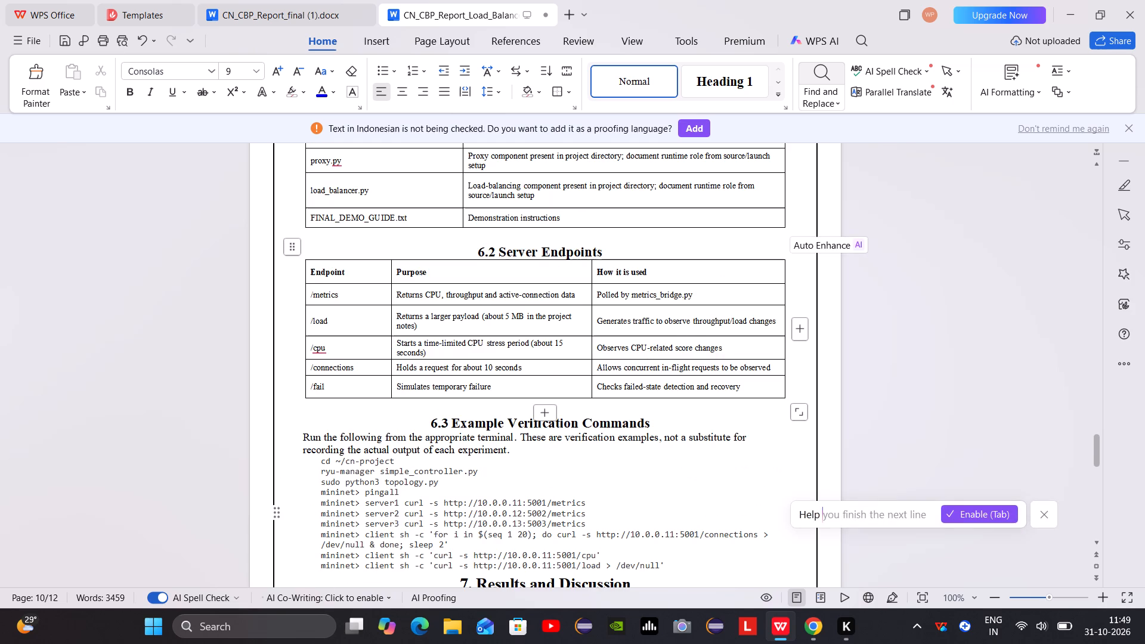
pyautogui.moveTo(312, 293); pyautogui.dragTo(344, 327)
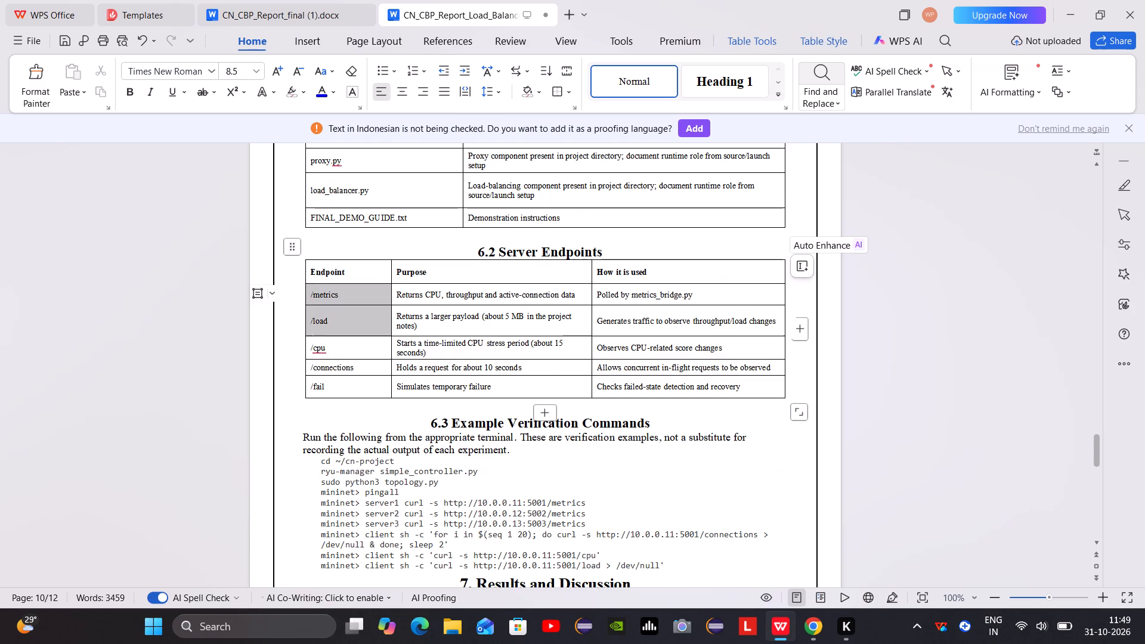
pyautogui.moveTo(344, 327); pyautogui.dragTo(695, 392)
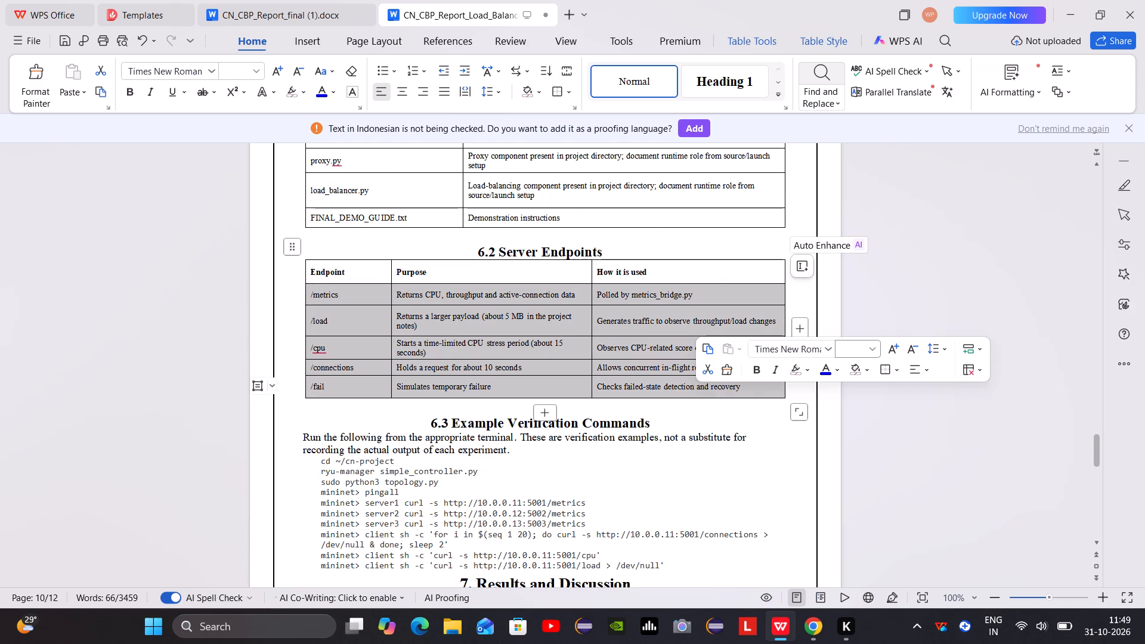
pyautogui.click(859, 346)
pyautogui.write('10')
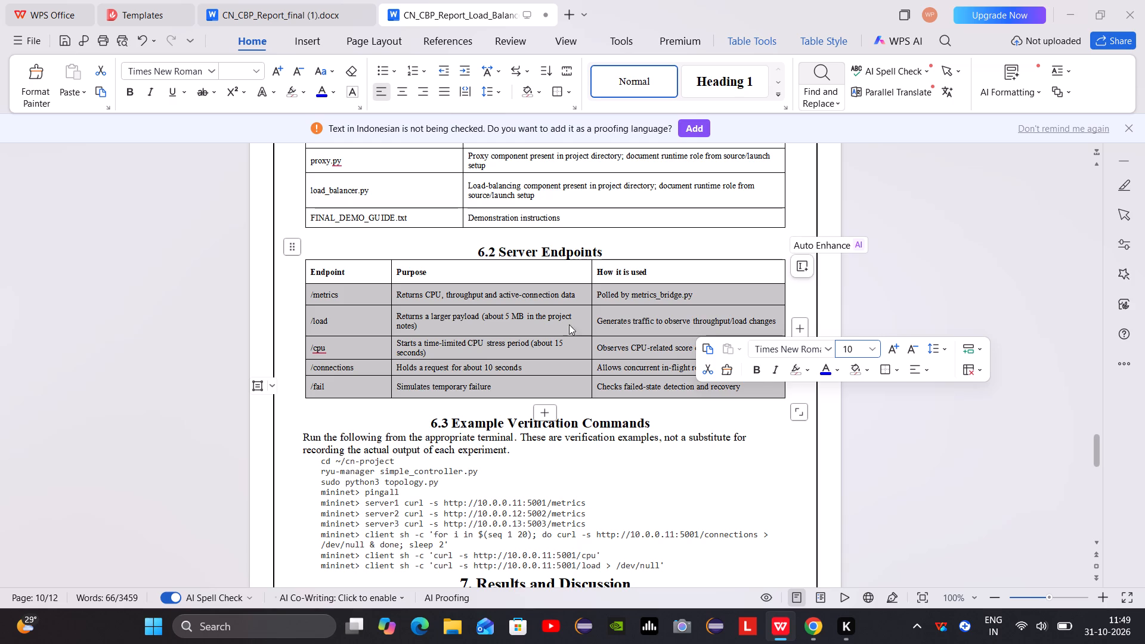
pyautogui.press('Return')
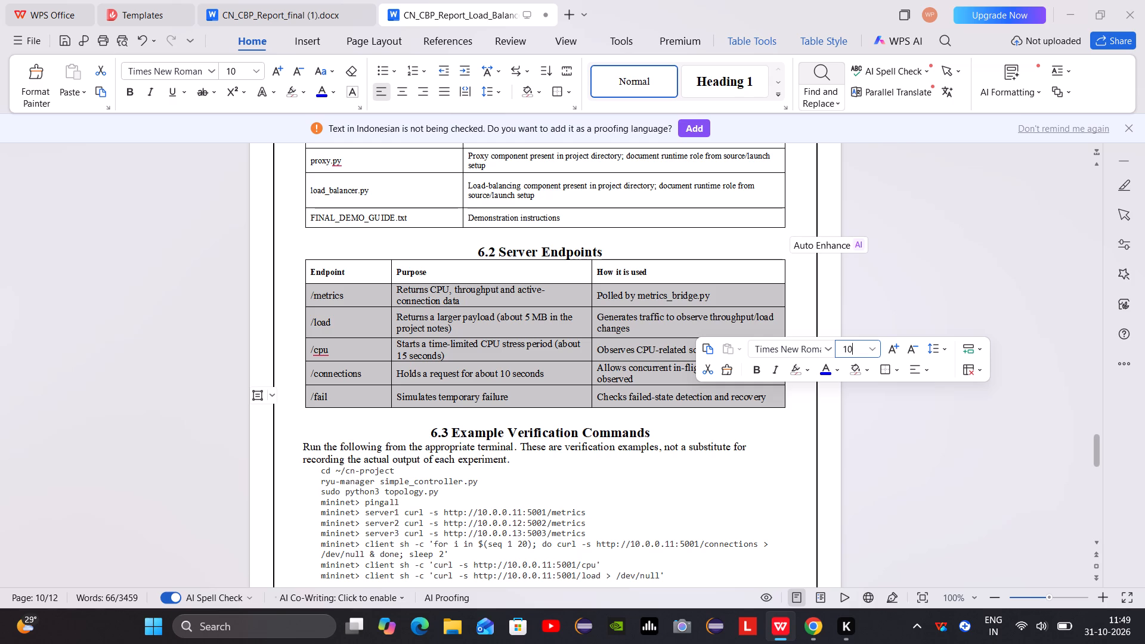
# Set the font size of the header row in the 6.2 Server Endpoints table to 12.
pyautogui.moveTo(315, 269); pyautogui.dragTo(395, 270)
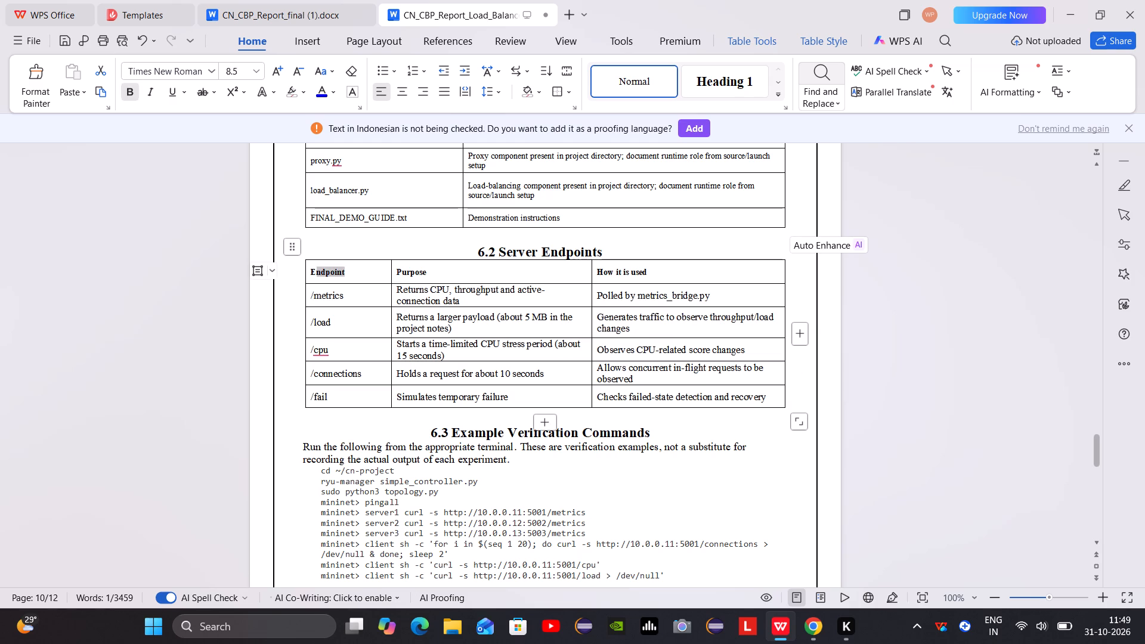
pyautogui.moveTo(395, 270); pyautogui.dragTo(661, 272)
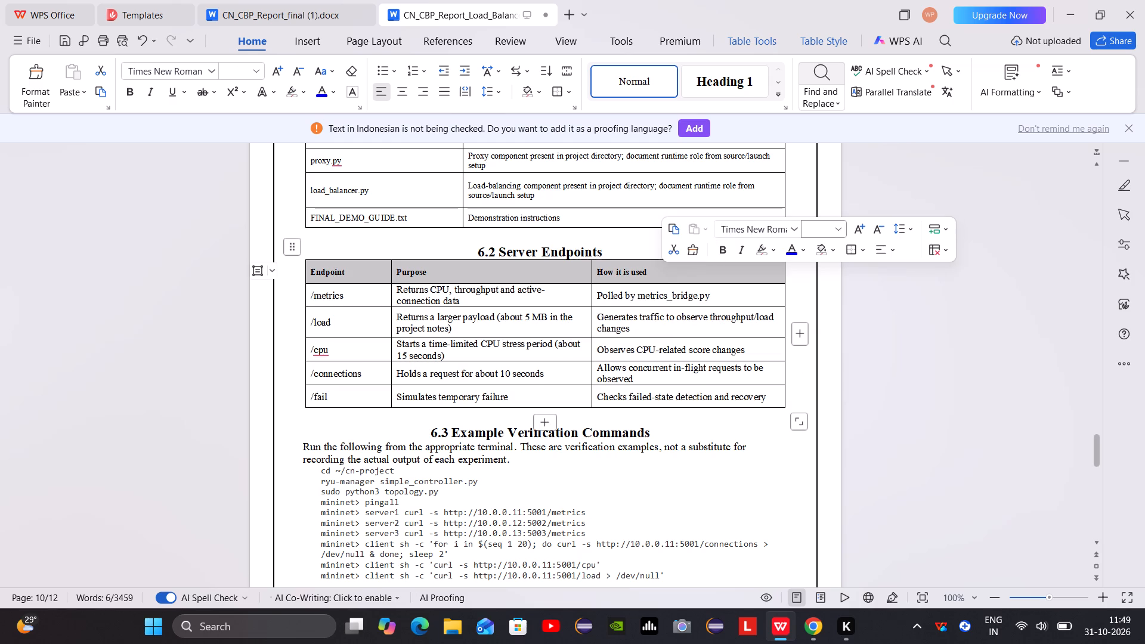
pyautogui.click(809, 228)
pyautogui.write('12')
pyautogui.press('Return')
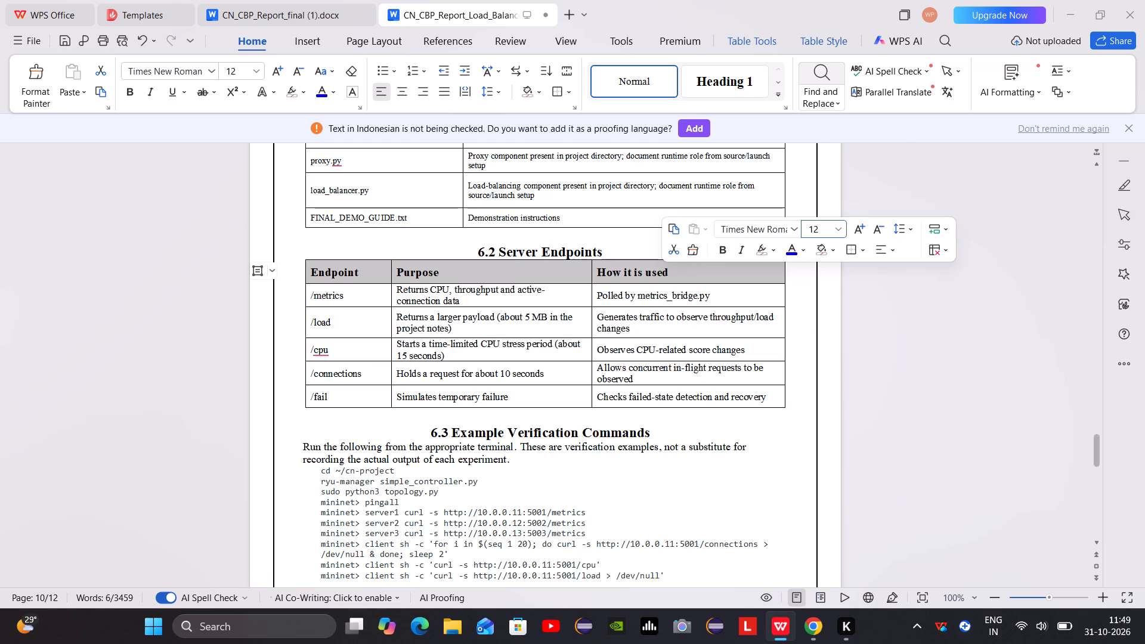
pyautogui.click(981, 345)
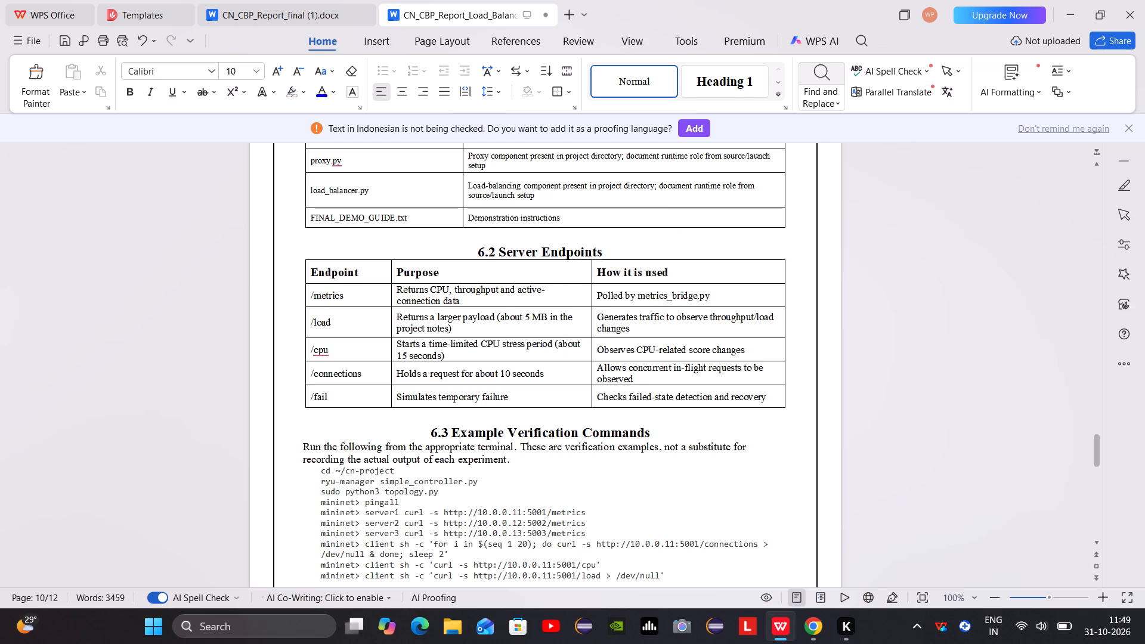
# In the 6.1 Project Files table, try font size 12 on all rows below the header, topology.py through FINAL_DEMO_GUIDE.txt, and settle on 10.
pyautogui.scroll(3, 899, 574)
pyautogui.scroll(3, 718, 561)
pyautogui.scroll(2, 648, 527)
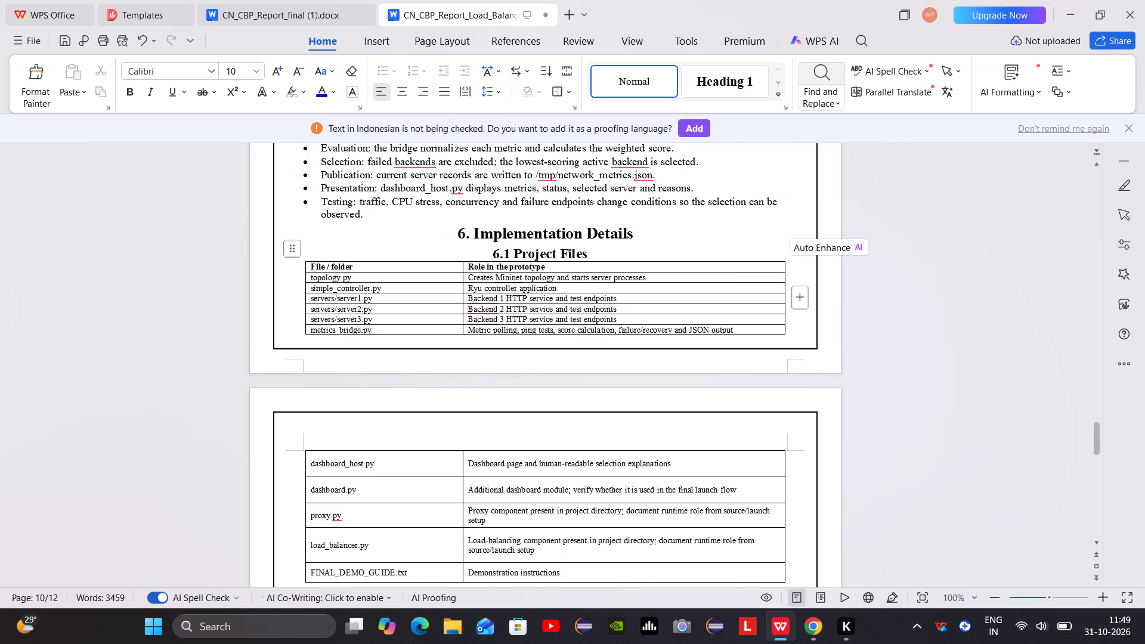
pyautogui.moveTo(310, 274); pyautogui.dragTo(660, 558)
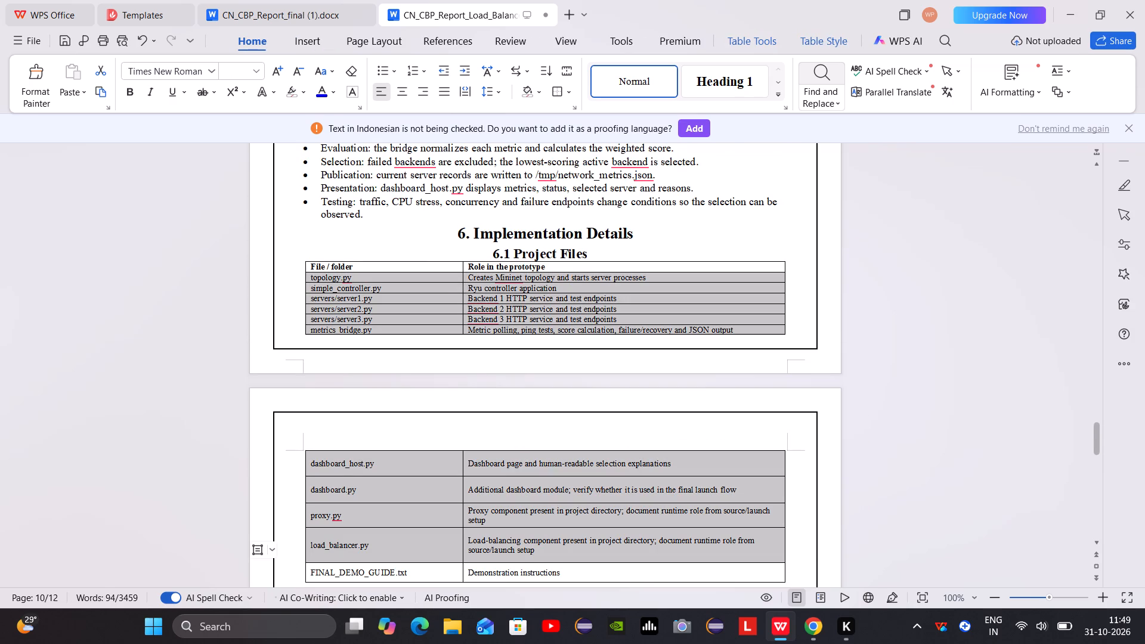
pyautogui.moveTo(660, 558); pyautogui.dragTo(669, 564)
pyautogui.scroll(-1, 667, 531)
pyautogui.scroll(-3, 765, 500)
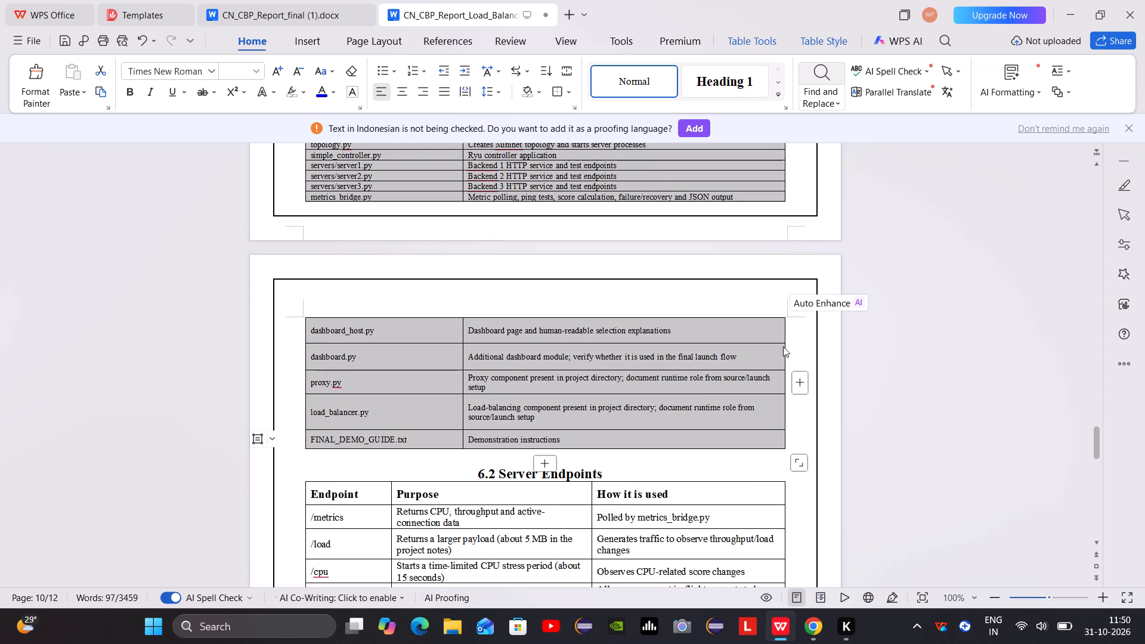
pyautogui.rightClick(732, 346)
pyautogui.click(824, 388)
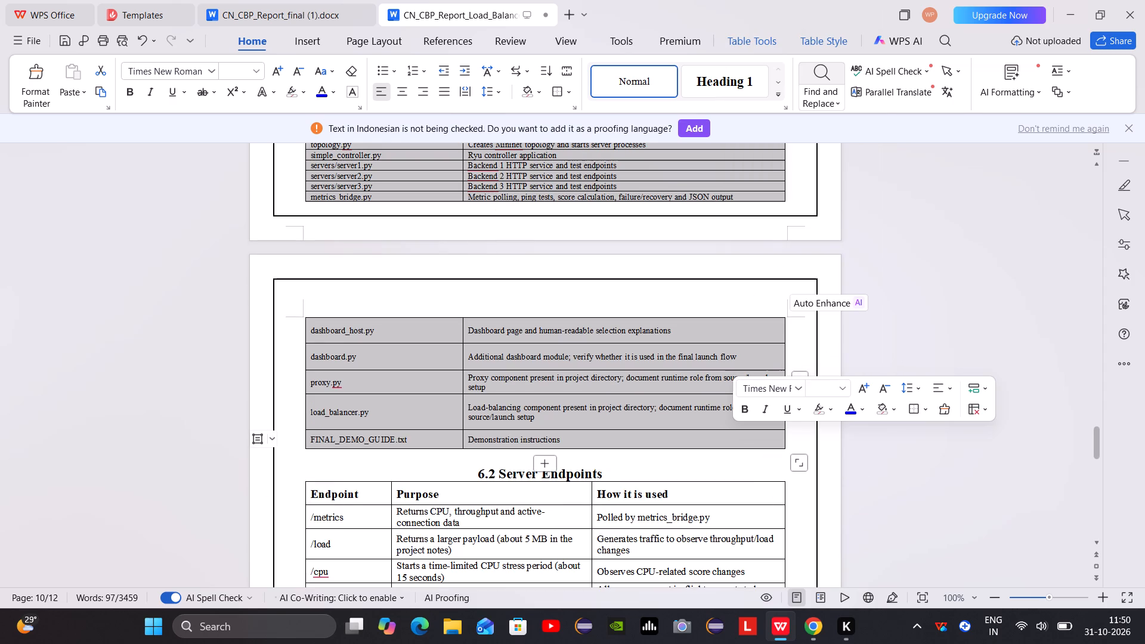
pyautogui.write('12')
pyautogui.press('Return')
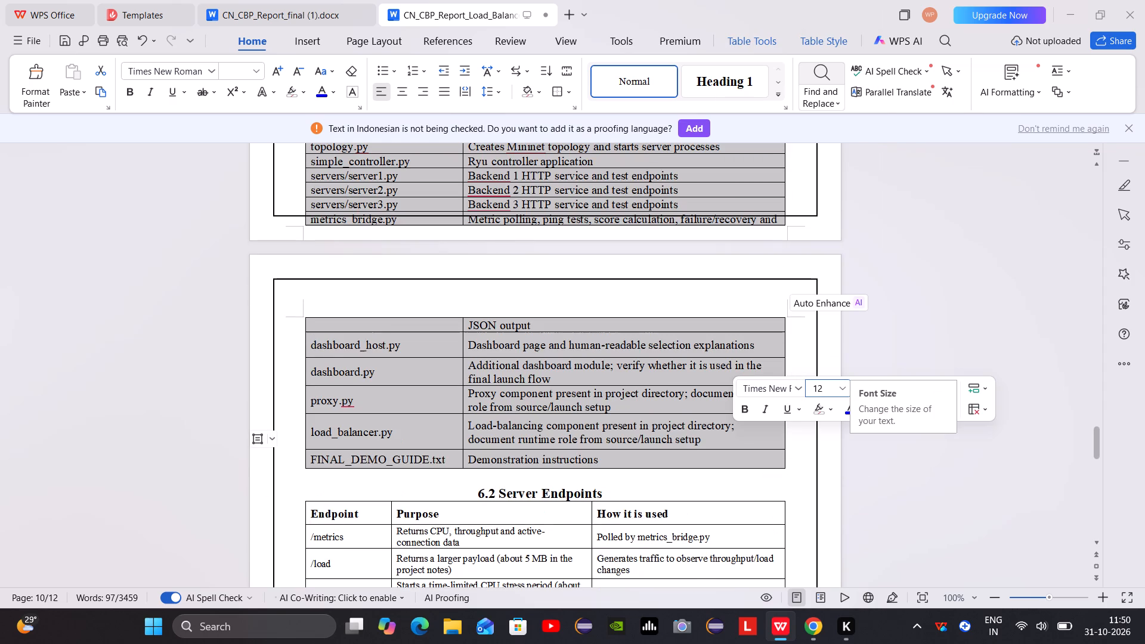
pyautogui.press('BackSpace')
pyautogui.press('0')
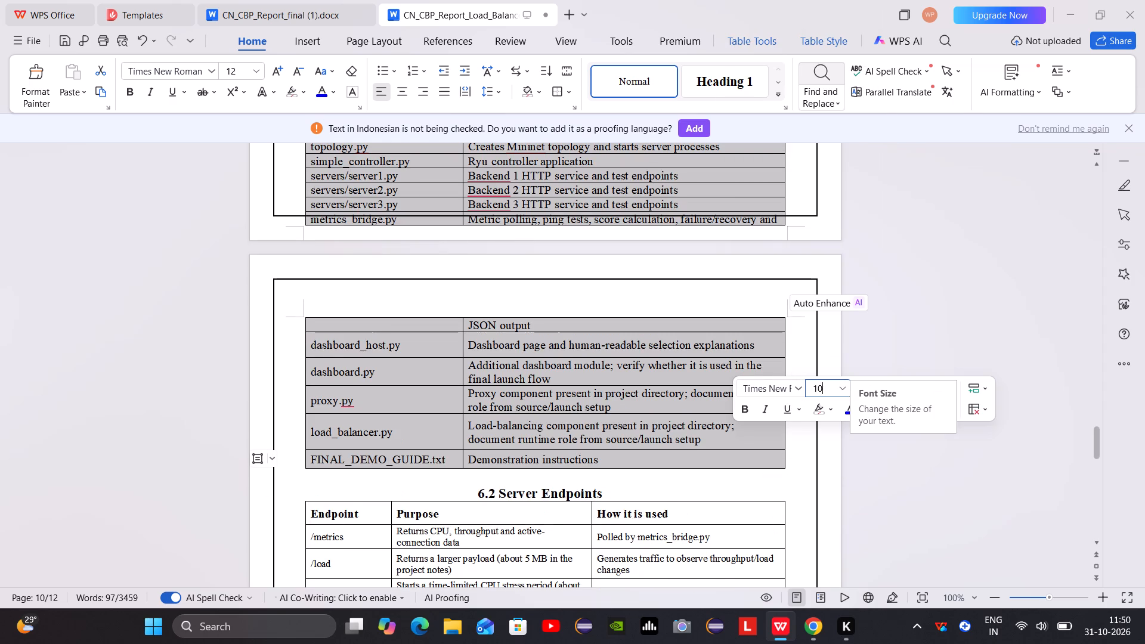
pyautogui.press('Return')
# Increase the height of the servers/server3.py row in the 6.1 Project Files table to push the metrics_bridge.py row onto the next page.
pyautogui.scroll(3, 707, 332)
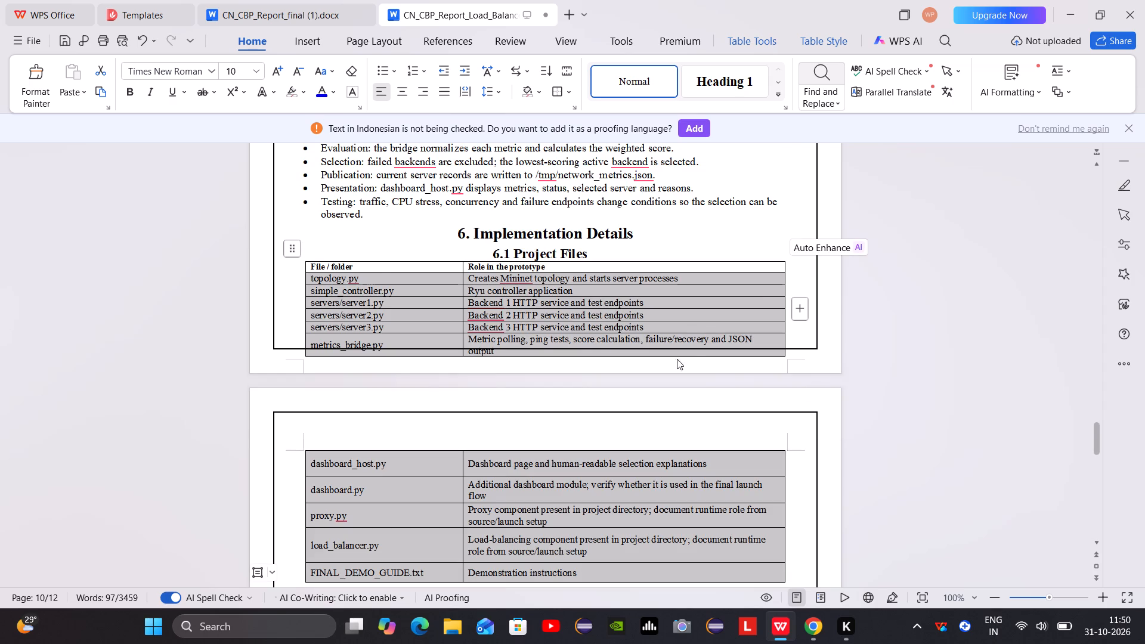
pyautogui.moveTo(710, 332); pyautogui.dragTo(704, 366)
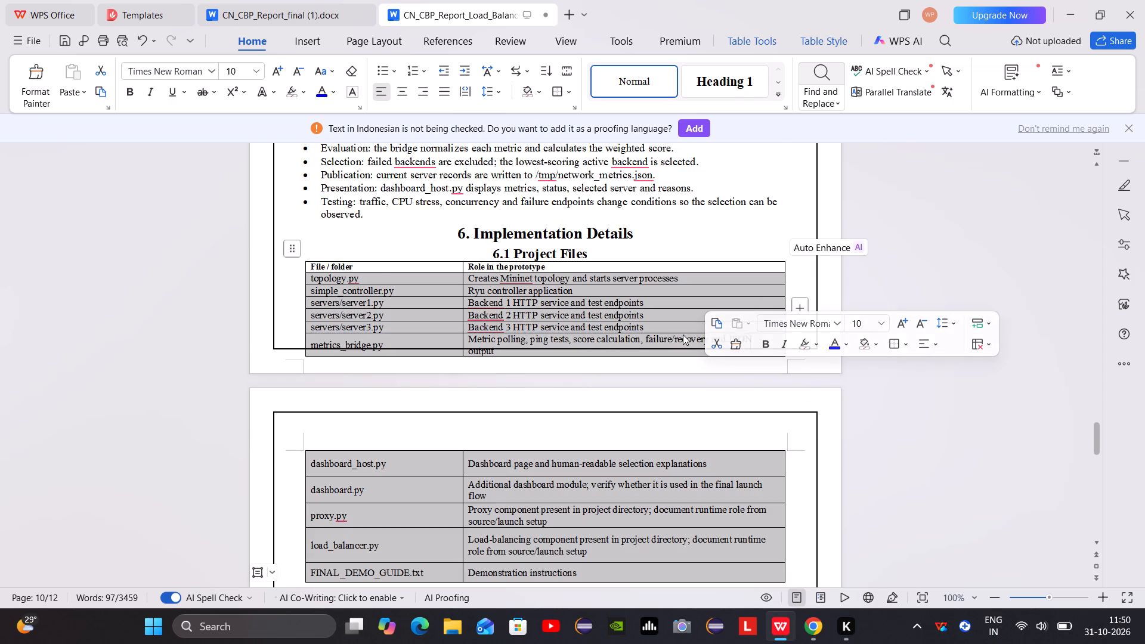
pyautogui.click(683, 335)
pyautogui.moveTo(682, 333); pyautogui.dragTo(685, 350)
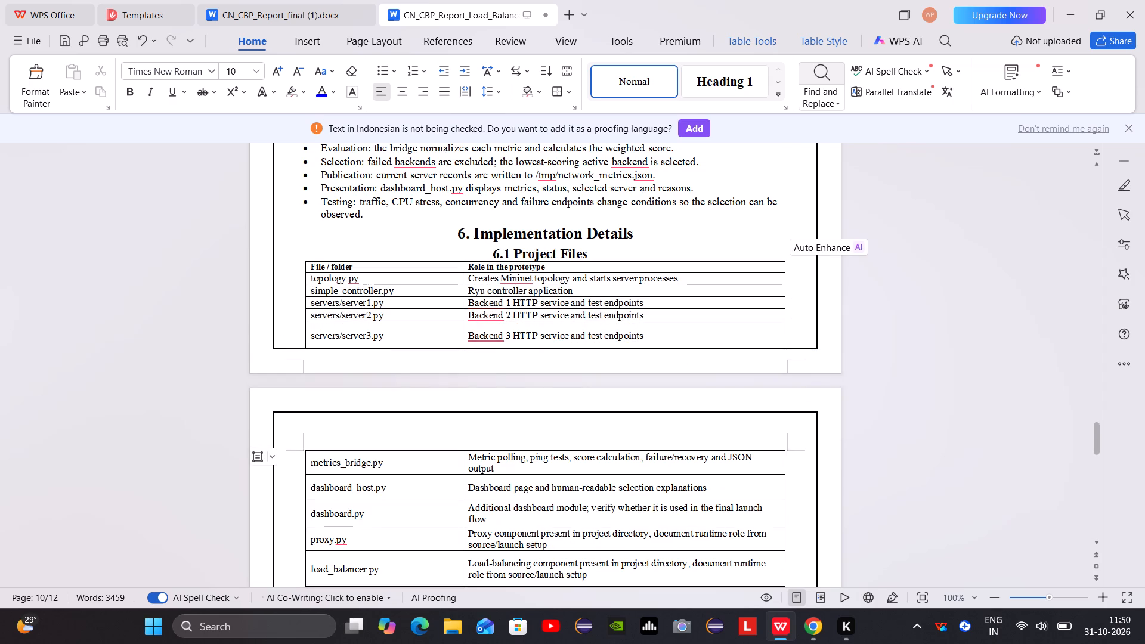
# Set the font size of the File / folder and Role in the prototype header row in the 6.1 Project Files table to 12.
pyautogui.scroll(1, 599, 394)
pyautogui.scroll(-5, 601, 393)
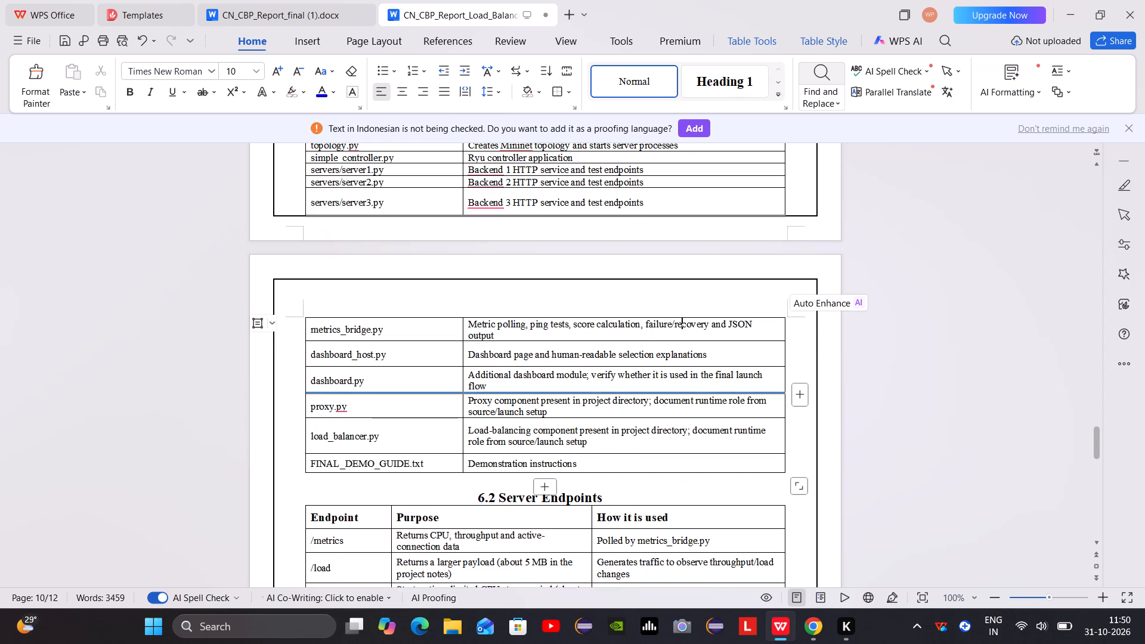
pyautogui.scroll(5, 600, 393)
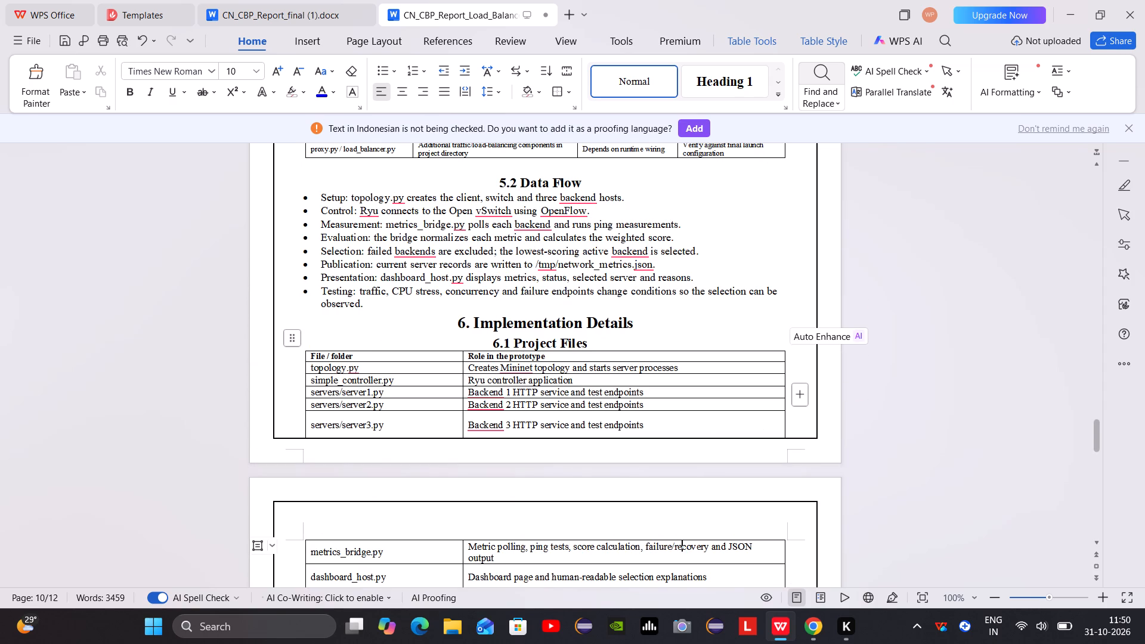
pyautogui.moveTo(312, 355); pyautogui.dragTo(629, 353)
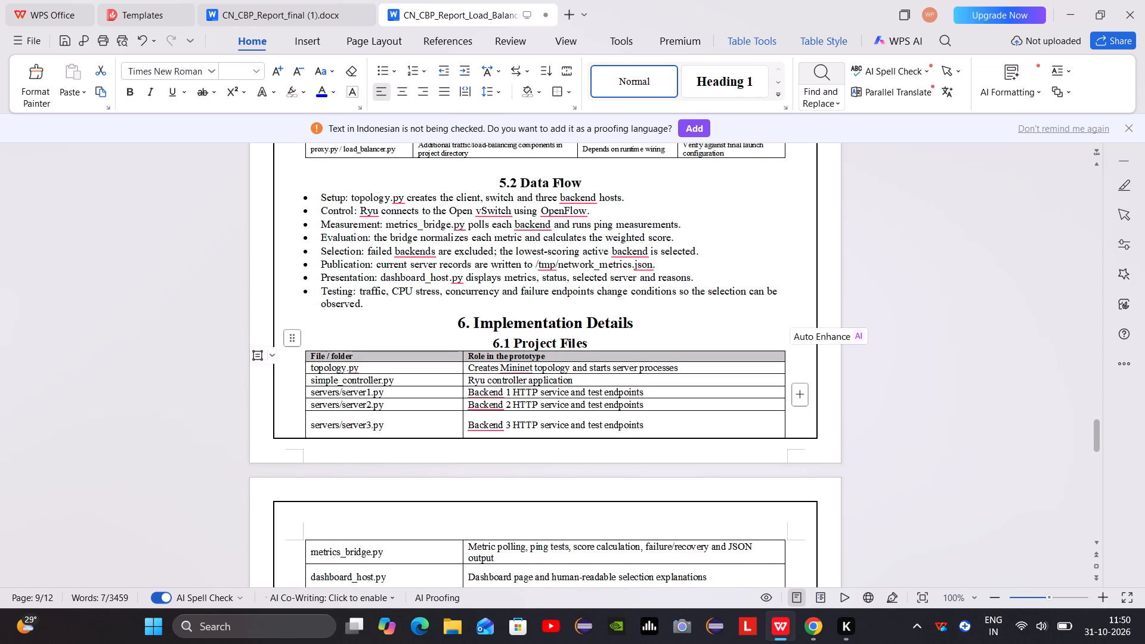
pyautogui.click(794, 309)
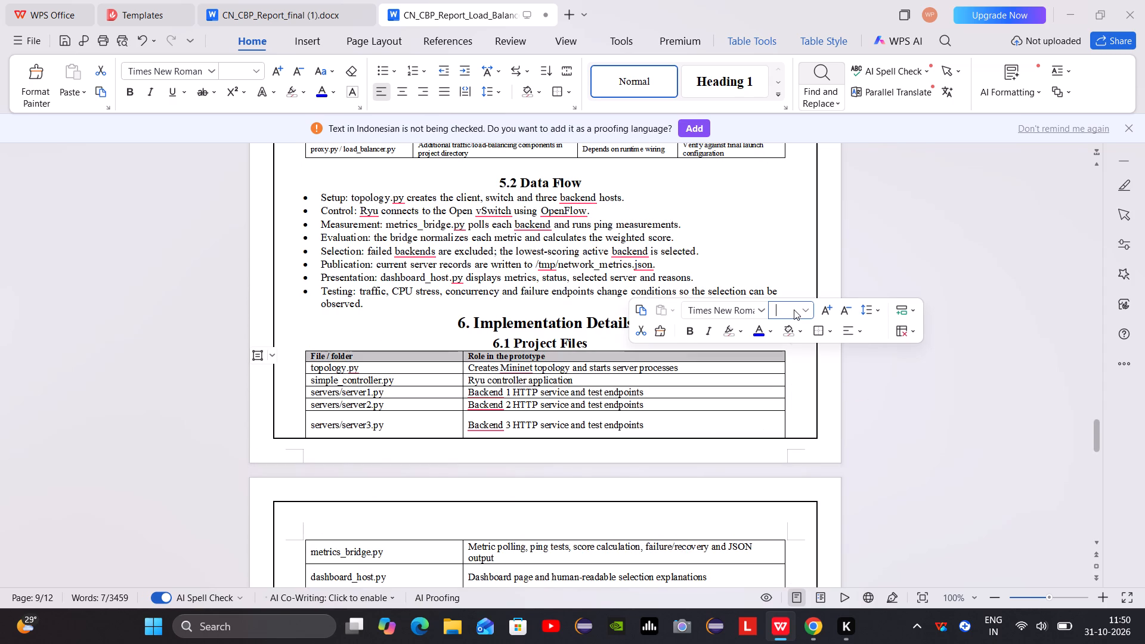
pyautogui.write('12')
pyautogui.press('Return')
# Adjust the servers/server3.py row height and enlarge the servers/server2.py row in the 6.1 table, pushing the servers/server3.py row onto the next page.
pyautogui.scroll(1, 835, 306)
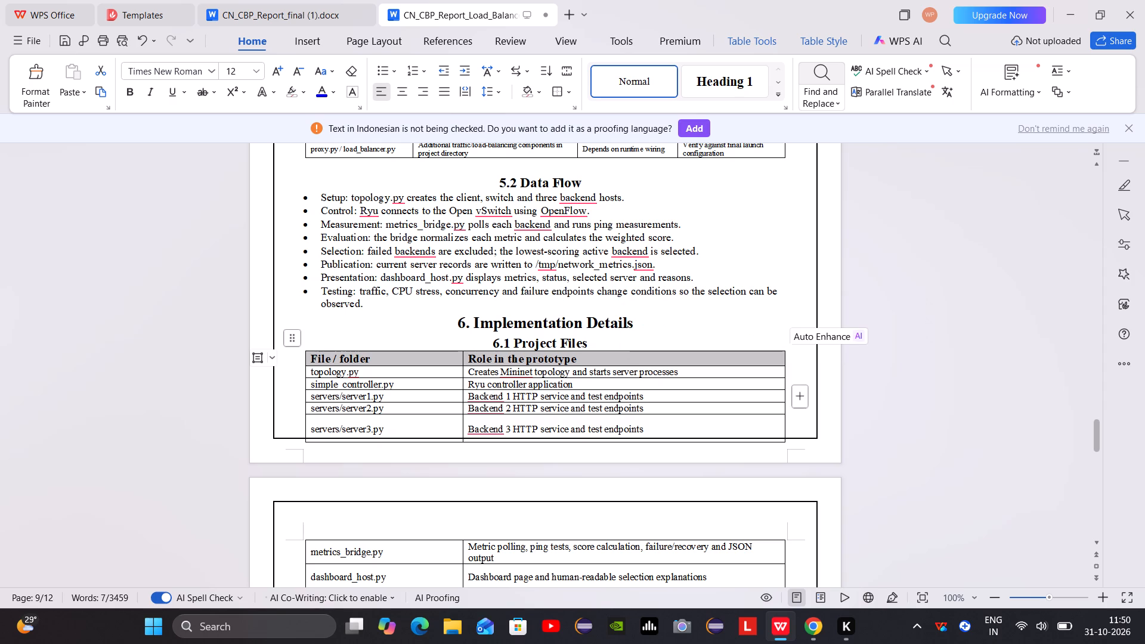
pyautogui.scroll(2, 1144, 334)
pyautogui.moveTo(728, 442); pyautogui.dragTo(727, 434)
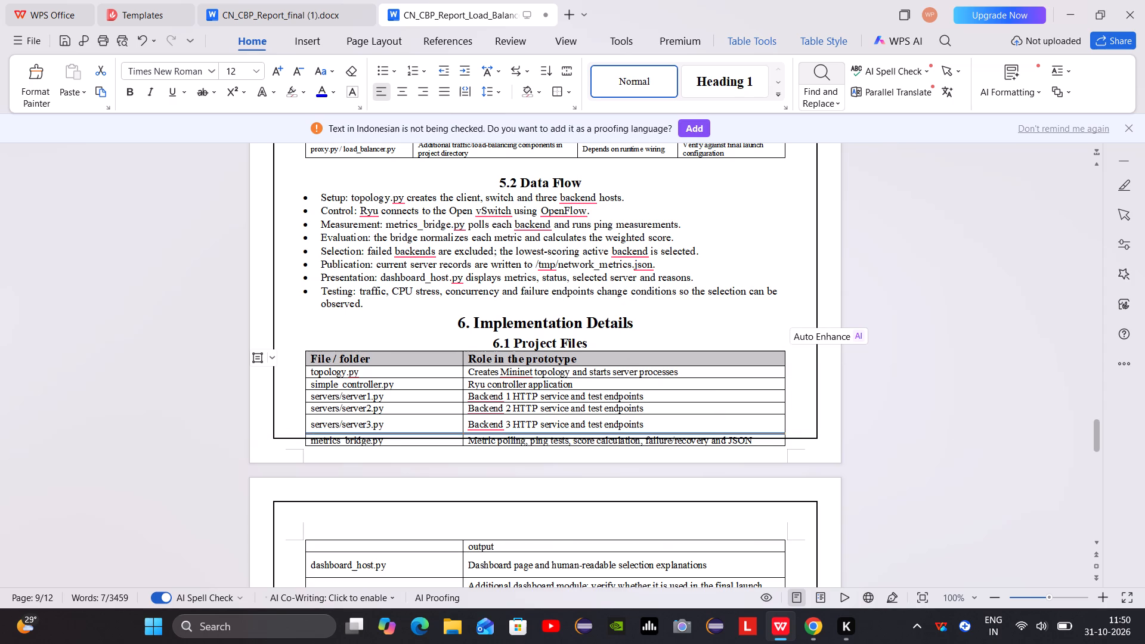
pyautogui.moveTo(616, 432); pyautogui.dragTo(621, 447)
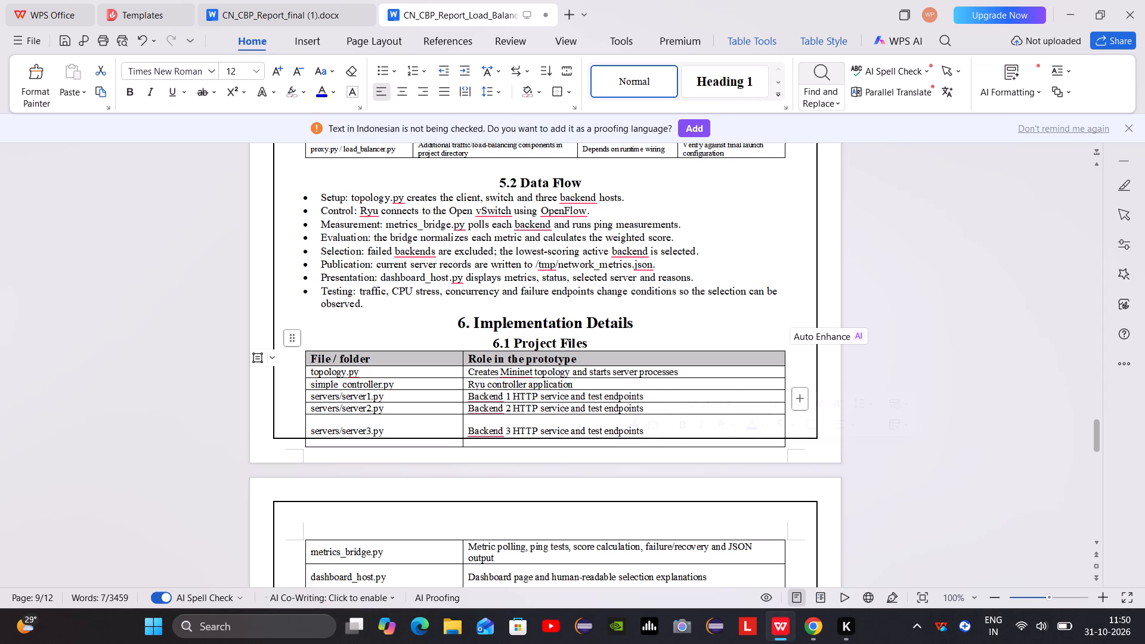
pyautogui.moveTo(542, 413); pyautogui.dragTo(542, 422)
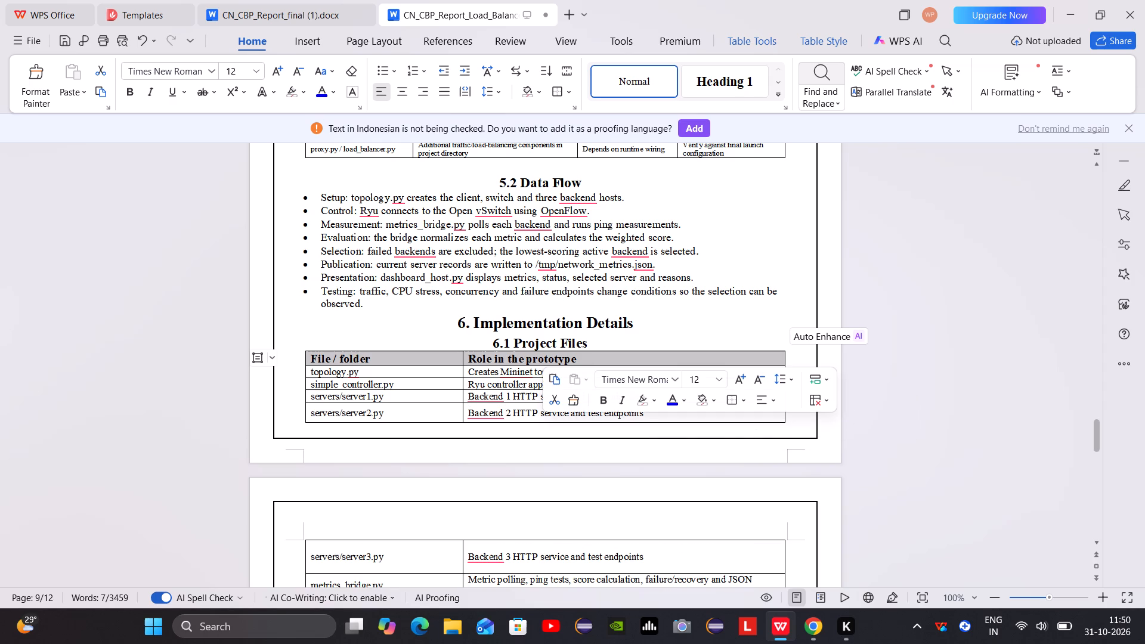
# Increase the heights of the servers/server1.py and topology.py rows in the 6.1 Project Files table.
pyautogui.moveTo(528, 402); pyautogui.dragTo(528, 408)
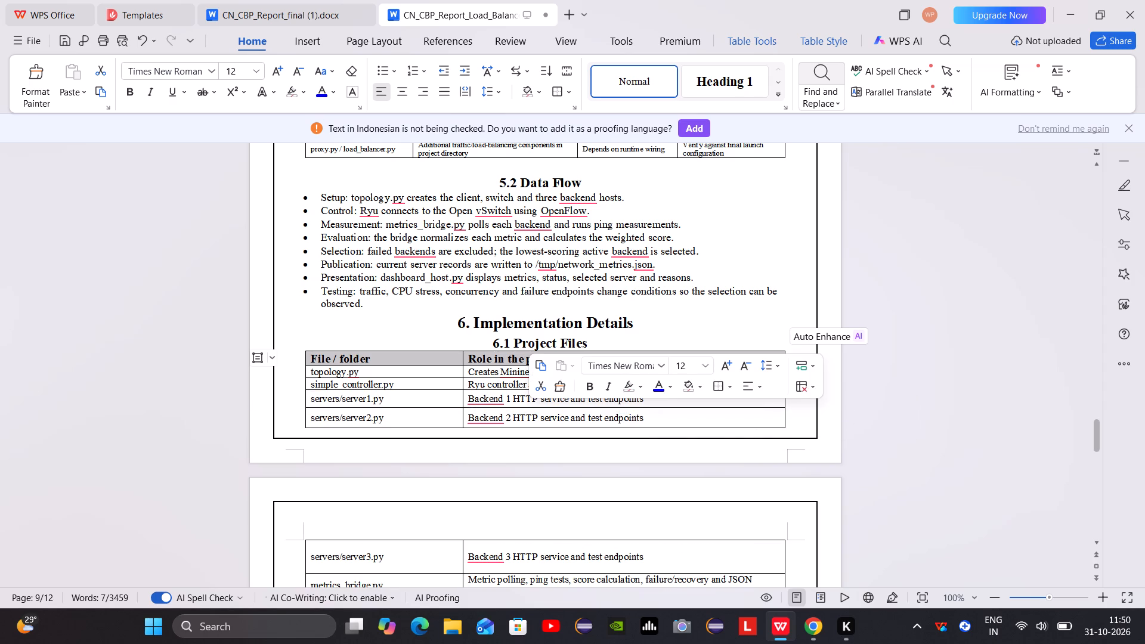
pyautogui.scroll(-2, 703, 410)
pyautogui.scroll(1, 705, 390)
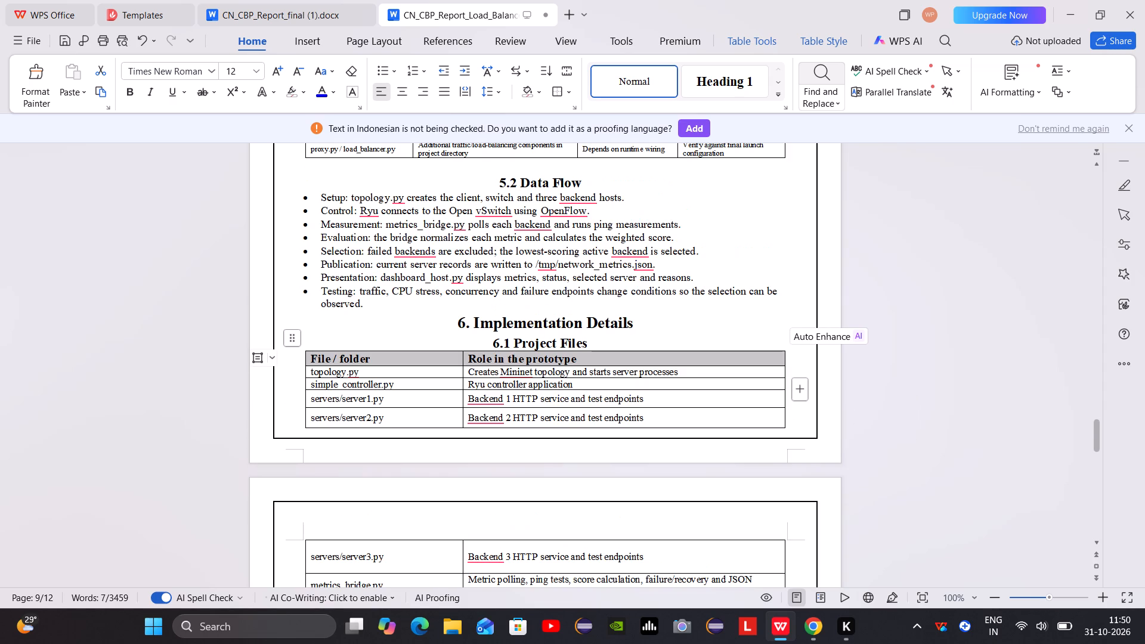
pyautogui.moveTo(527, 377); pyautogui.dragTo(525, 385)
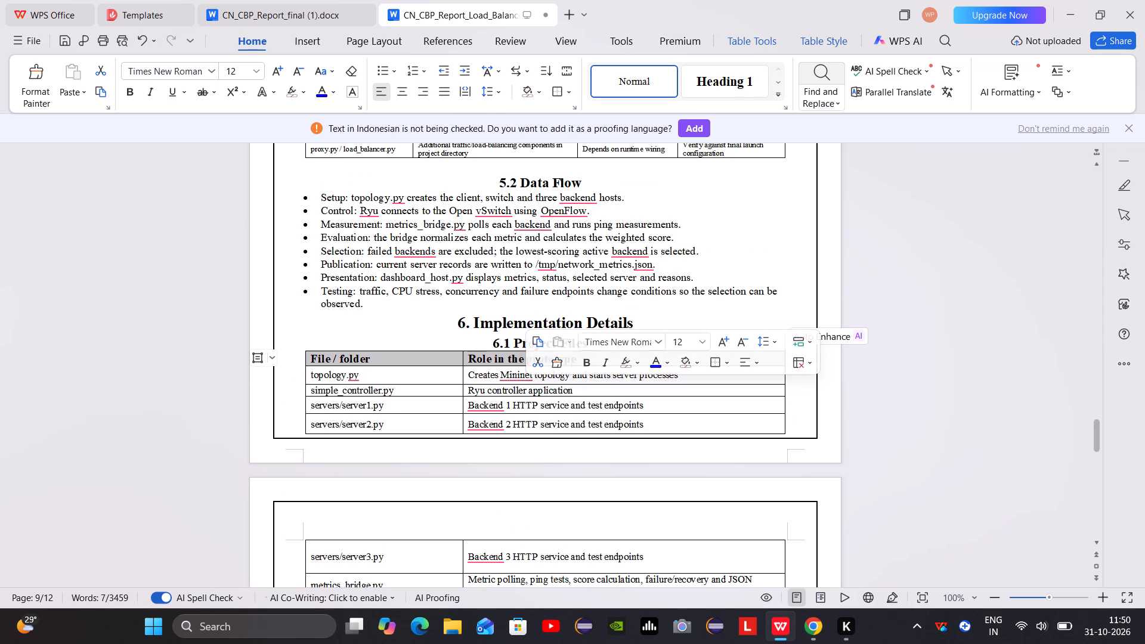
pyautogui.moveTo(655, 407); pyautogui.dragTo(655, 412)
# Set the font size of all rows below the header in the 5.1 Architecture Components table to 10.
pyautogui.scroll(6, 816, 367)
pyautogui.scroll(2, 673, 407)
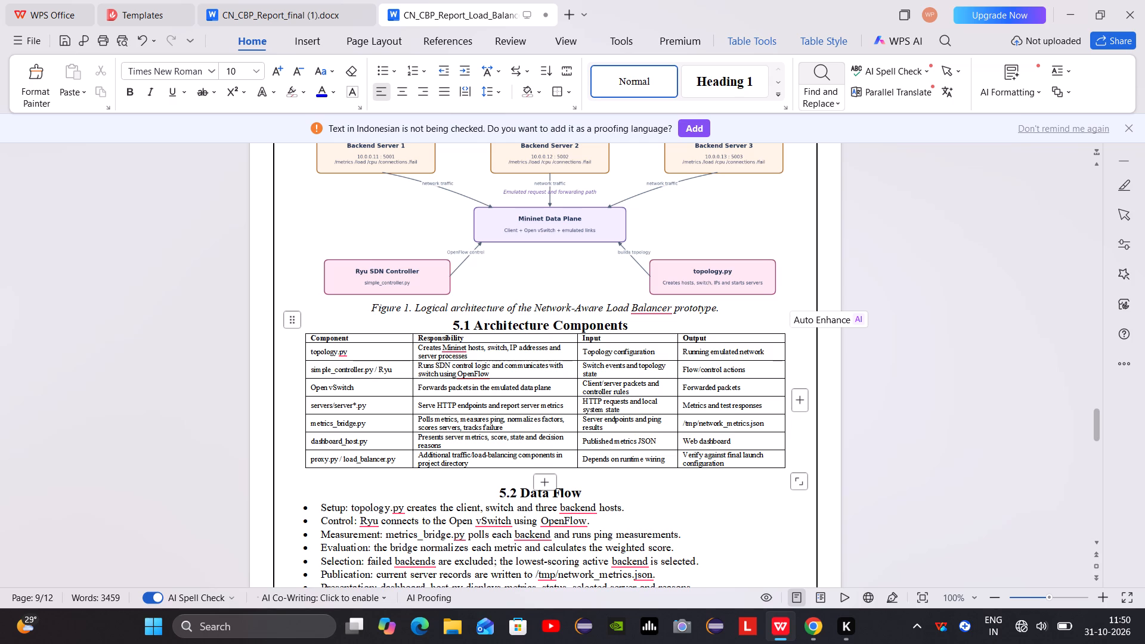
pyautogui.moveTo(313, 350); pyautogui.dragTo(695, 456)
pyautogui.click(837, 410)
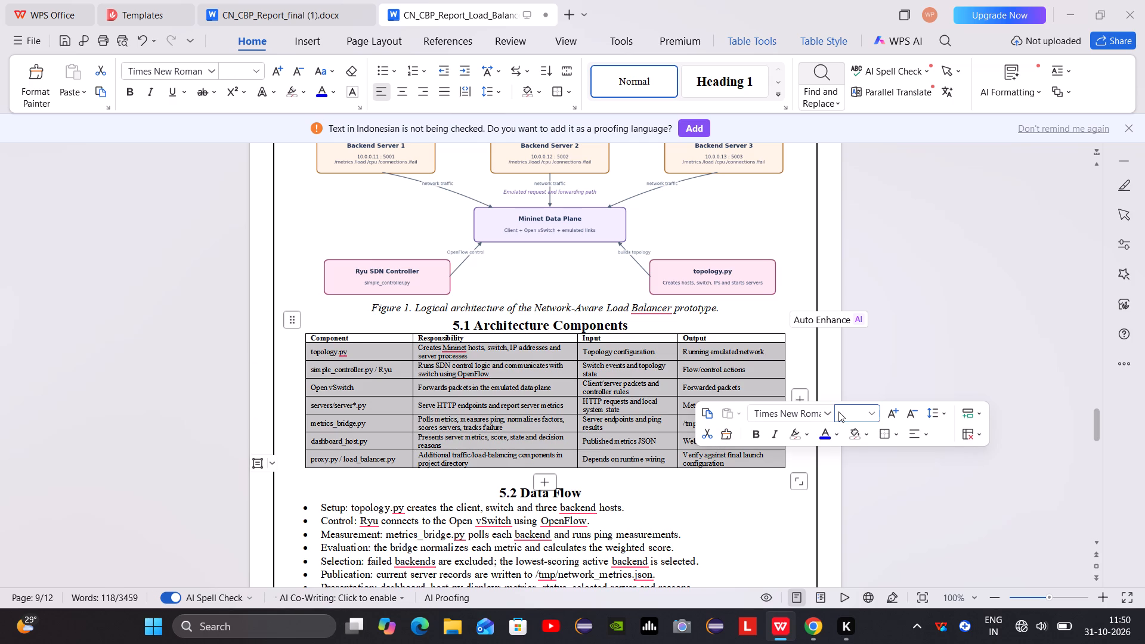
pyautogui.write('10')
pyautogui.press('Return')
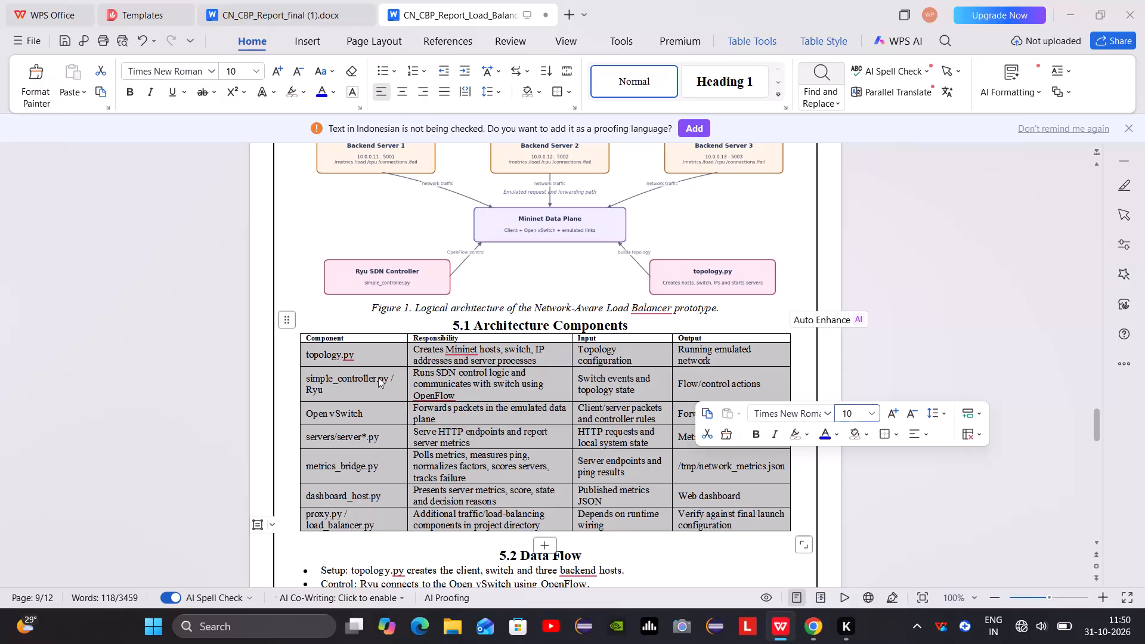
# Set the font size of the Component, Responsibility, Input and Output header row in the 5.1 Architecture Components table to 12.
pyautogui.click(305, 337)
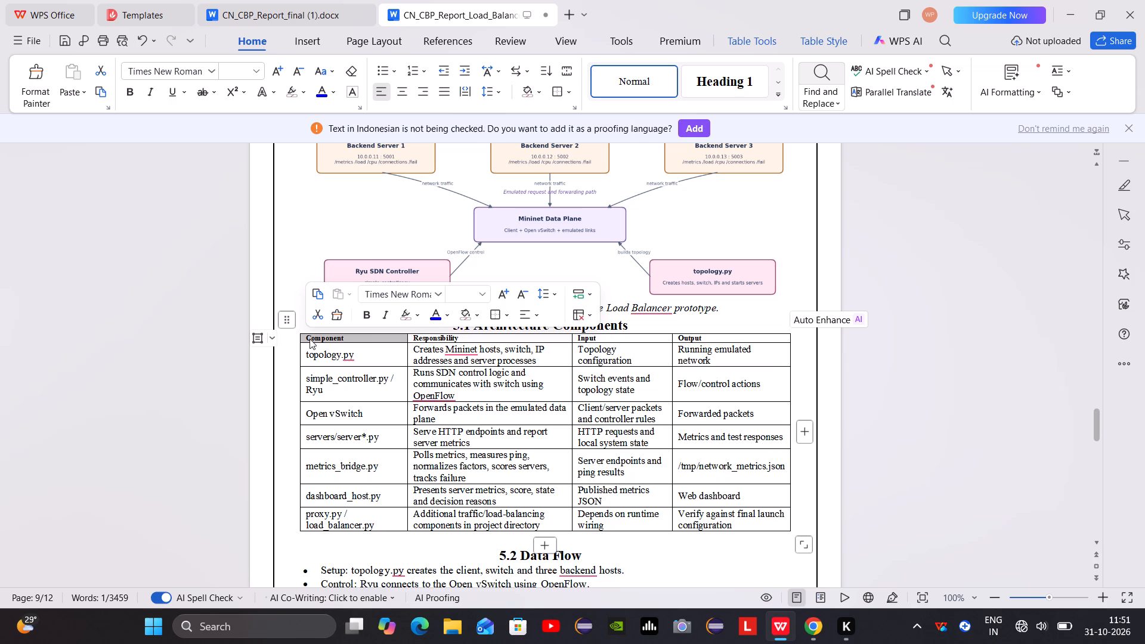
pyautogui.moveTo(310, 339); pyautogui.dragTo(407, 339)
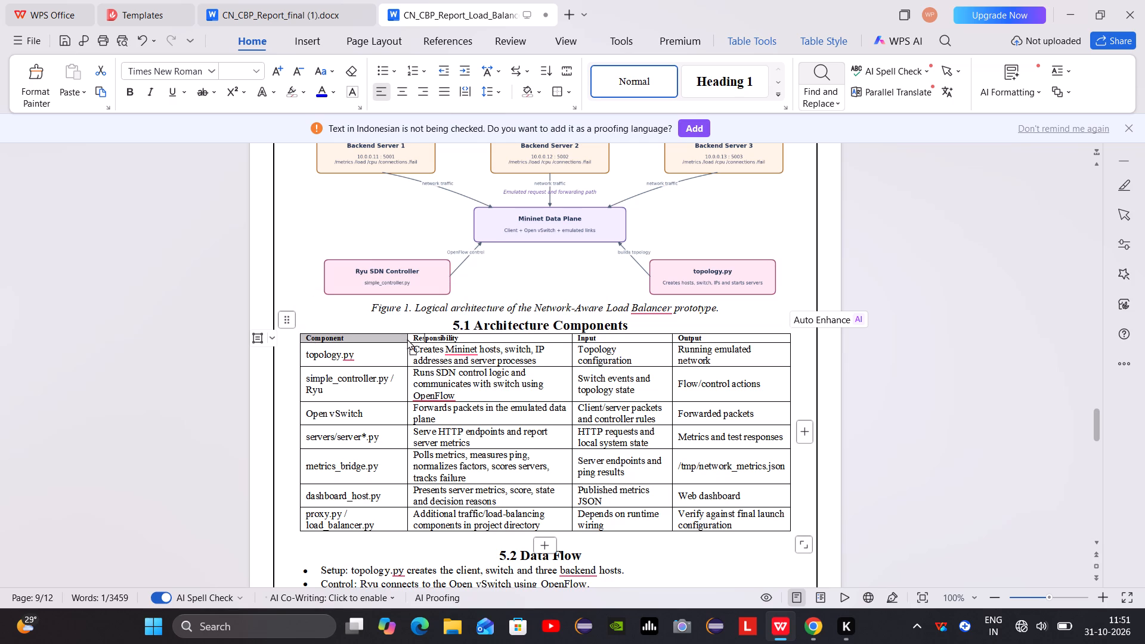
pyautogui.moveTo(407, 339); pyautogui.dragTo(381, 339)
pyautogui.click(357, 330)
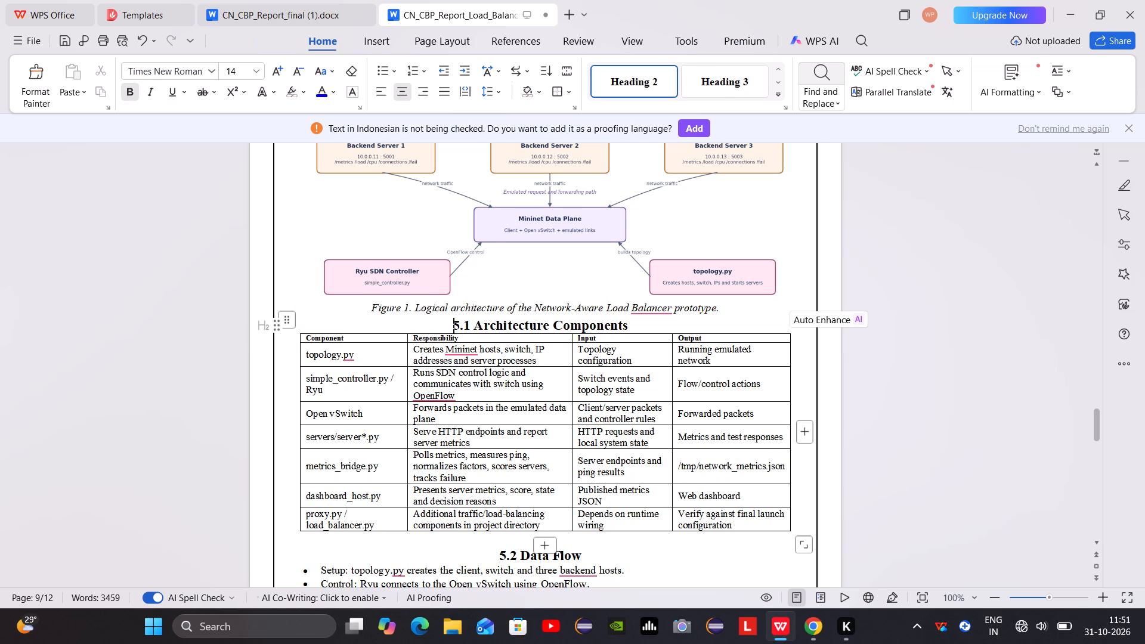
pyautogui.moveTo(307, 337); pyautogui.dragTo(733, 349)
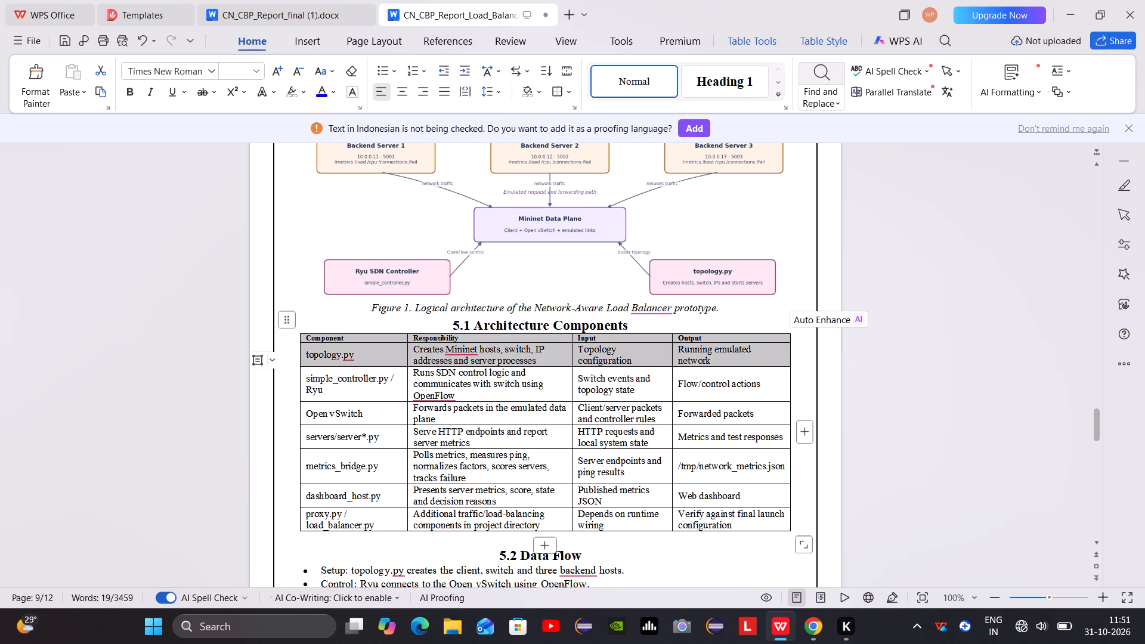
pyautogui.moveTo(733, 349); pyautogui.dragTo(784, 334)
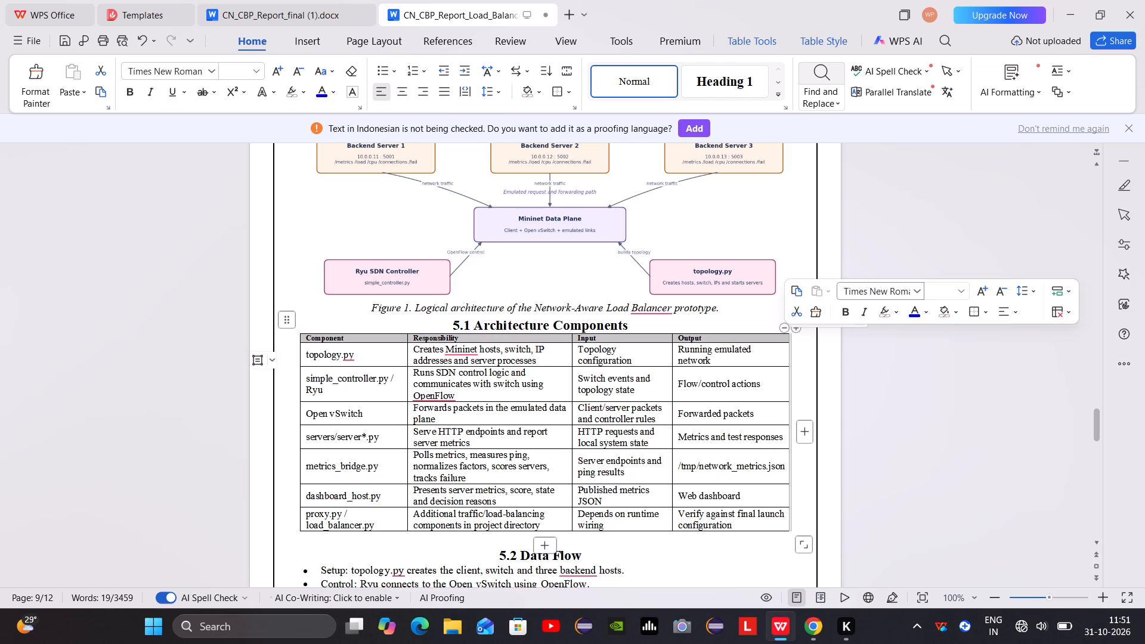
pyautogui.click(937, 287)
pyautogui.write('124')
pyautogui.press('BackSpace')
pyautogui.press('Return')
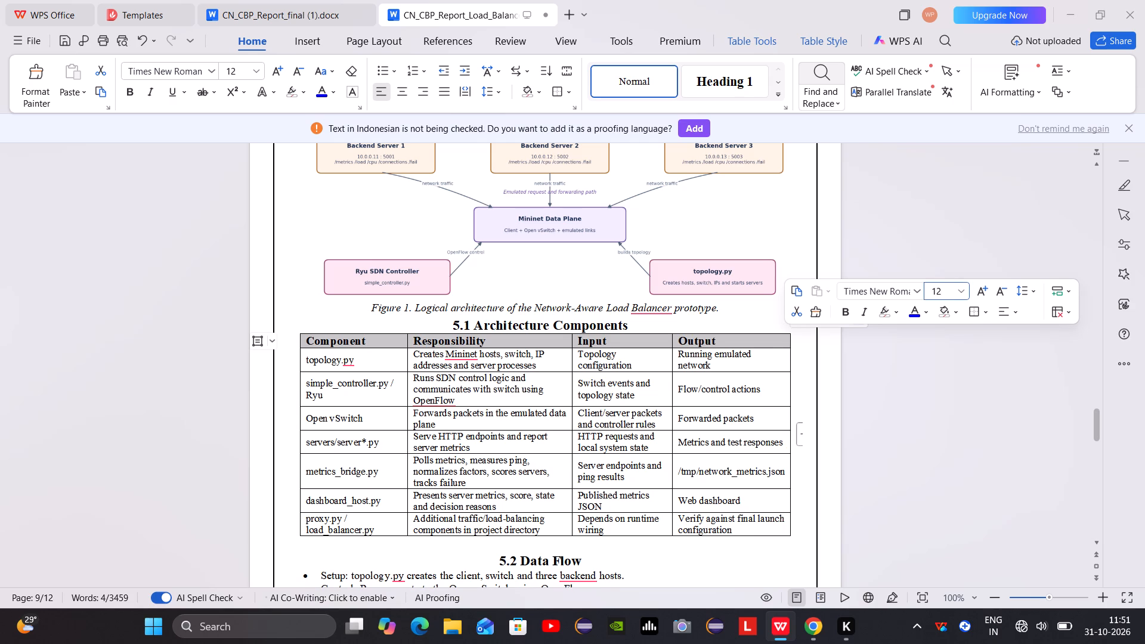
# Widen the 5.1 Architecture Components table slightly by moving its outer edges toward the page border on both sides.
pyautogui.moveTo(790, 352); pyautogui.dragTo(801, 352)
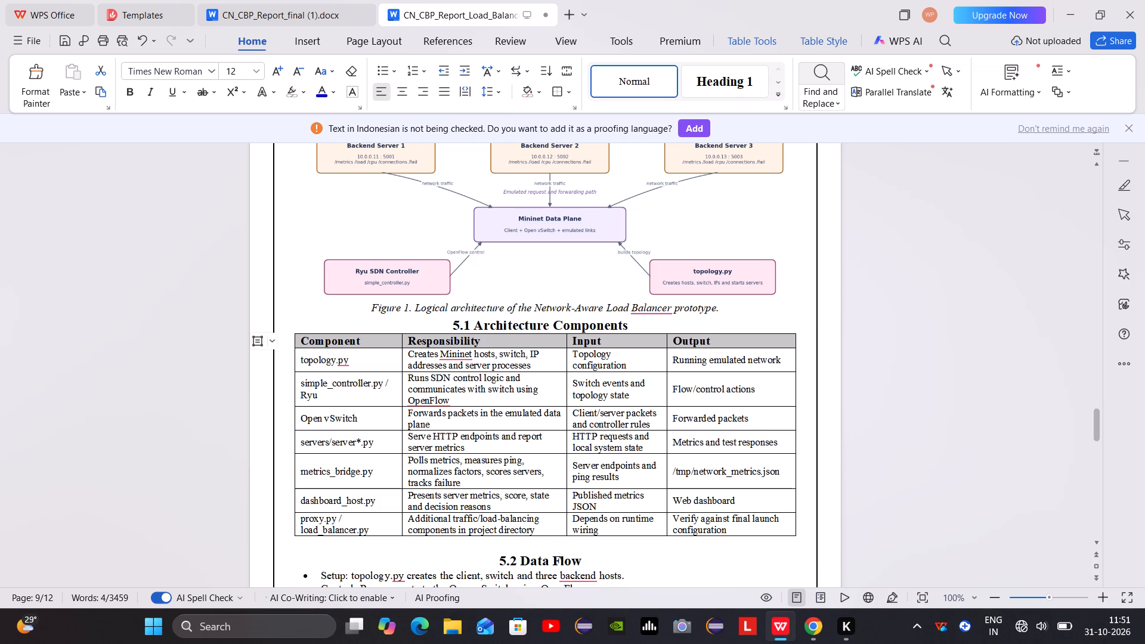
pyautogui.moveTo(296, 405); pyautogui.dragTo(288, 405)
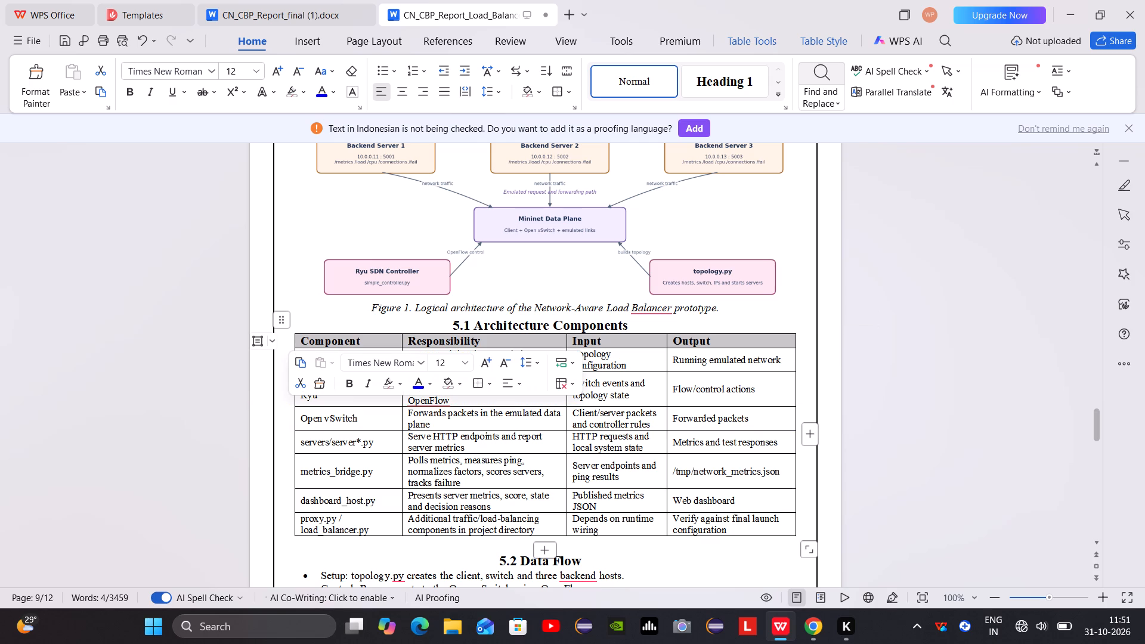
pyautogui.moveTo(295, 414); pyautogui.dragTo(284, 415)
pyautogui.click(830, 423)
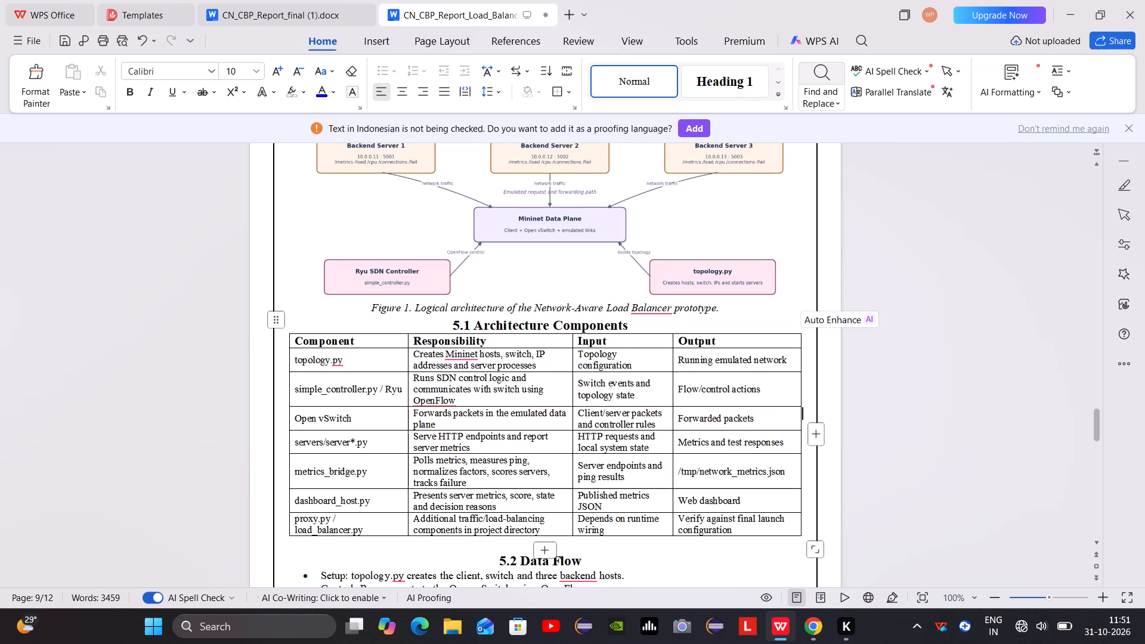
# Set the font size of the CPU through Connections rows in the 4.4 Normalization and Score Calculation table to 10.
pyautogui.scroll(-1, 639, 434)
pyautogui.scroll(2, 751, 423)
pyautogui.scroll(6, 859, 395)
pyautogui.scroll(19, 733, 389)
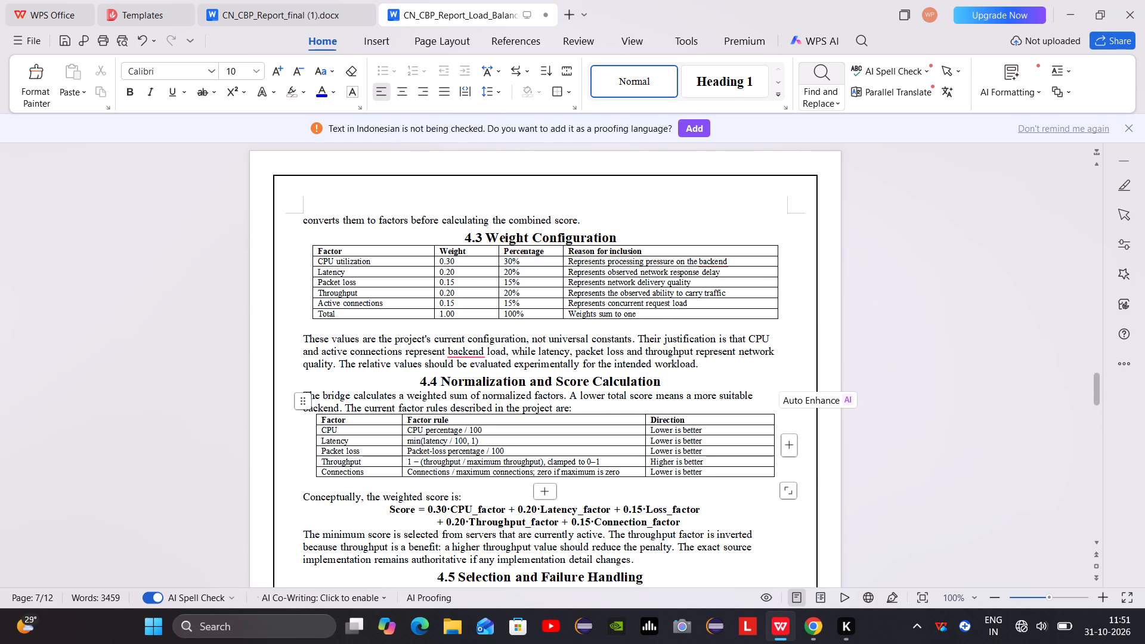
pyautogui.moveTo(321, 427); pyautogui.dragTo(711, 453)
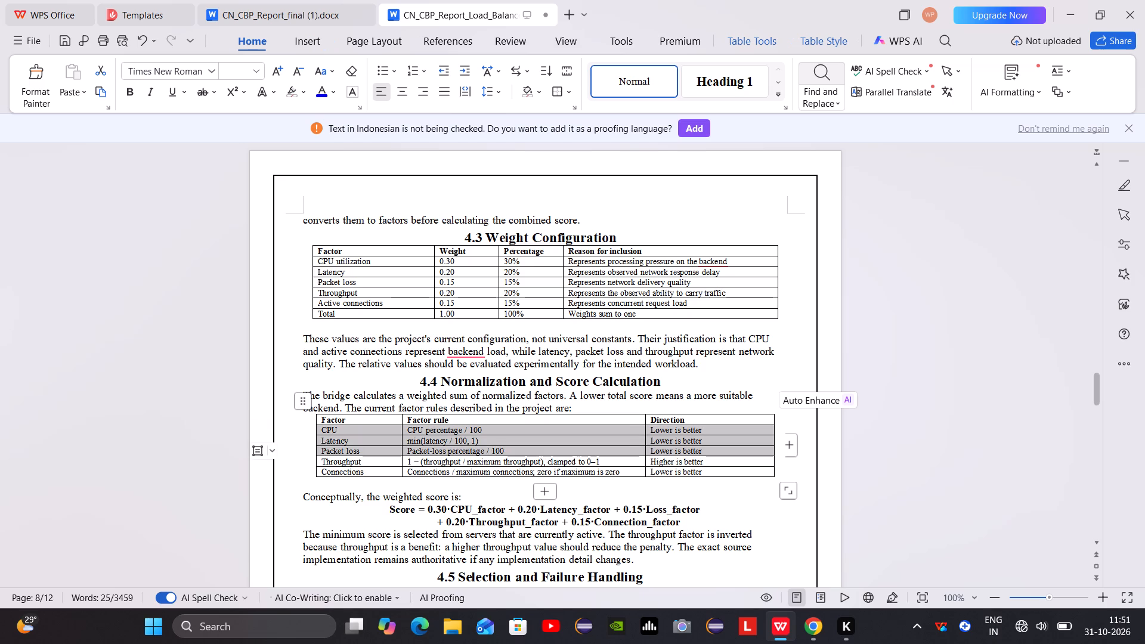
pyautogui.moveTo(711, 453); pyautogui.dragTo(722, 467)
pyautogui.click(871, 422)
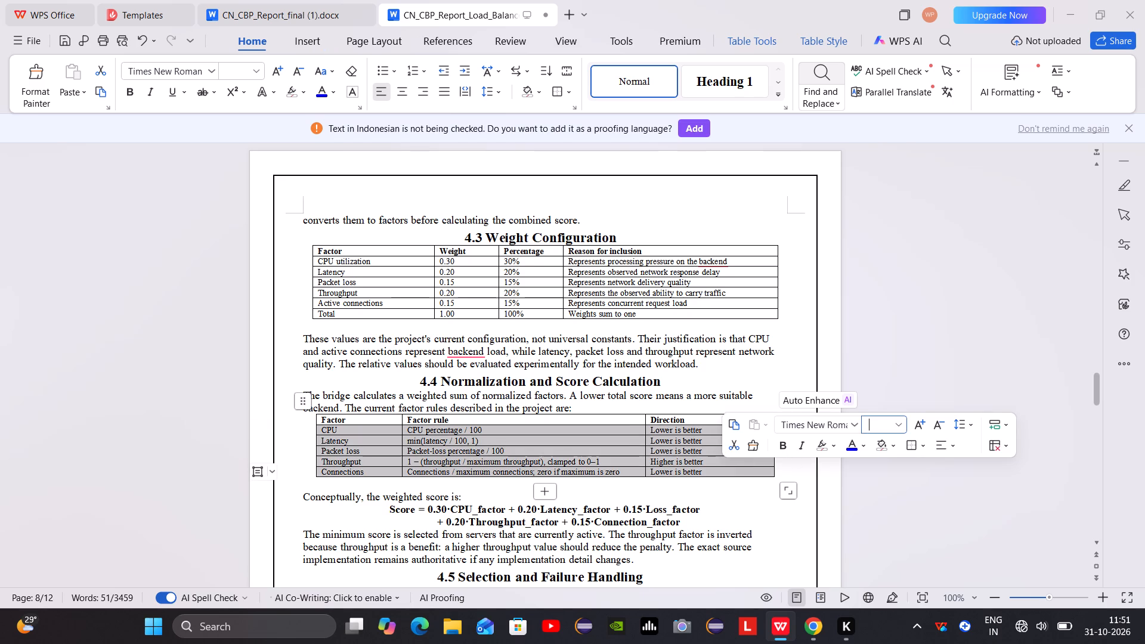
pyautogui.write('10')
pyautogui.press('Return')
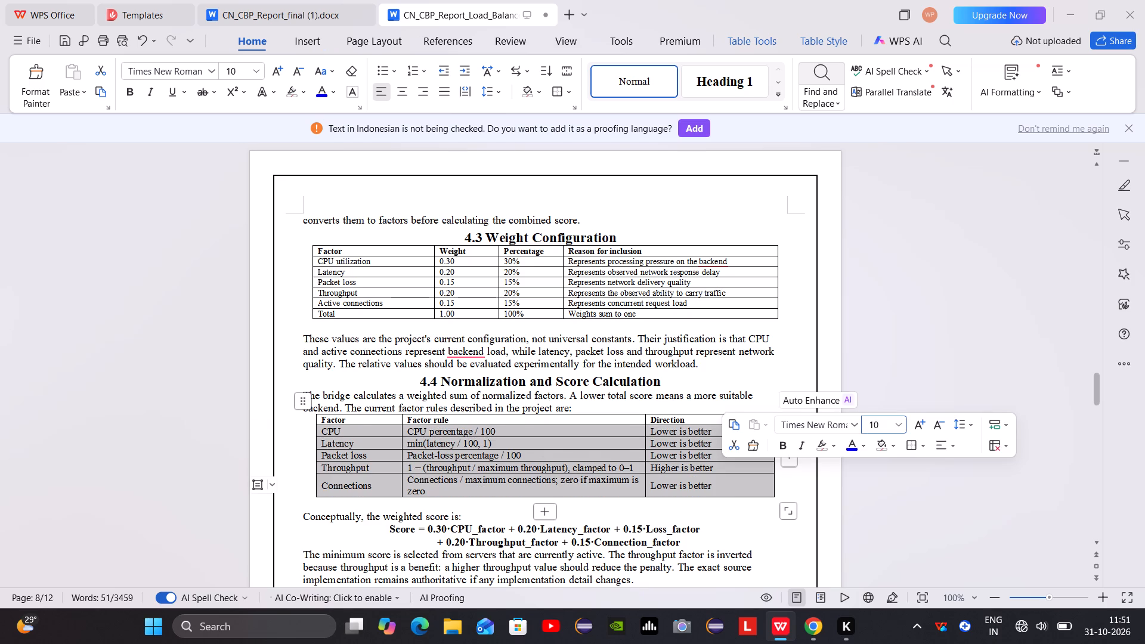
# Set the font size of the Factor, Factor rule and Direction header row in the 4.4 table to 12.
pyautogui.moveTo(321, 419); pyautogui.dragTo(695, 427)
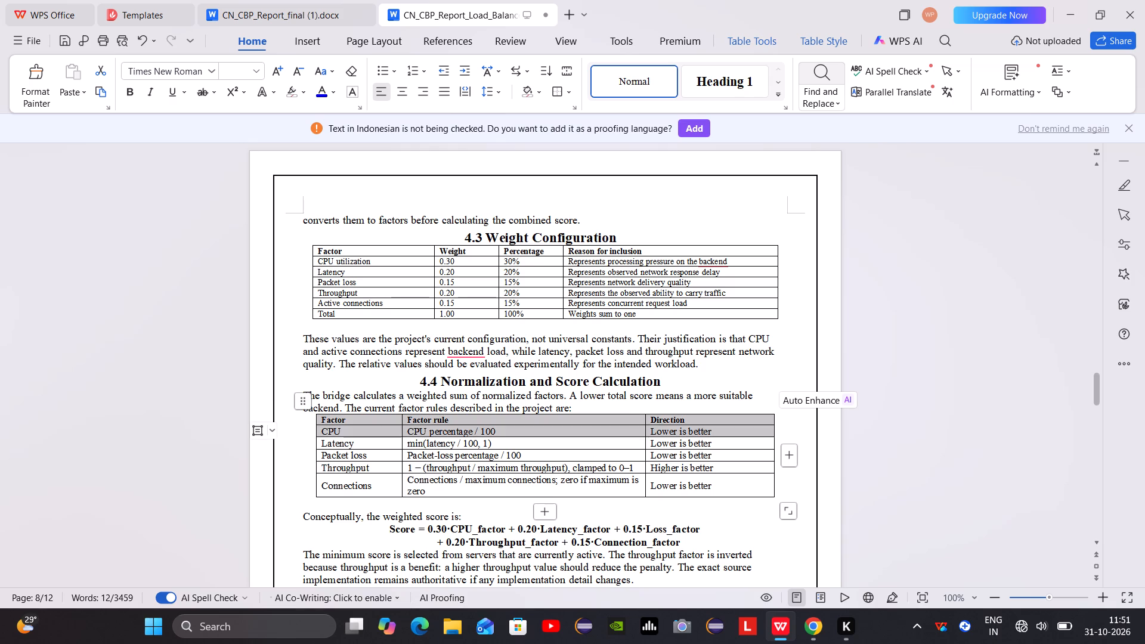
pyautogui.moveTo(695, 427); pyautogui.dragTo(765, 419)
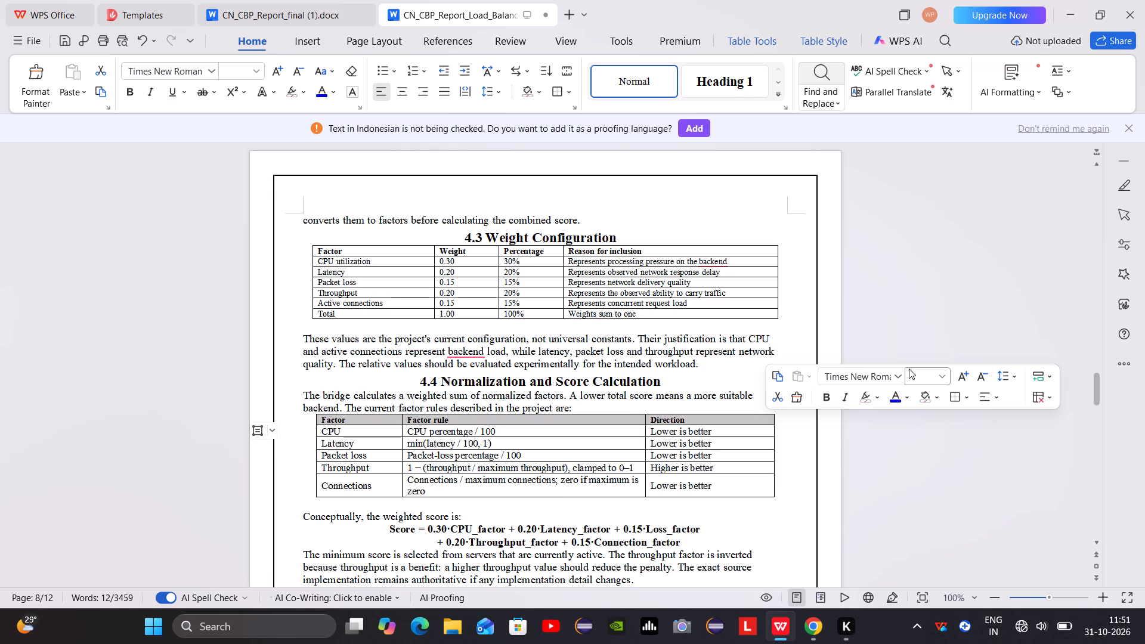
pyautogui.click(909, 369)
pyautogui.press('2')
pyautogui.press('BackSpace')
pyautogui.press('BackSpace')
pyautogui.write('12')
pyautogui.press('Return')
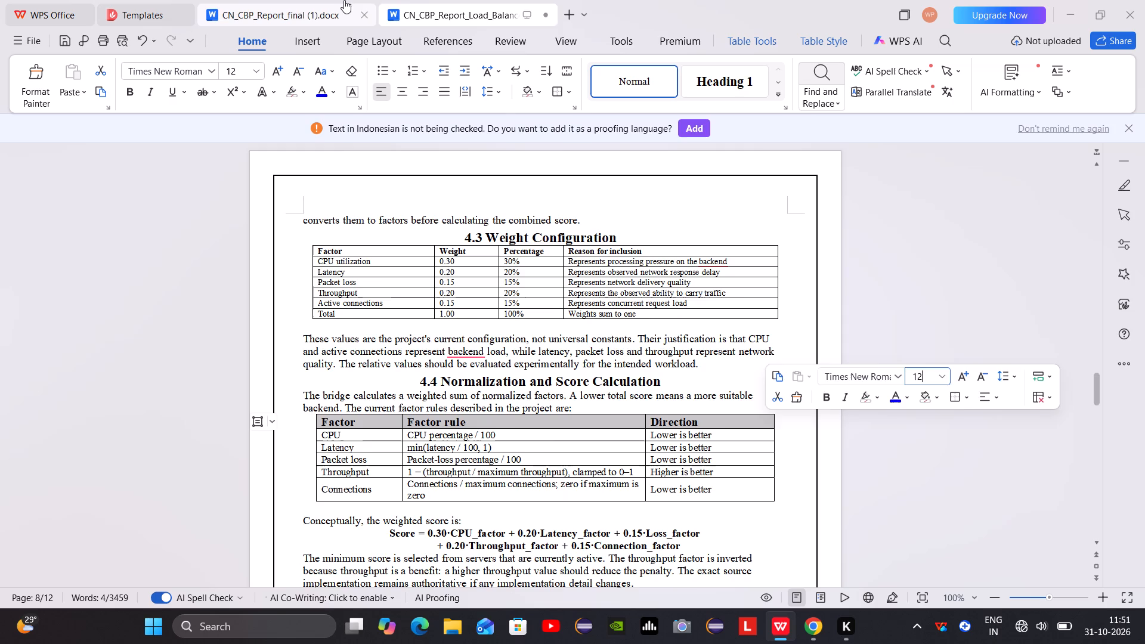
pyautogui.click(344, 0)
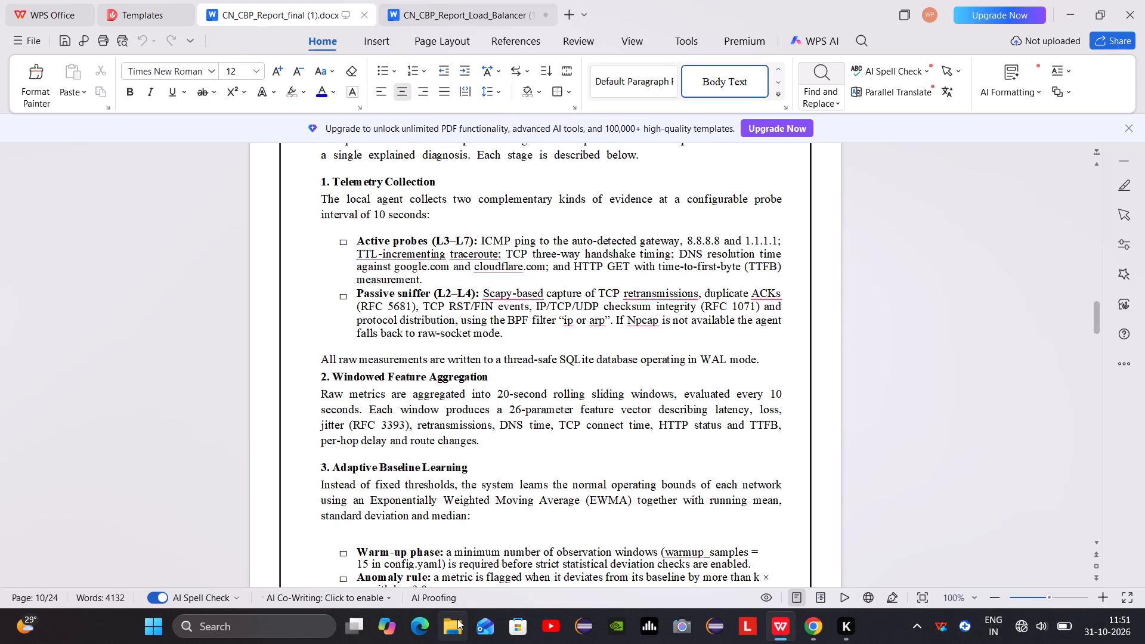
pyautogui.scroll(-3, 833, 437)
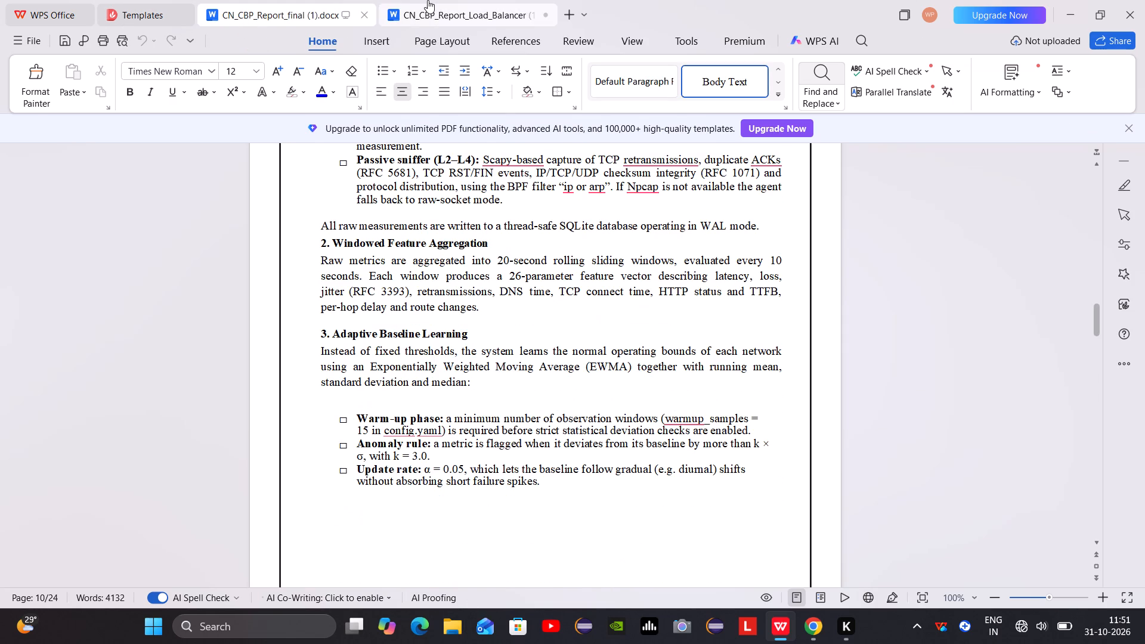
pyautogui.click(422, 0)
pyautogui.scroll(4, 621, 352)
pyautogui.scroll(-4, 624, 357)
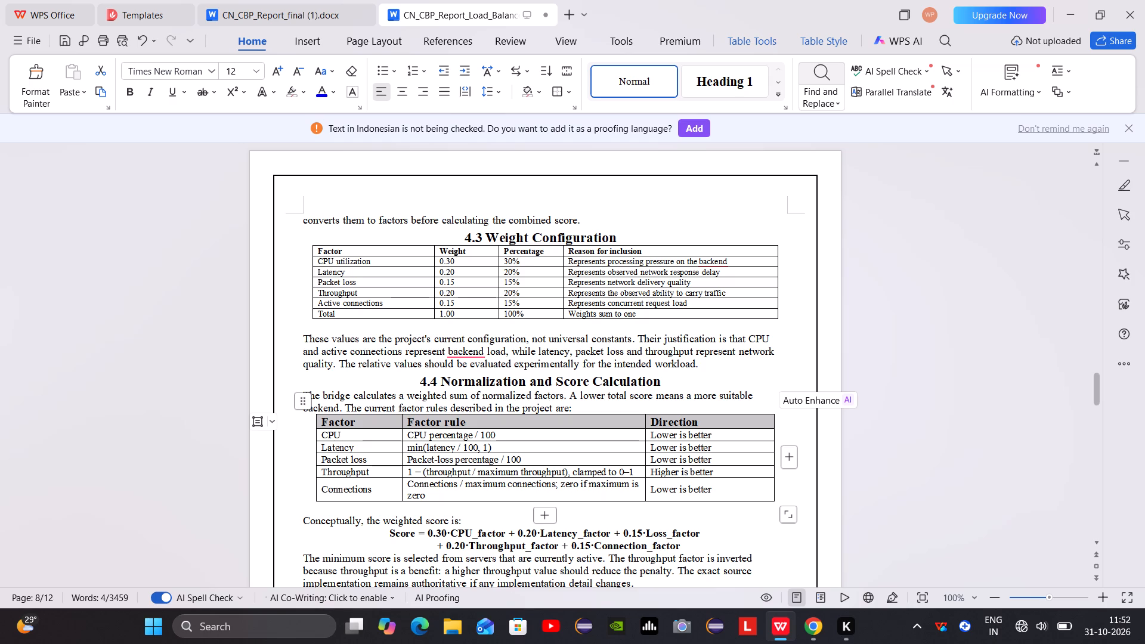
# Increase the height of the Throughput row in the 4.4 Normalization and Score Calculation table.
pyautogui.moveTo(617, 476); pyautogui.dragTo(617, 485)
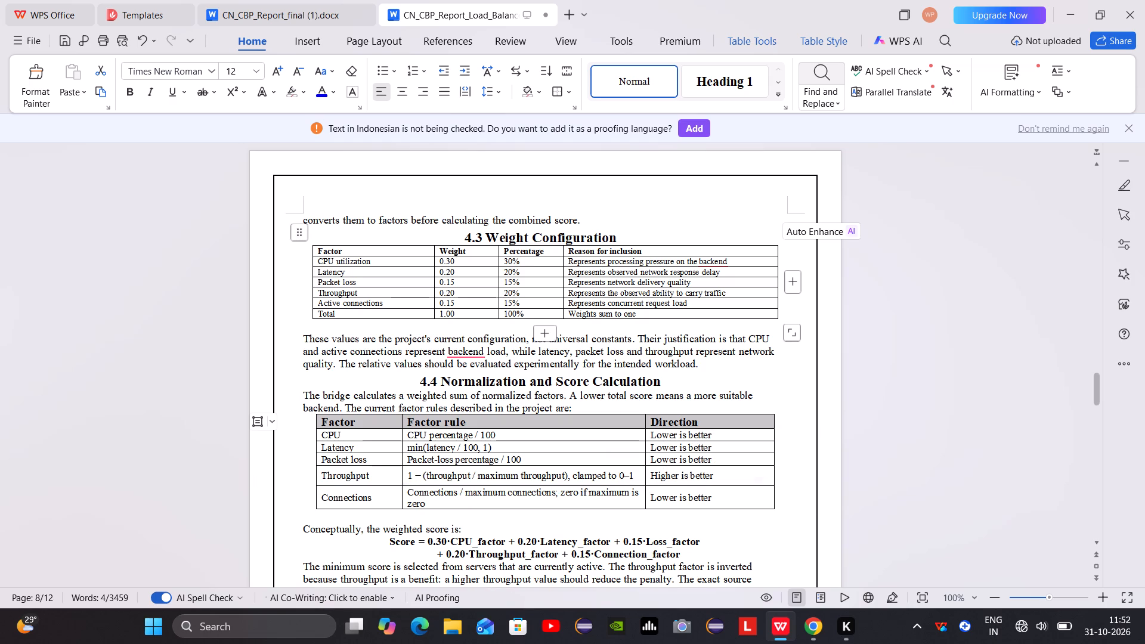
# Set the font size of the CPU utilization through Total rows in the 4.3 Weight Configuration table to 10.
pyautogui.moveTo(317, 261); pyautogui.dragTo(369, 287)
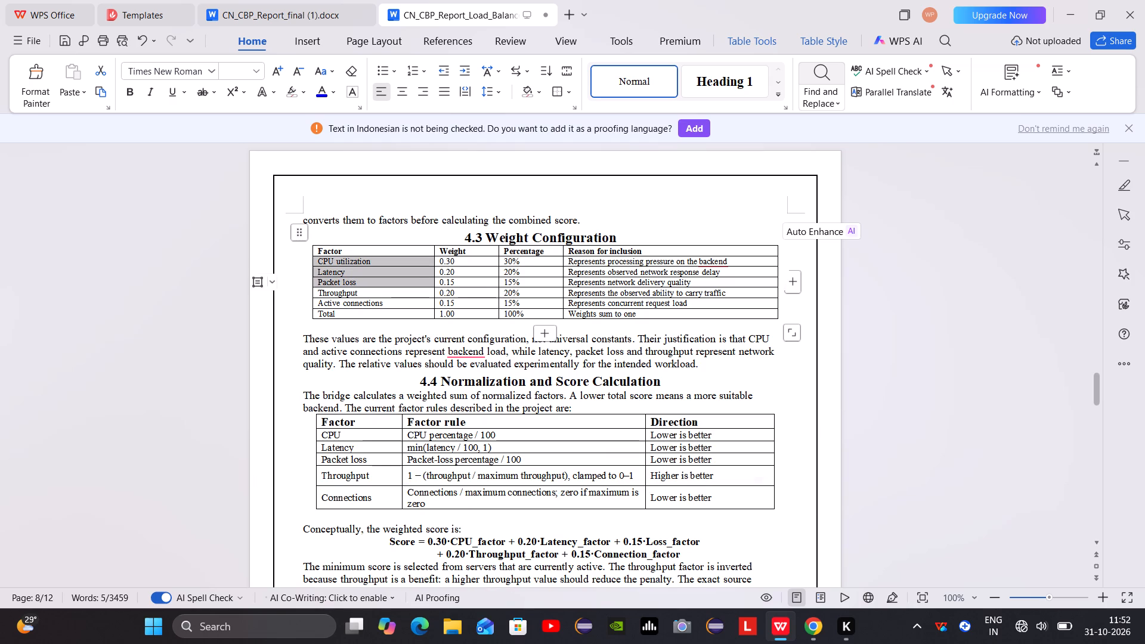
pyautogui.moveTo(369, 287); pyautogui.dragTo(748, 313)
pyautogui.click(909, 274)
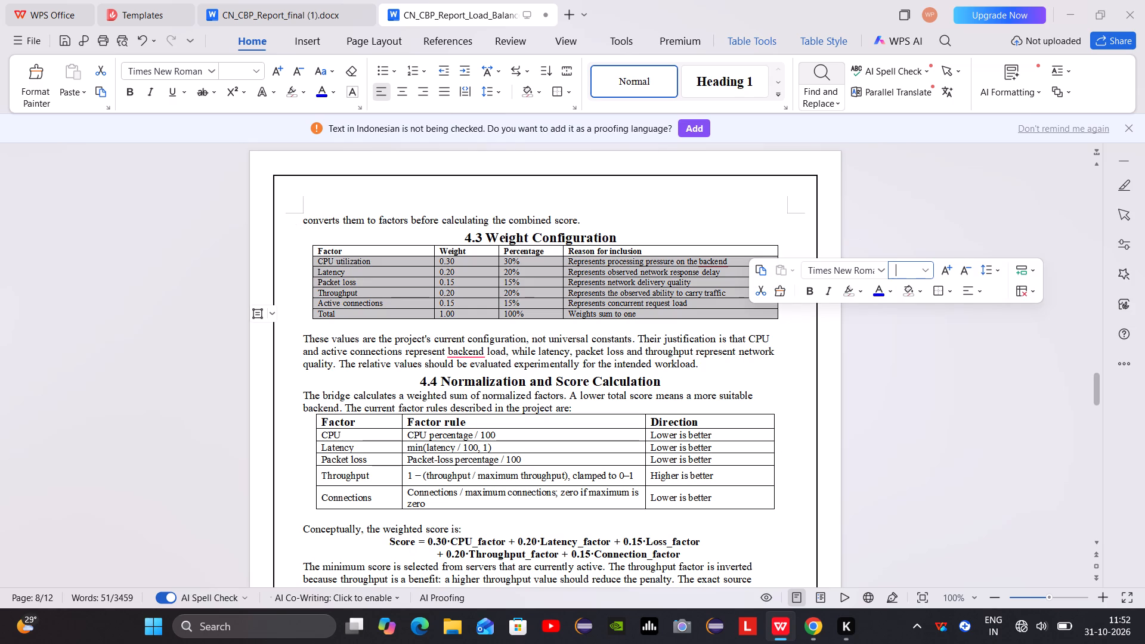
pyautogui.write('10')
pyautogui.press('Return')
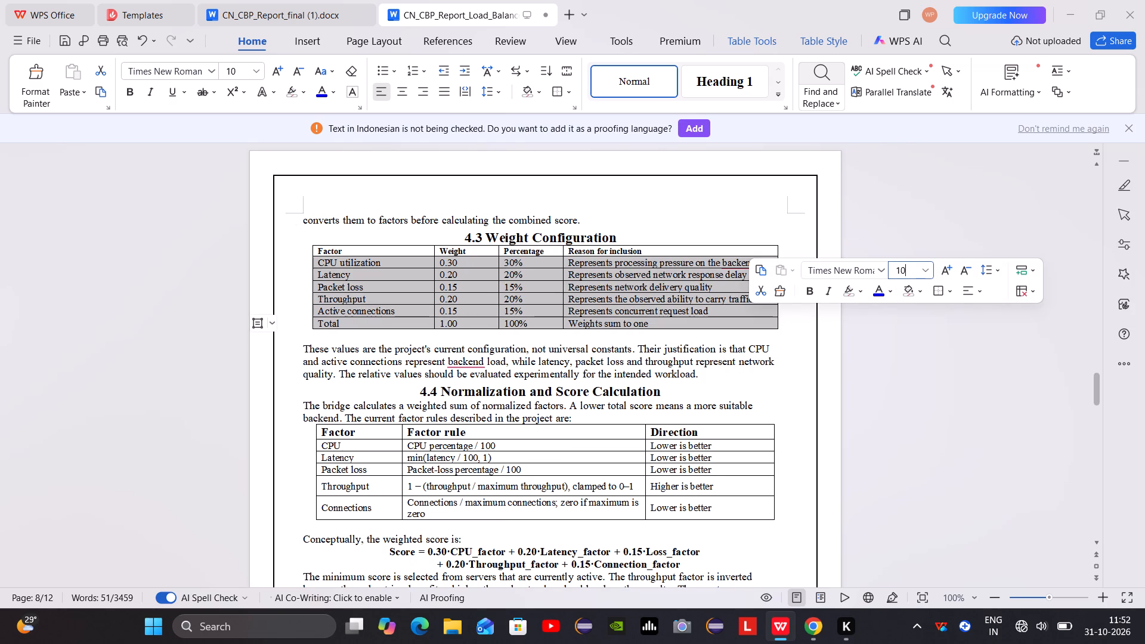
# Set the font size of the Factor, Weight, Percentage and Reason for inclusion header row in the 4.3 table to 12.
pyautogui.moveTo(317, 252); pyautogui.dragTo(401, 240)
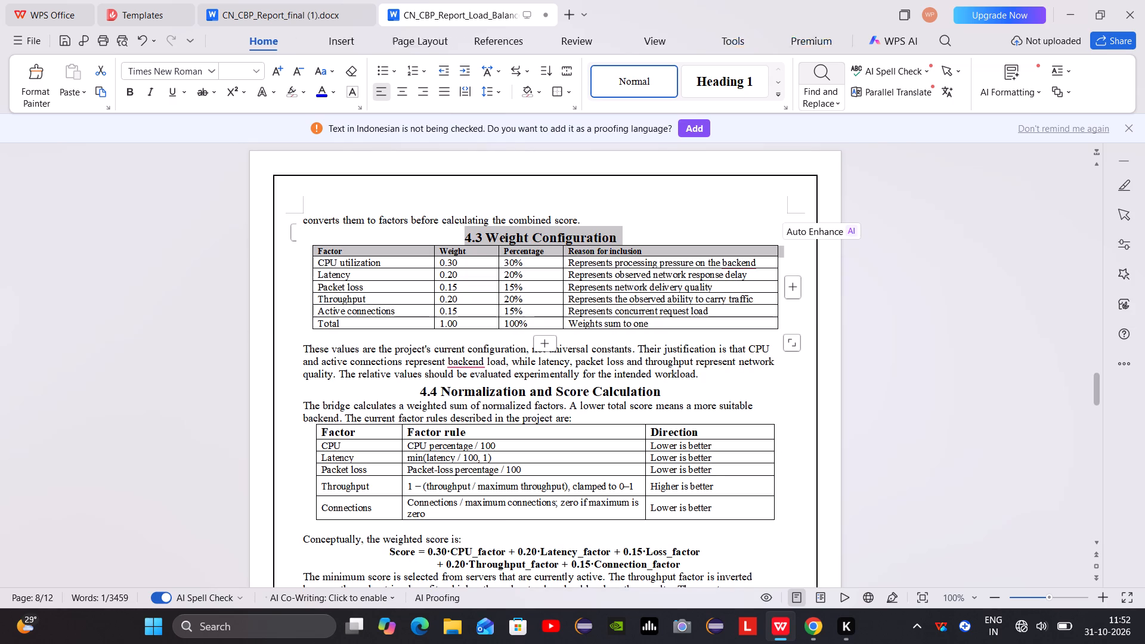
pyautogui.moveTo(401, 240); pyautogui.dragTo(765, 252)
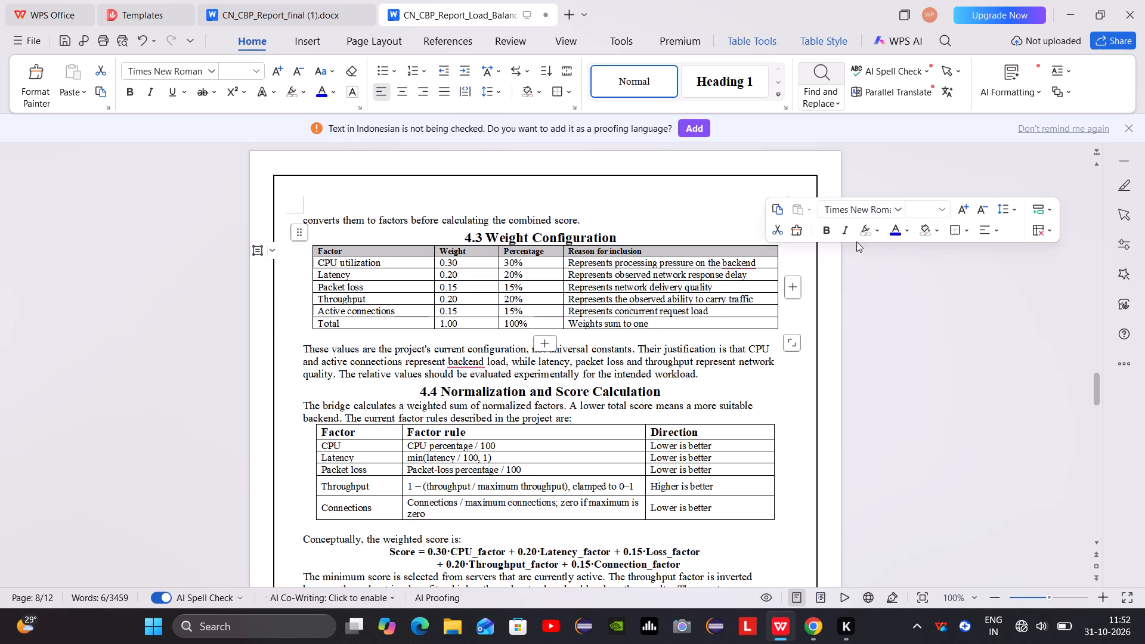
pyautogui.click(917, 208)
pyautogui.write('12')
pyautogui.press('Return')
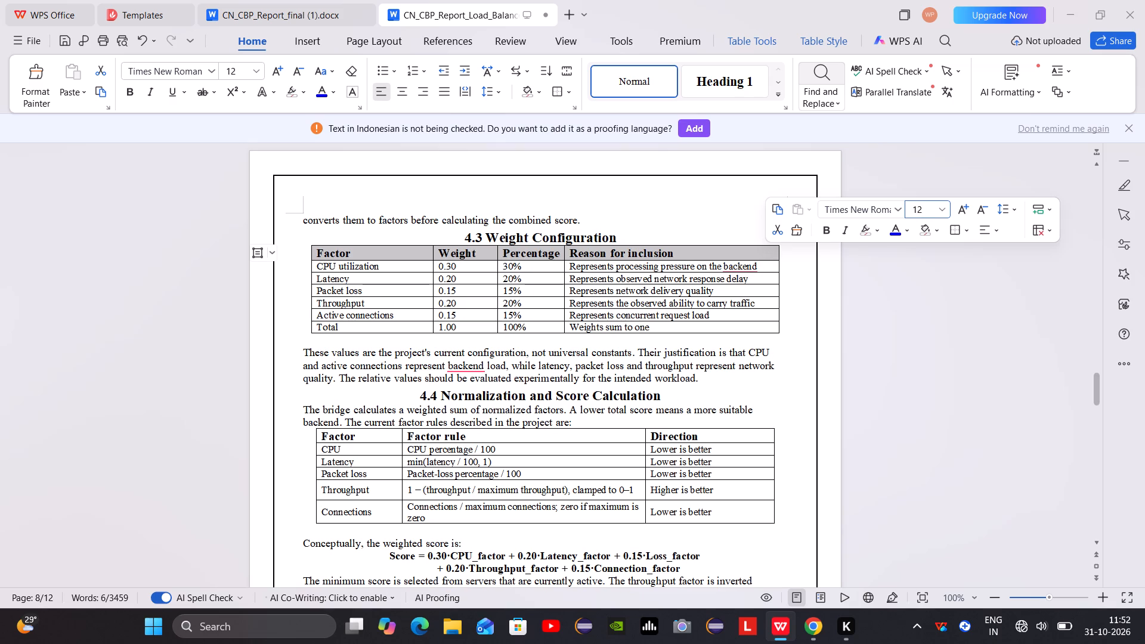
# Set the font size of the server1 through client rows in the 4.1 Topology Setup table to 10.
pyautogui.click(1142, 362)
pyautogui.scroll(3, 833, 327)
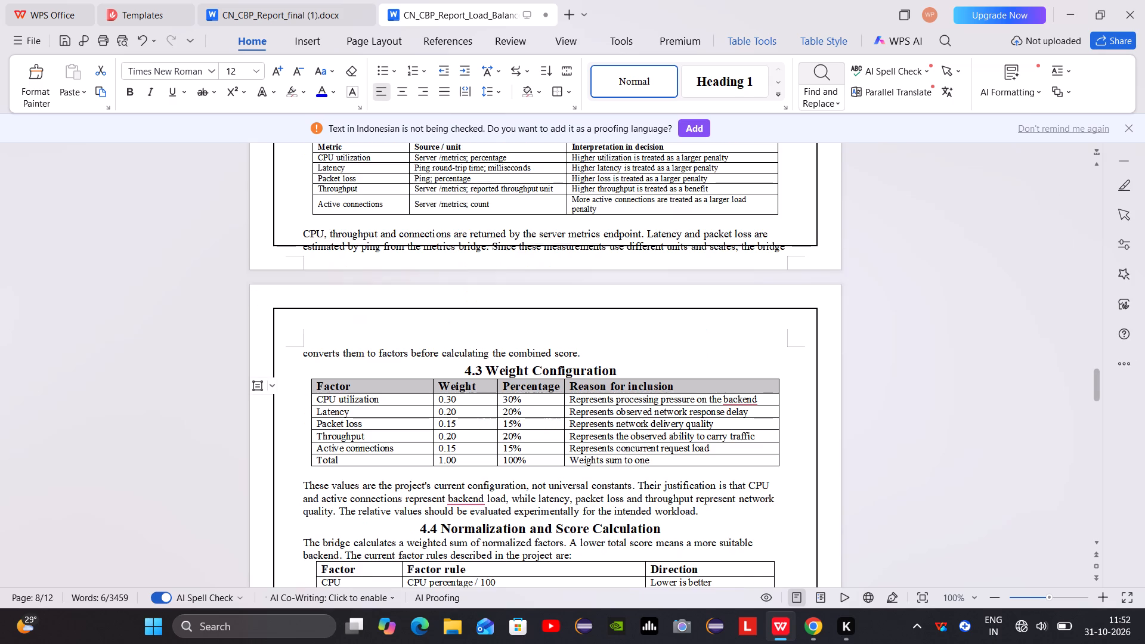
pyautogui.scroll(5, 529, 363)
pyautogui.scroll(4, 422, 364)
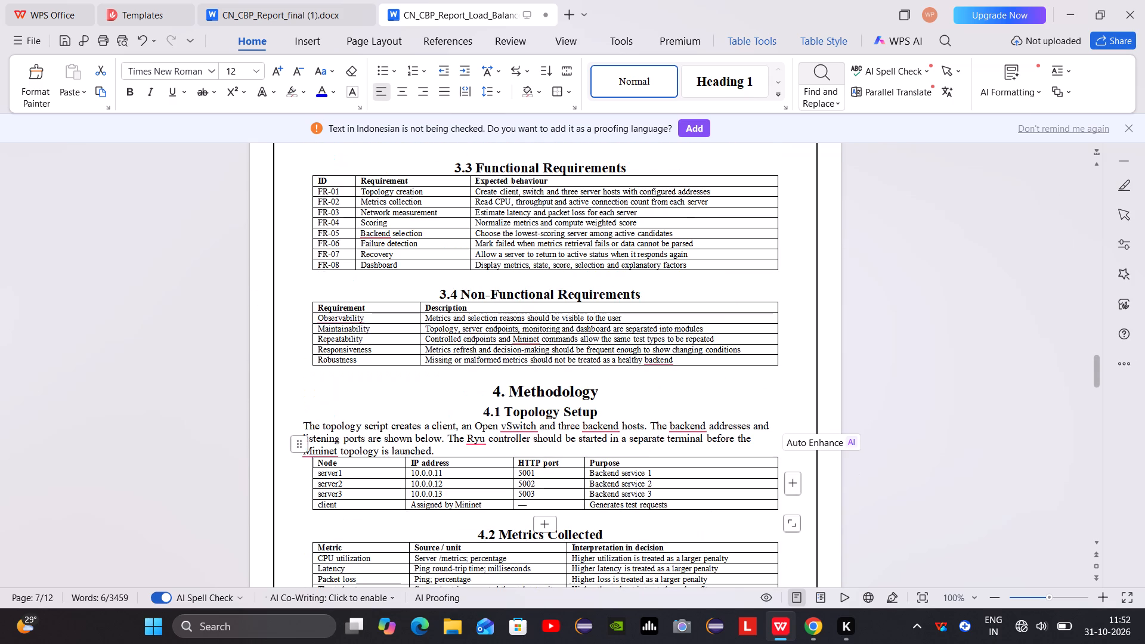
pyautogui.moveTo(315, 472); pyautogui.dragTo(616, 505)
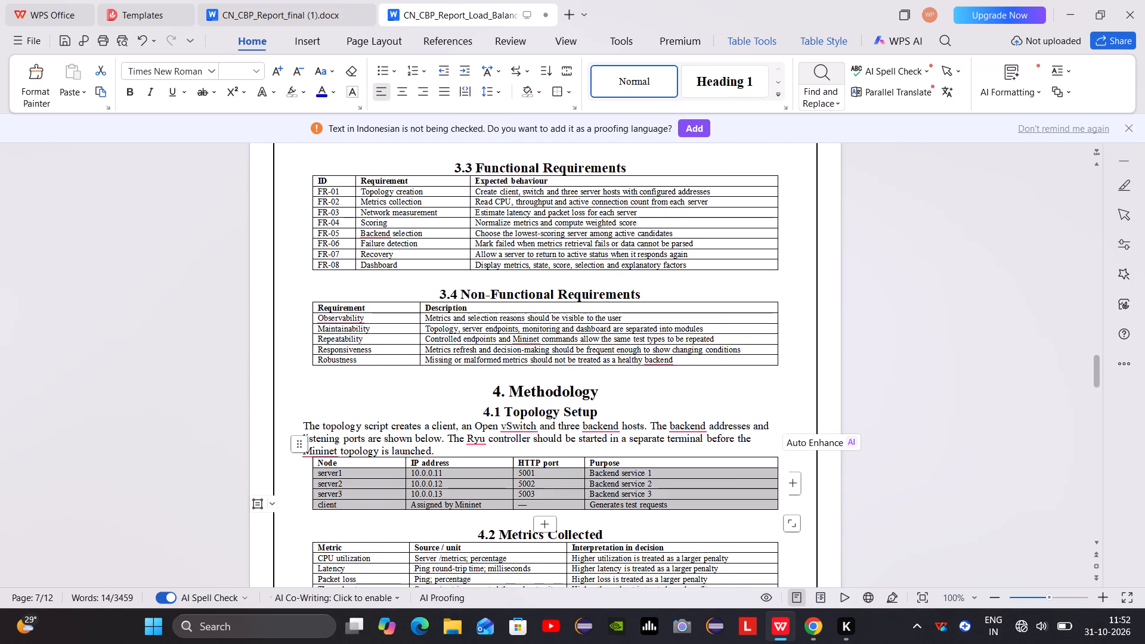
pyautogui.moveTo(616, 505); pyautogui.dragTo(707, 503)
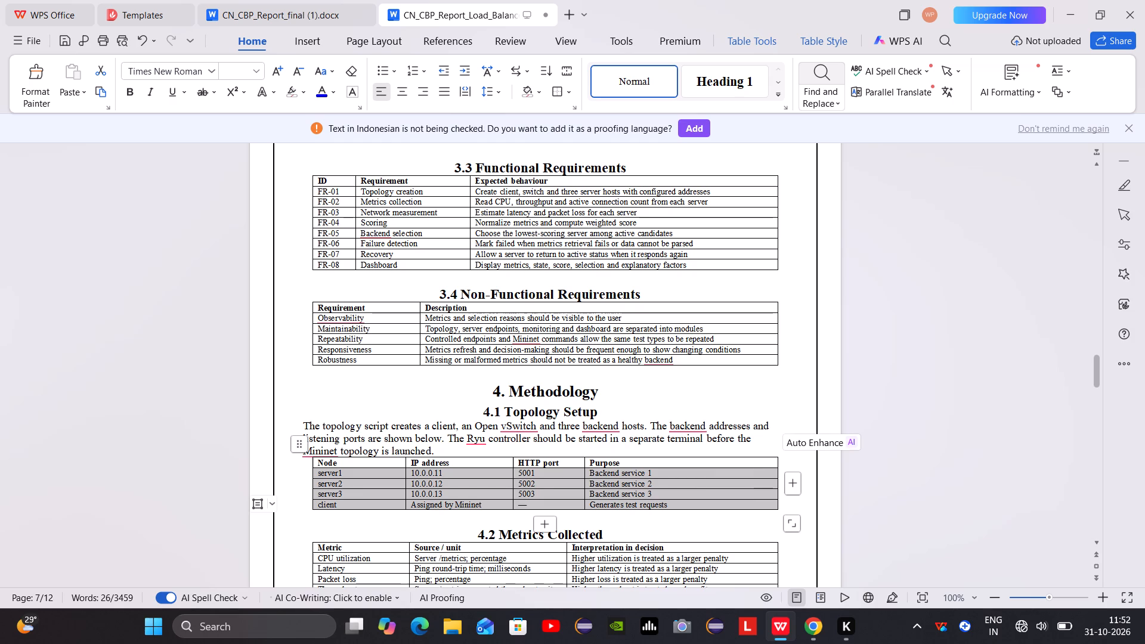
pyautogui.rightClick(711, 478)
pyautogui.click(802, 493)
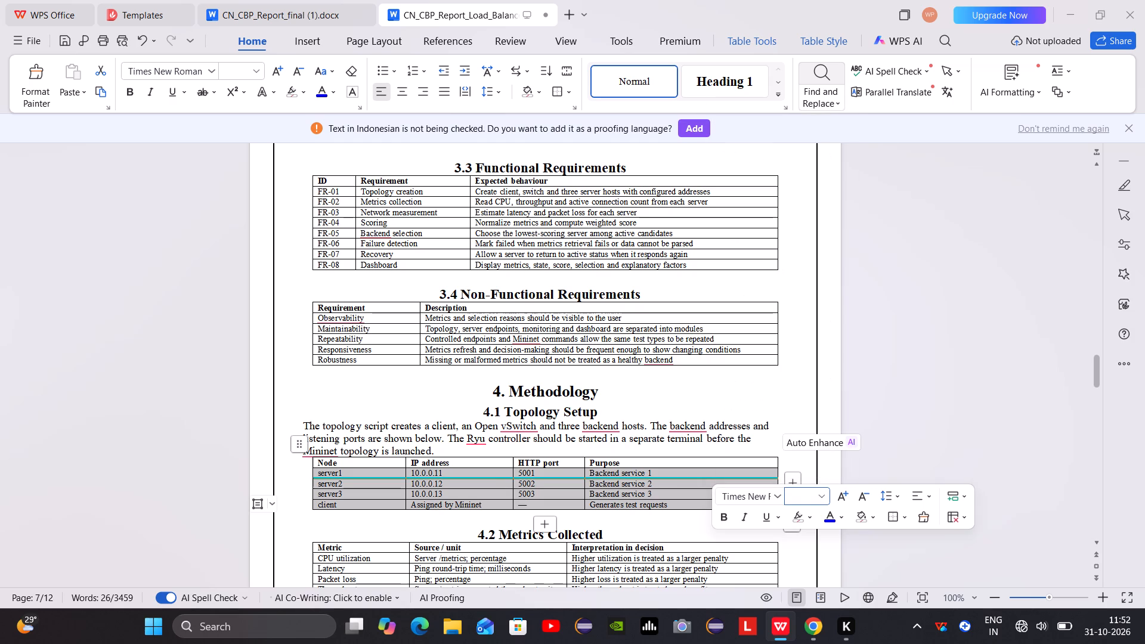
pyautogui.write('10')
pyautogui.press('Return')
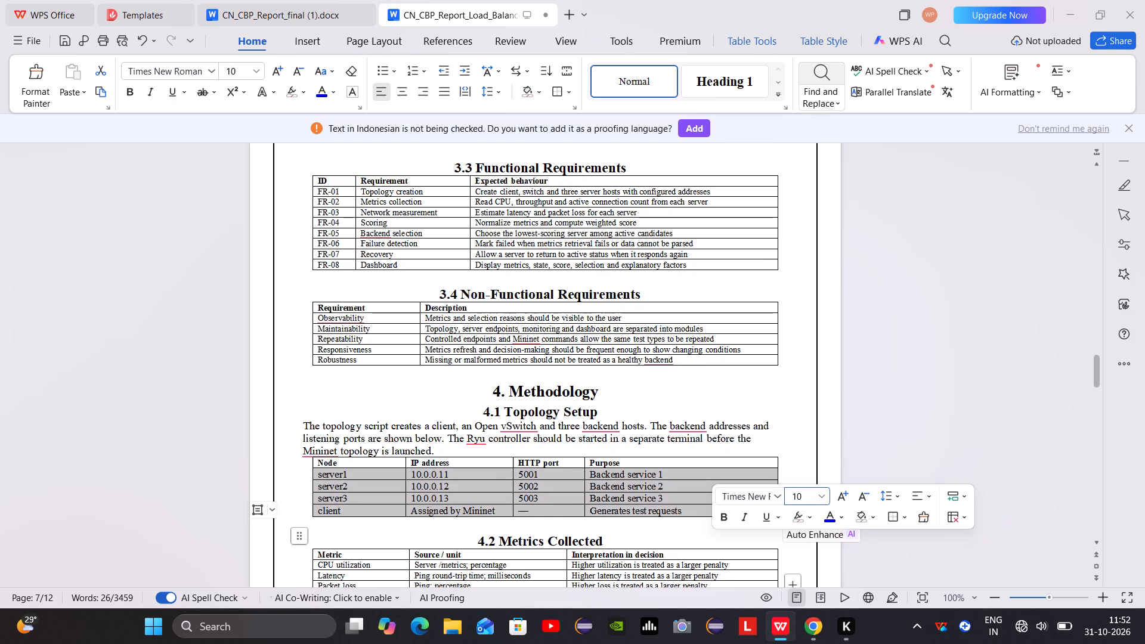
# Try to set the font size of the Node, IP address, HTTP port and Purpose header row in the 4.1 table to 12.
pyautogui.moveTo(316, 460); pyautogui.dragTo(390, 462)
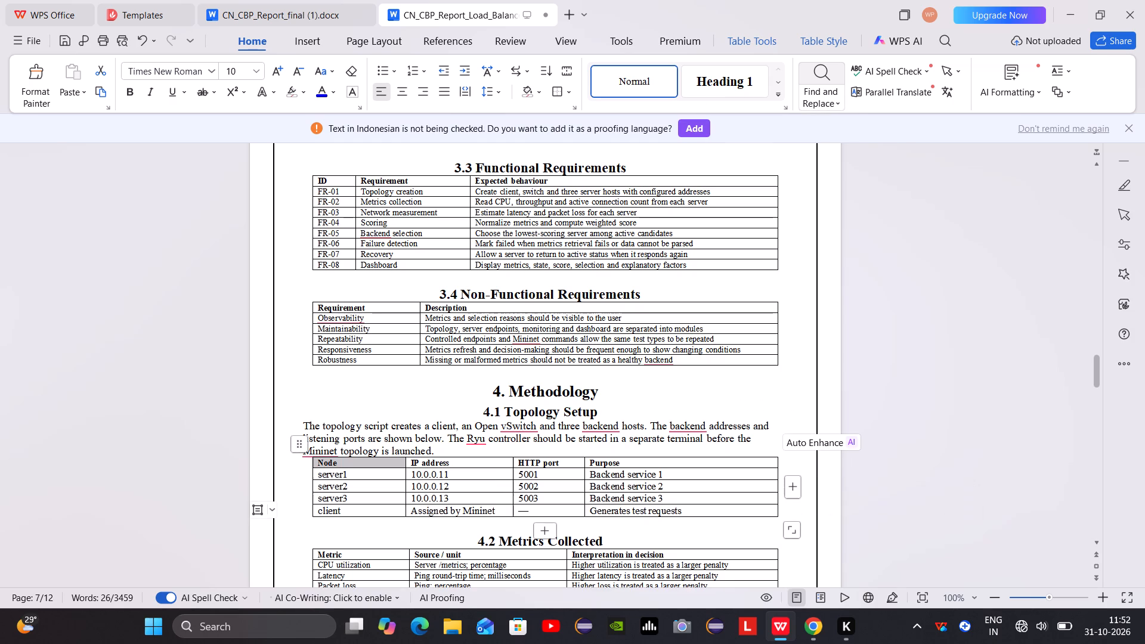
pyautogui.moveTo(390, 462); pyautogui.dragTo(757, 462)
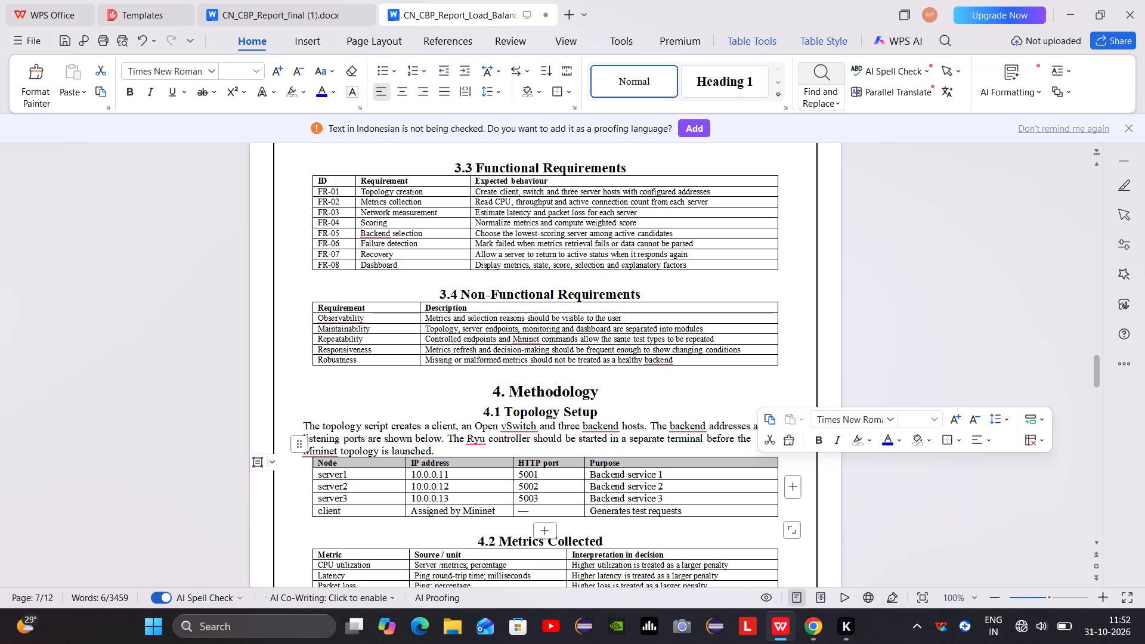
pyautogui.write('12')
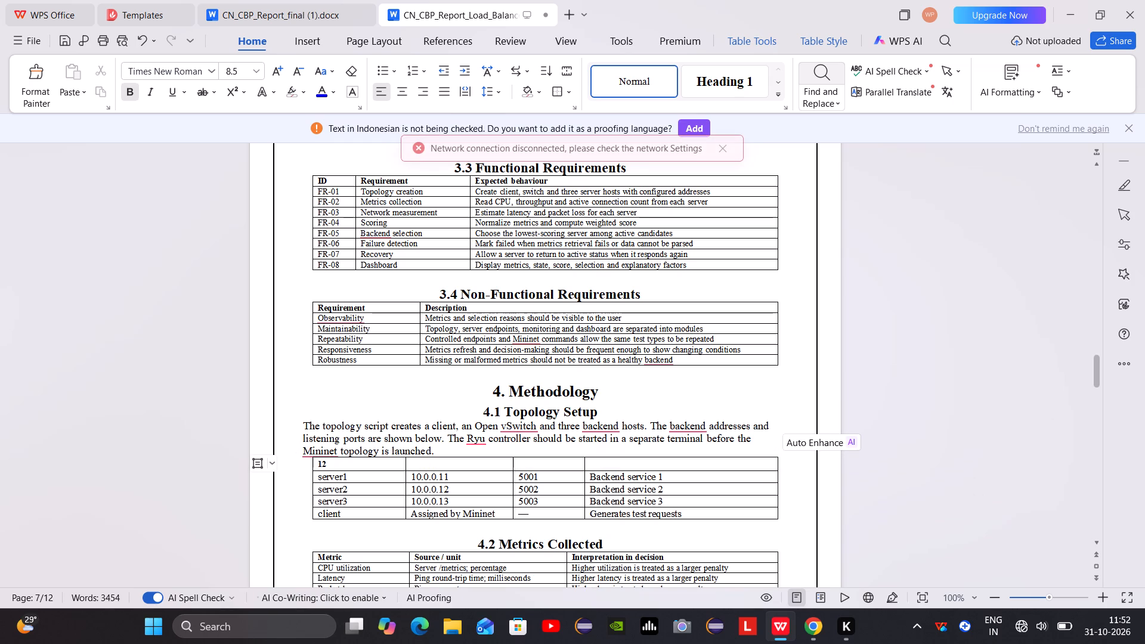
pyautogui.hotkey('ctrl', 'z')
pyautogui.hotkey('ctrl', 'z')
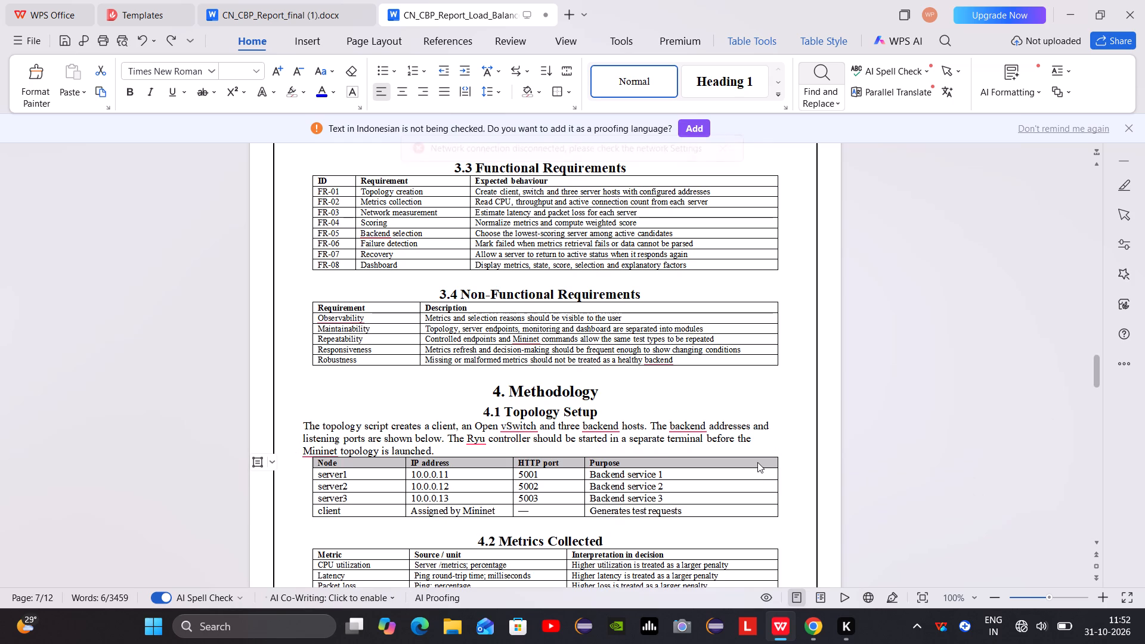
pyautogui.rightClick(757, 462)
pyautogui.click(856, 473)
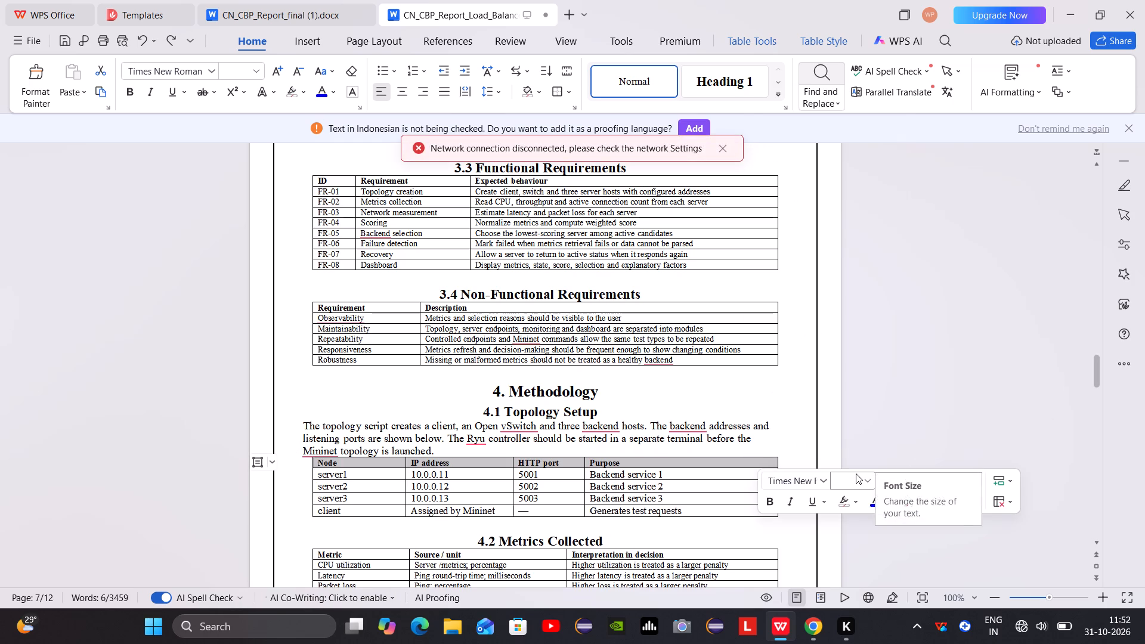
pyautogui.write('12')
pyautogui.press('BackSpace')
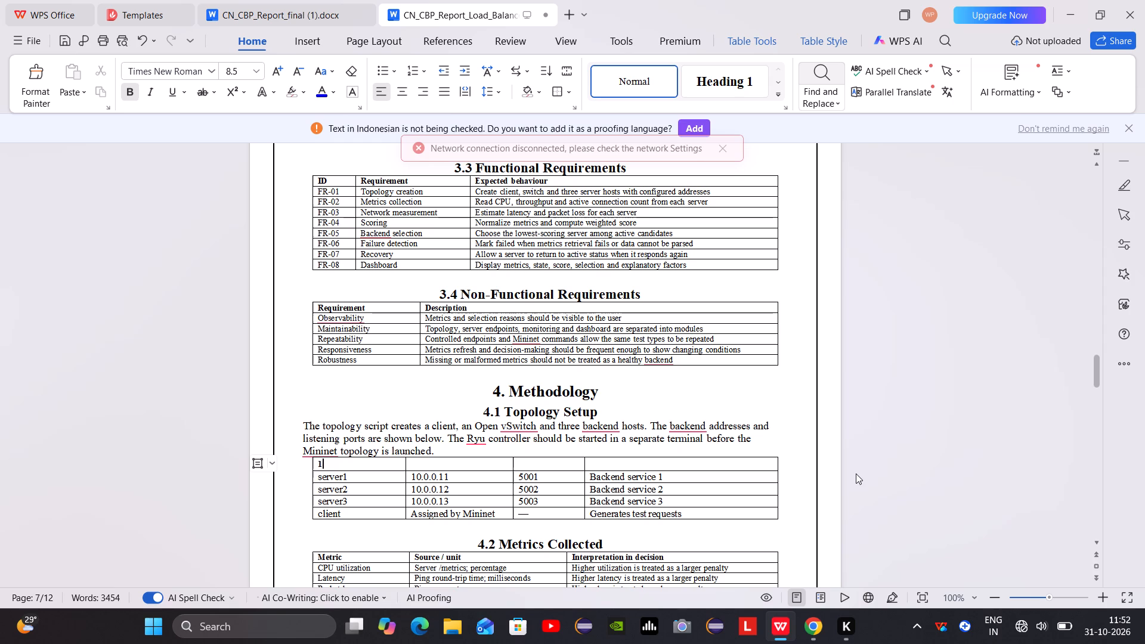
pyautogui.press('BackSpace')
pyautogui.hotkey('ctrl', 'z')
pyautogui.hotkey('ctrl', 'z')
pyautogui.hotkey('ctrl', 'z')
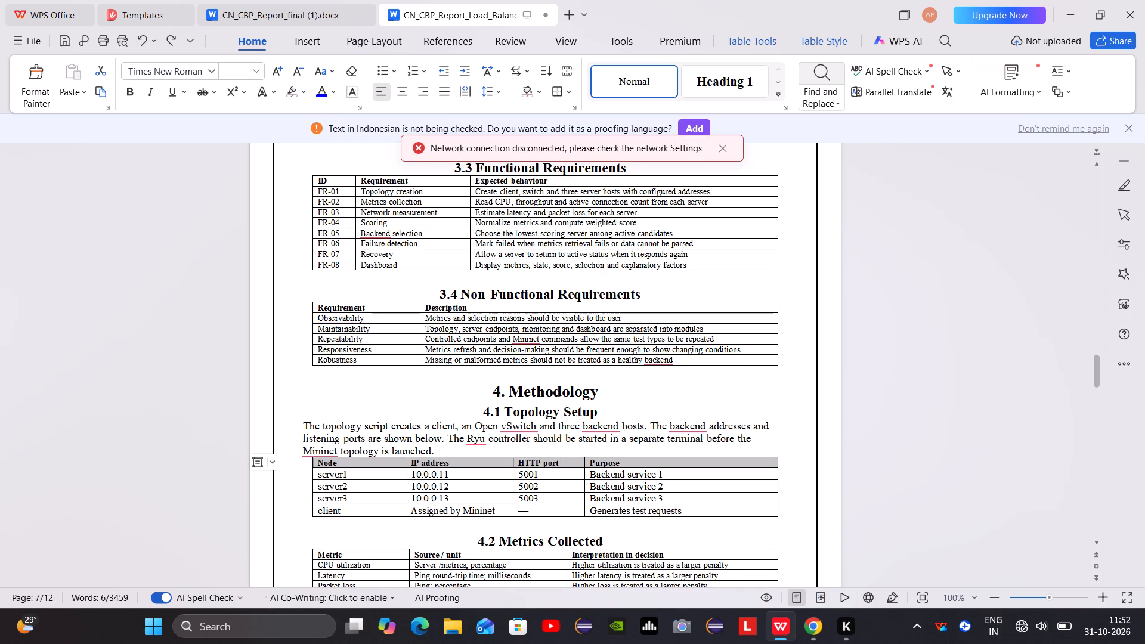
# Set the font size of the selected Node, IP address, HTTP port and Purpose header row in the 4.1 table to 12.
pyautogui.scroll(-1, 856, 473)
pyautogui.rightClick(750, 423)
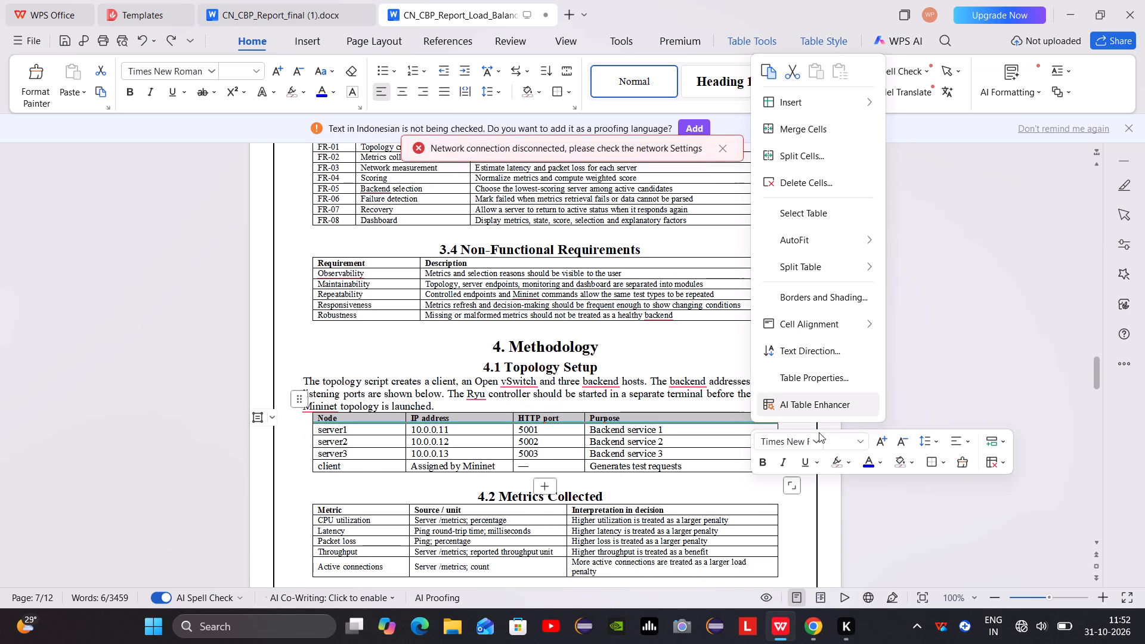
pyautogui.click(837, 447)
pyautogui.write('12')
pyautogui.press('Return')
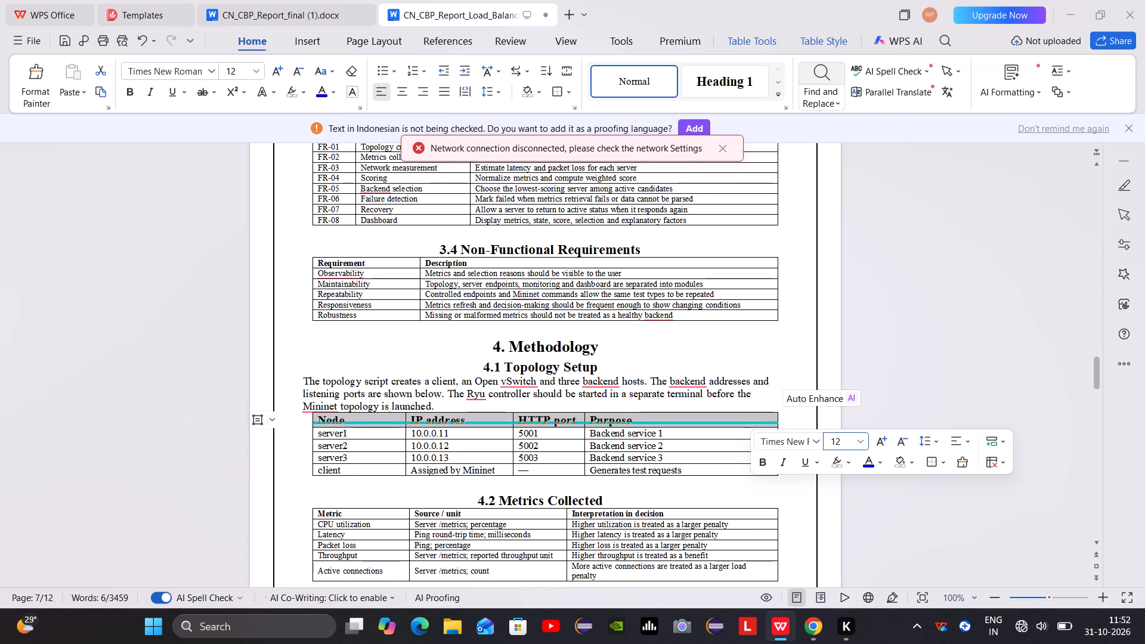
# Set the font size of the CPU utilization through Active connections rows in the 4.2 Metrics Collected table to 10.
pyautogui.moveTo(318, 524); pyautogui.dragTo(753, 556)
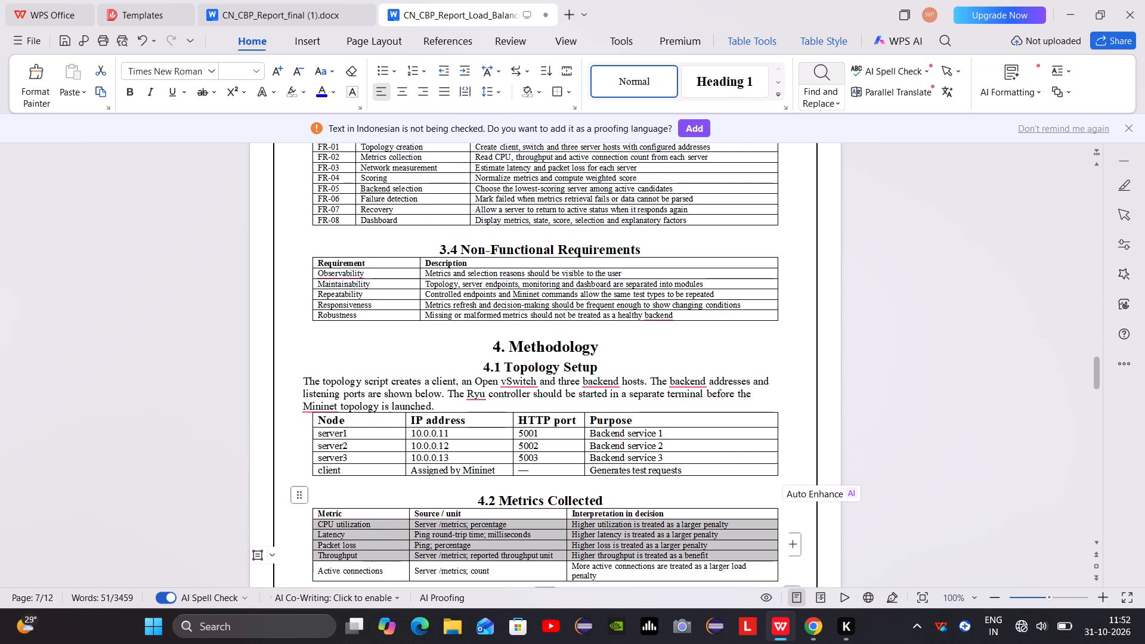
pyautogui.moveTo(753, 556); pyautogui.dragTo(766, 576)
pyautogui.click(913, 532)
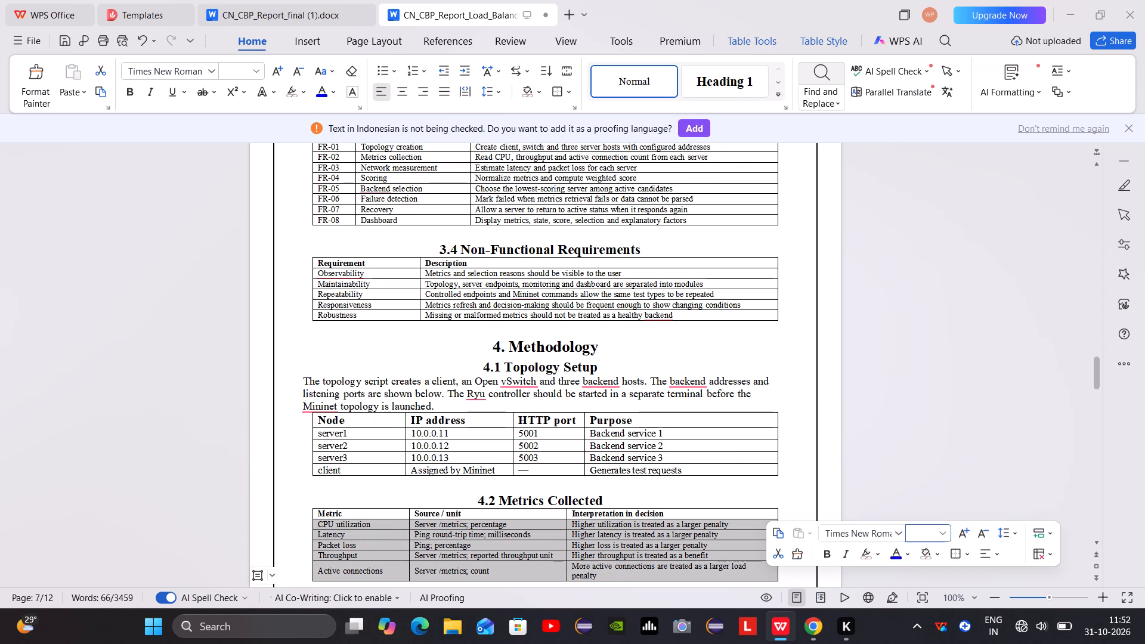
pyautogui.write('10')
pyautogui.press('Return')
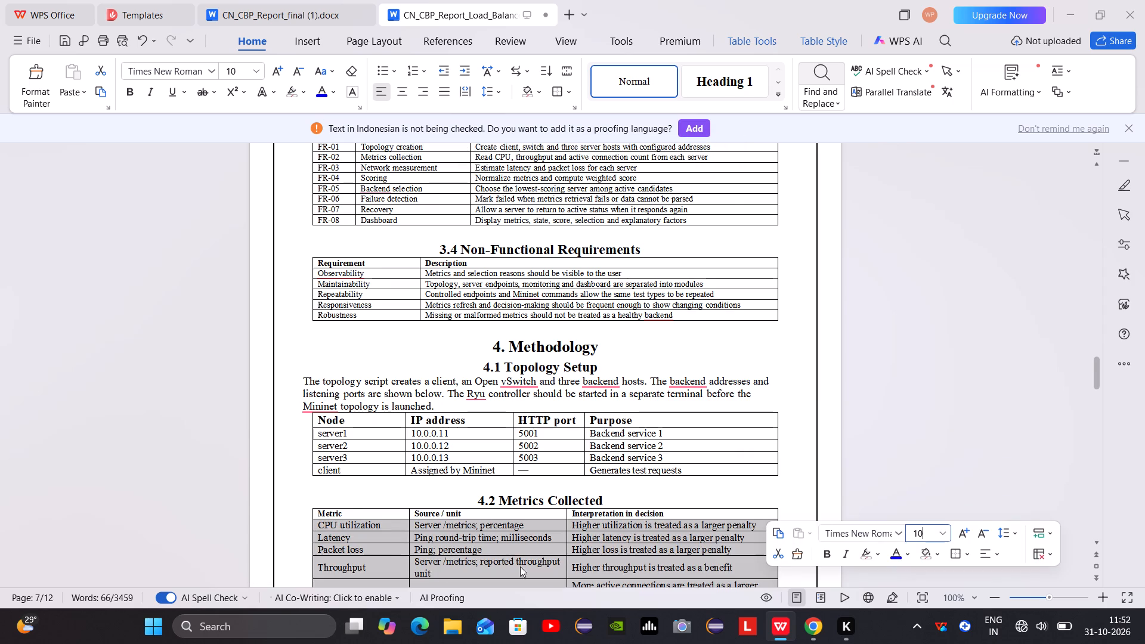
# Set the font size of the Metric, Source / unit and Interpretation in decision header row in the 4.2 table to 12.
pyautogui.scroll(-5, 440, 571)
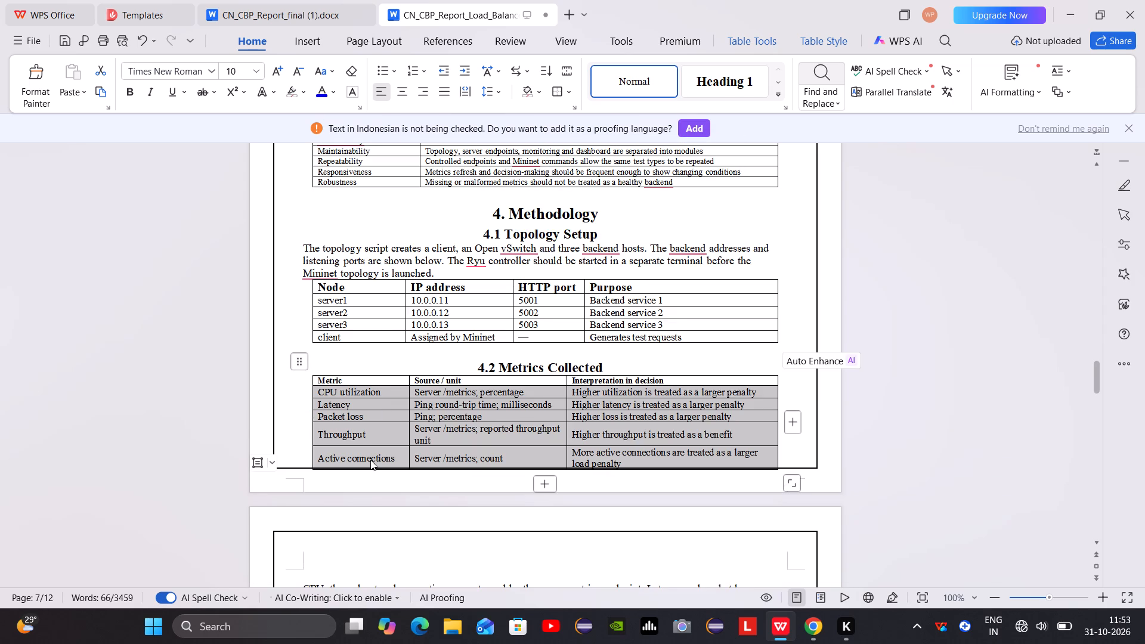
pyautogui.click(314, 380)
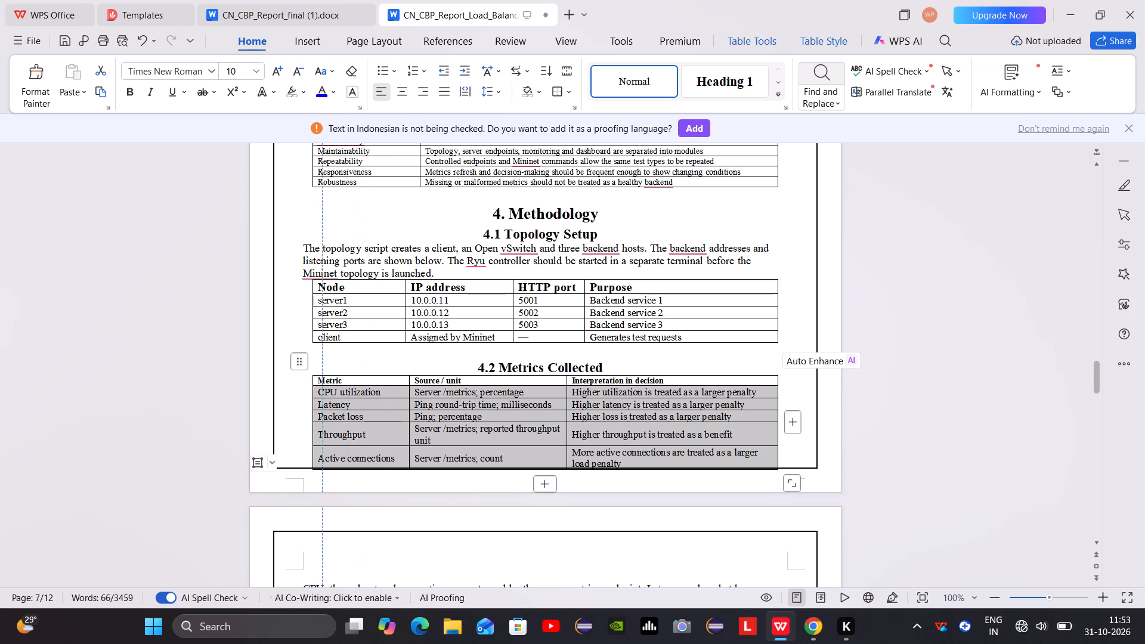
pyautogui.moveTo(316, 380); pyautogui.dragTo(669, 383)
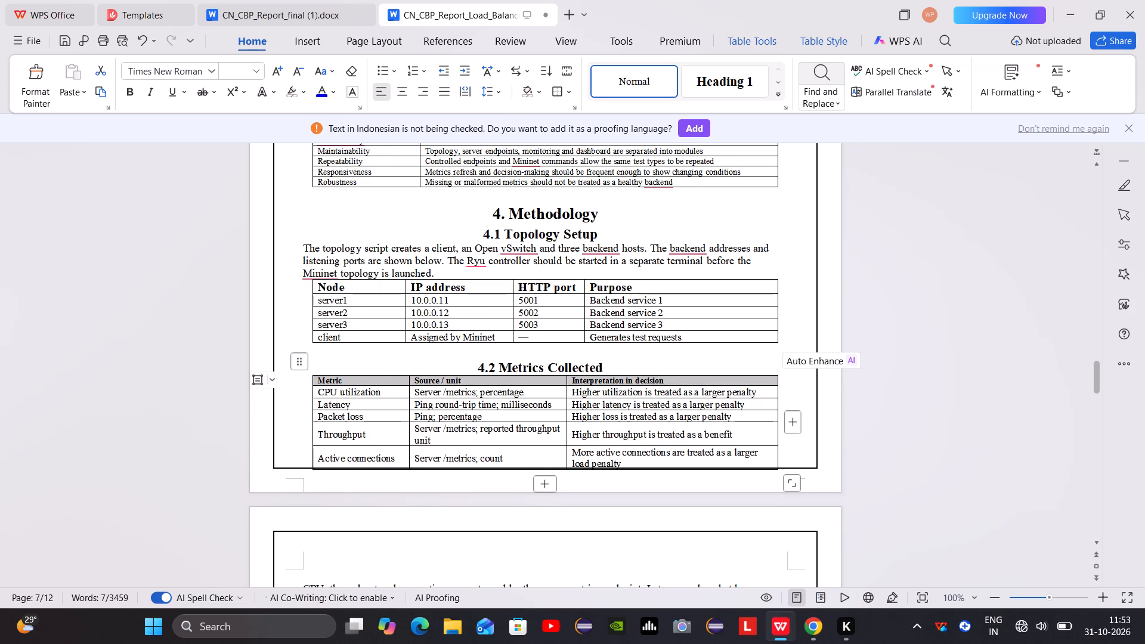
pyautogui.moveTo(669, 383); pyautogui.dragTo(737, 379)
pyautogui.rightClick(737, 379)
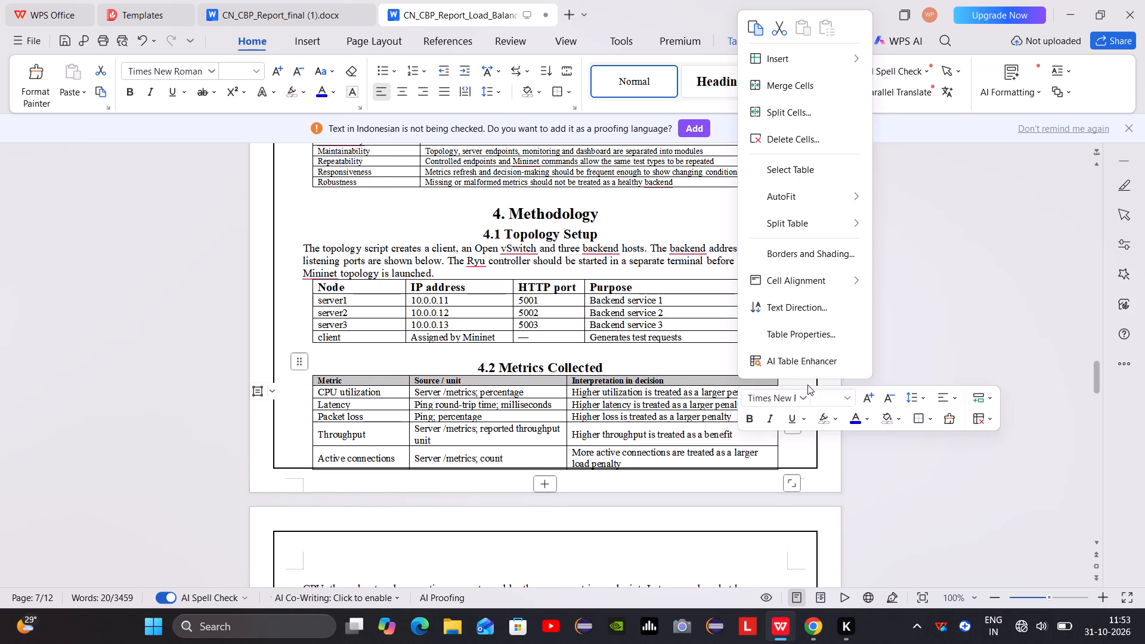
pyautogui.click(816, 397)
pyautogui.write('12')
pyautogui.press('Return')
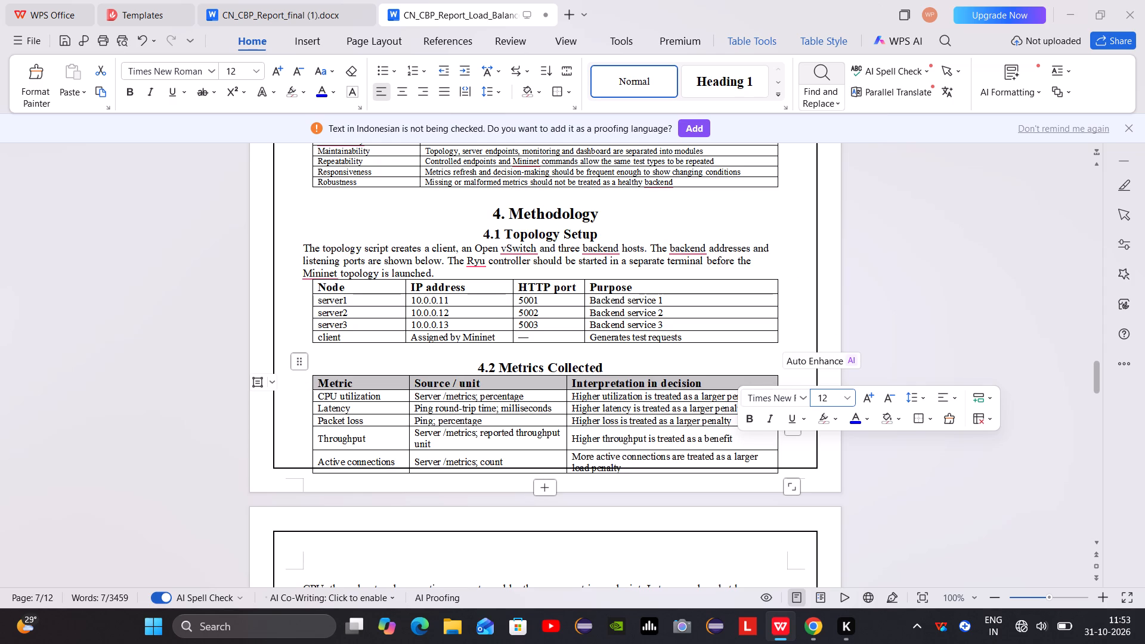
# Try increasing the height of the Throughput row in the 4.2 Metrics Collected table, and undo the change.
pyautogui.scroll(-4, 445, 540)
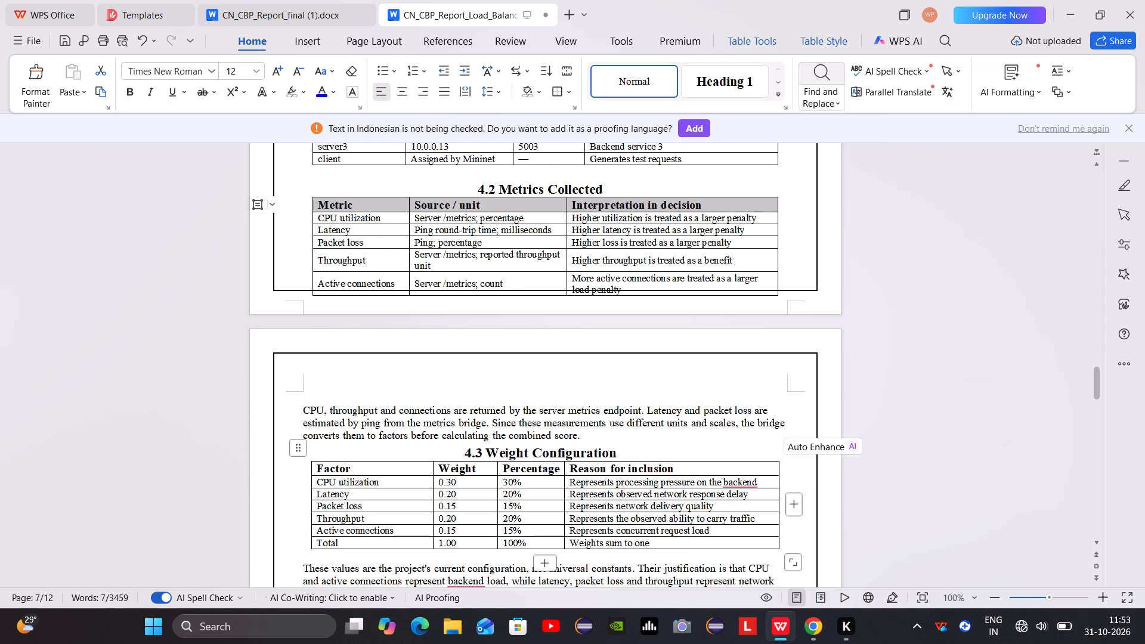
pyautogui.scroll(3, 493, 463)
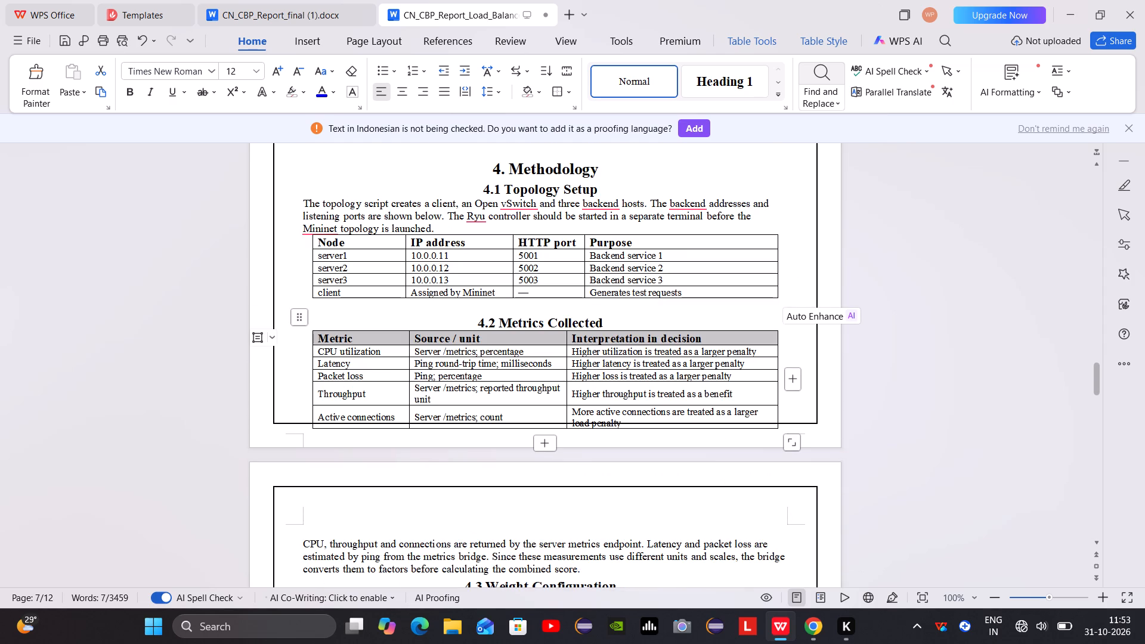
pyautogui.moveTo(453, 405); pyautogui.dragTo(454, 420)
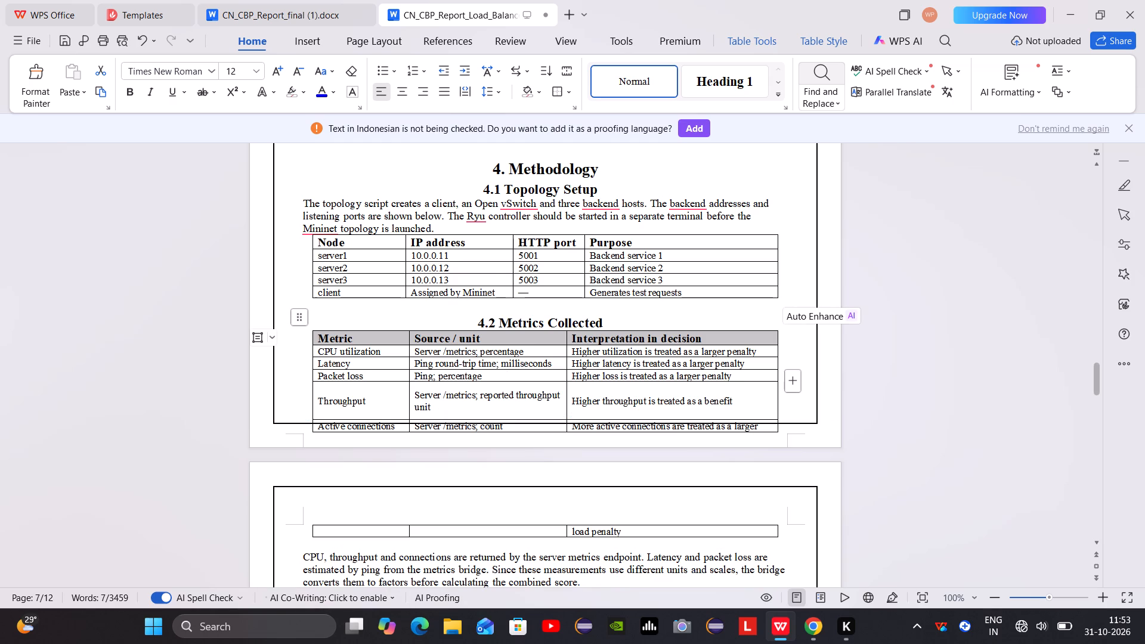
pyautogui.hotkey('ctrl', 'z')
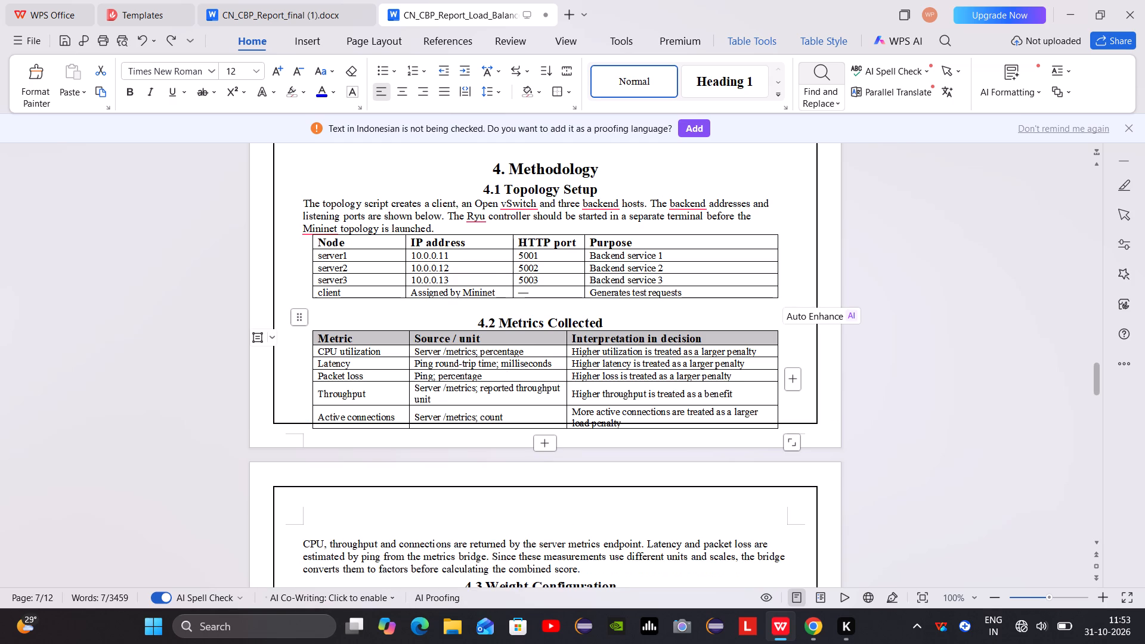
# Increase the height of the Active connections row in the 4.2 table to push it onto the following page.
pyautogui.moveTo(454, 429); pyautogui.dragTo(457, 451)
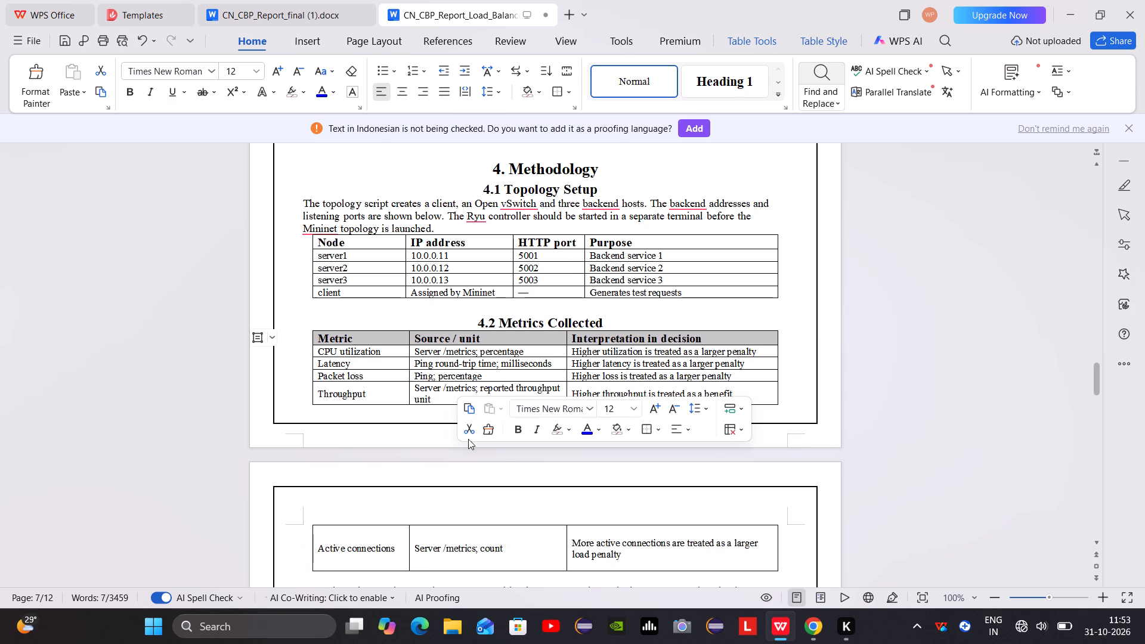
# Set the font size of the Observability through Robustness rows in the 3.4 Non-Functional Requirements table to 10.
pyautogui.scroll(-2, 477, 434)
pyautogui.scroll(6, 477, 432)
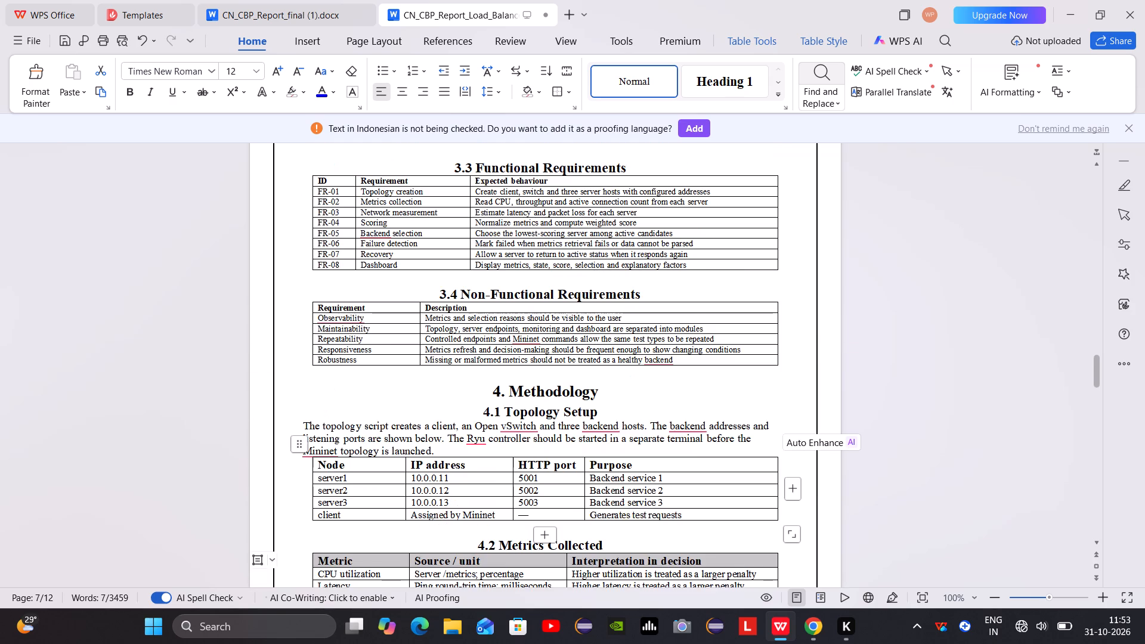
pyautogui.scroll(3, 351, 469)
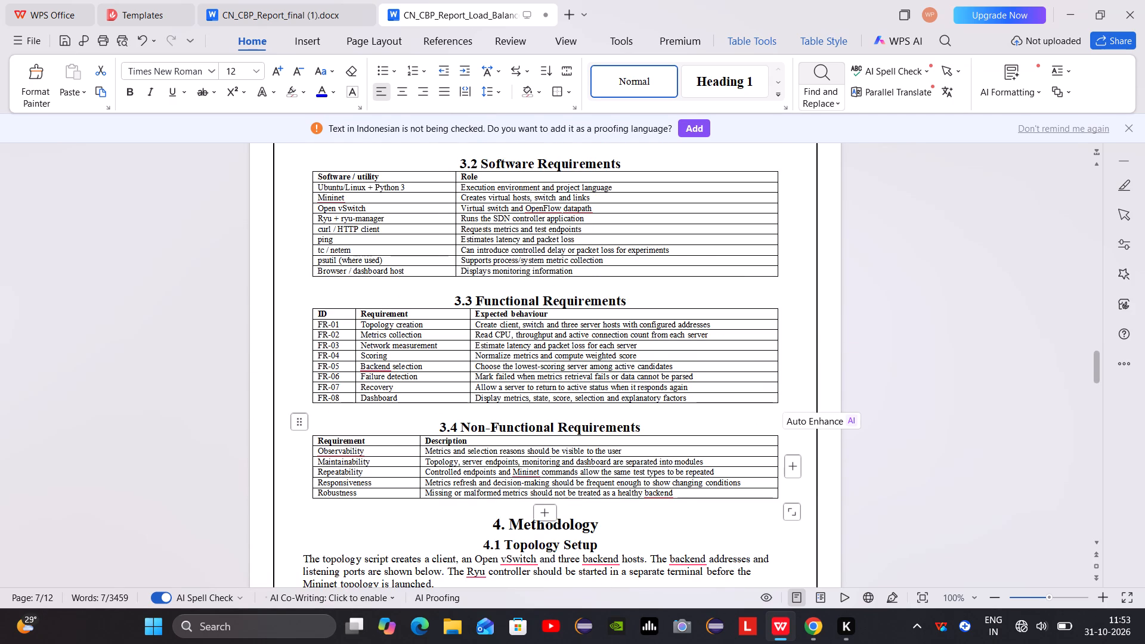
pyautogui.moveTo(317, 447); pyautogui.dragTo(763, 490)
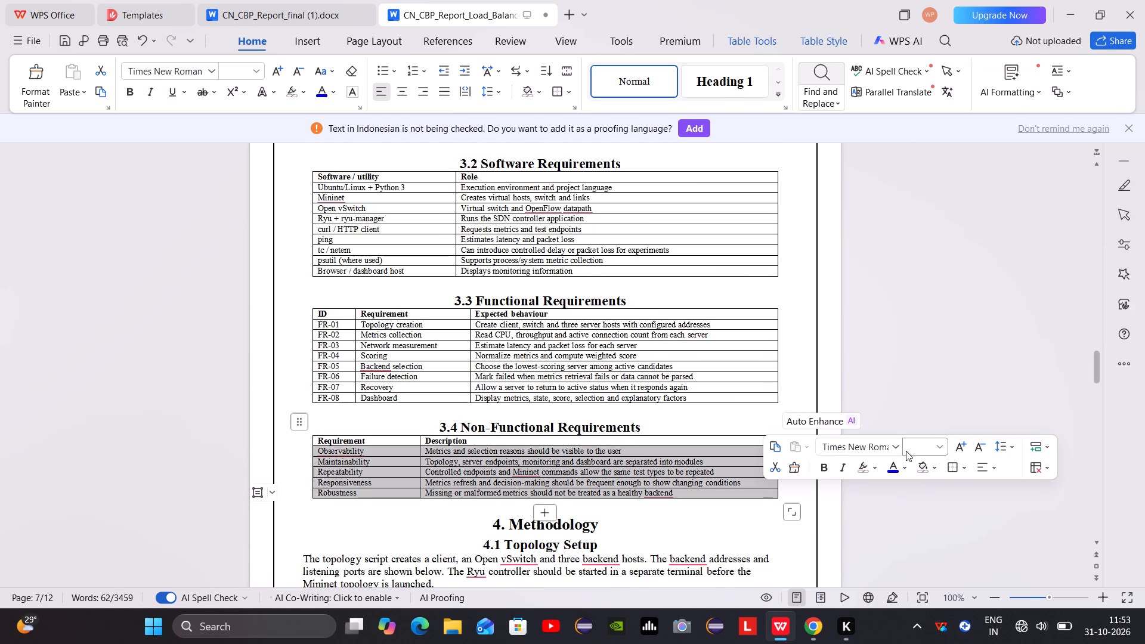
pyautogui.click(906, 450)
pyautogui.write('10')
pyautogui.press('Return')
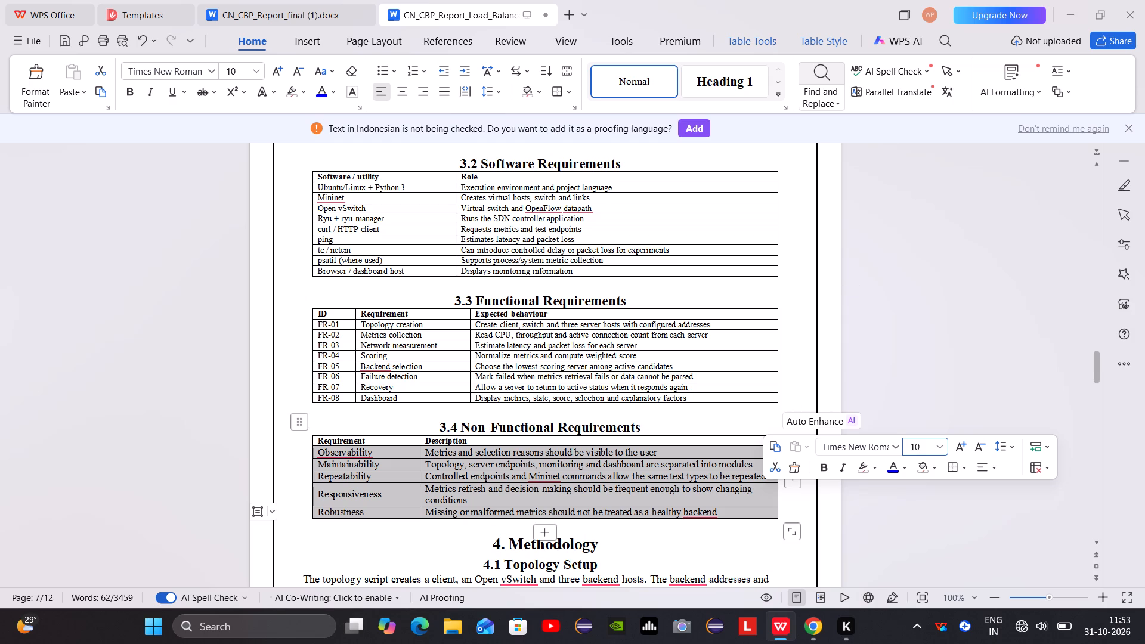
# Set the font size of the Requirement and Description header row in the 3.4 table to 12.
pyautogui.moveTo(317, 440); pyautogui.dragTo(540, 439)
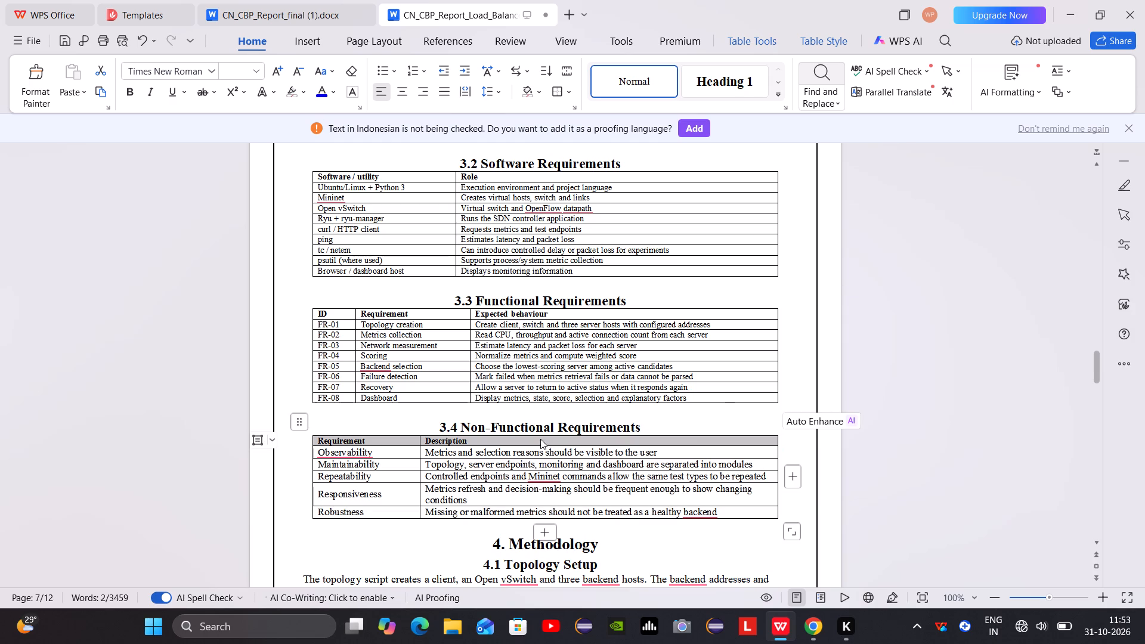
pyautogui.click(700, 394)
pyautogui.write('12')
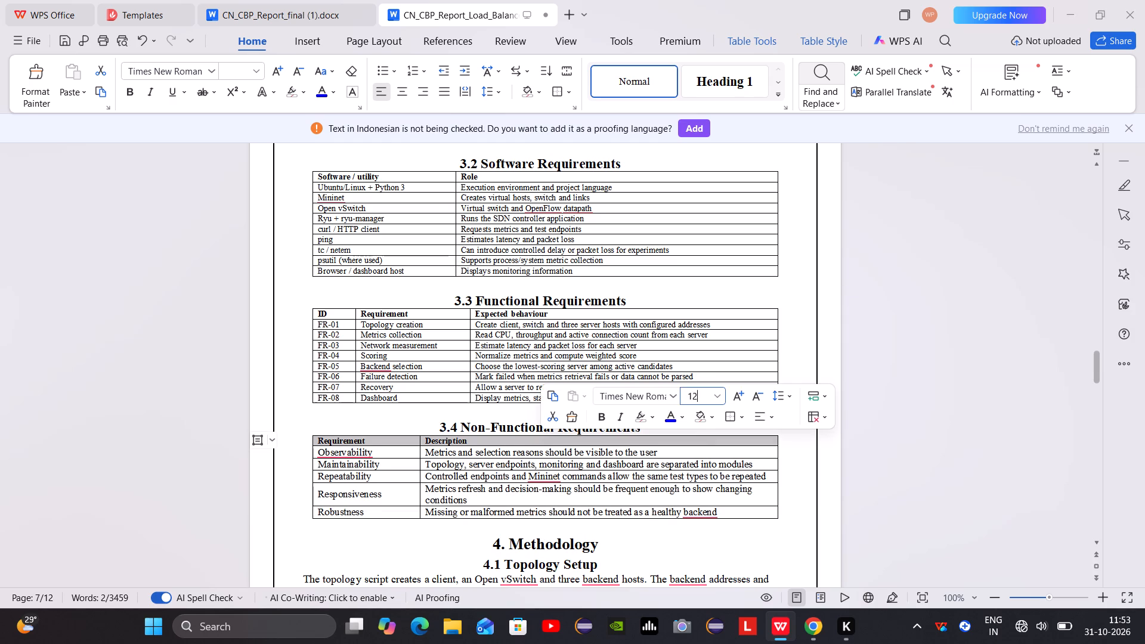
pyautogui.press('Return')
pyautogui.click(439, 333)
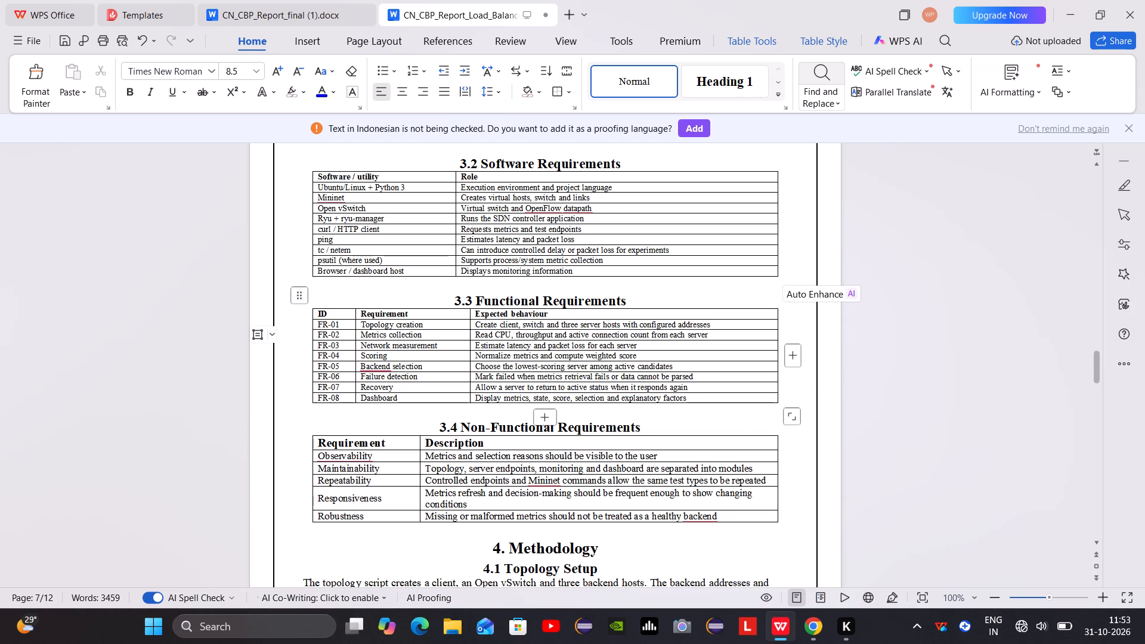
# Set the font size of the FR-01 through FR-08 rows in the 3.3 Functional Requirements table to 10.
pyautogui.moveTo(317, 323); pyautogui.dragTo(704, 399)
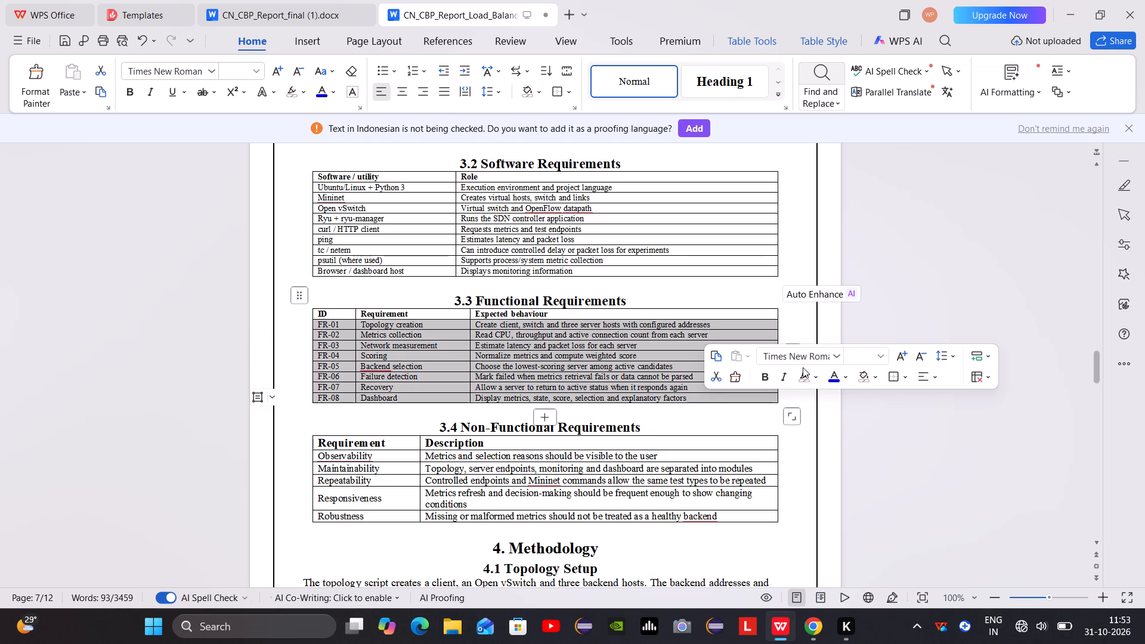
pyautogui.click(849, 349)
pyautogui.write('10')
pyautogui.press('Return')
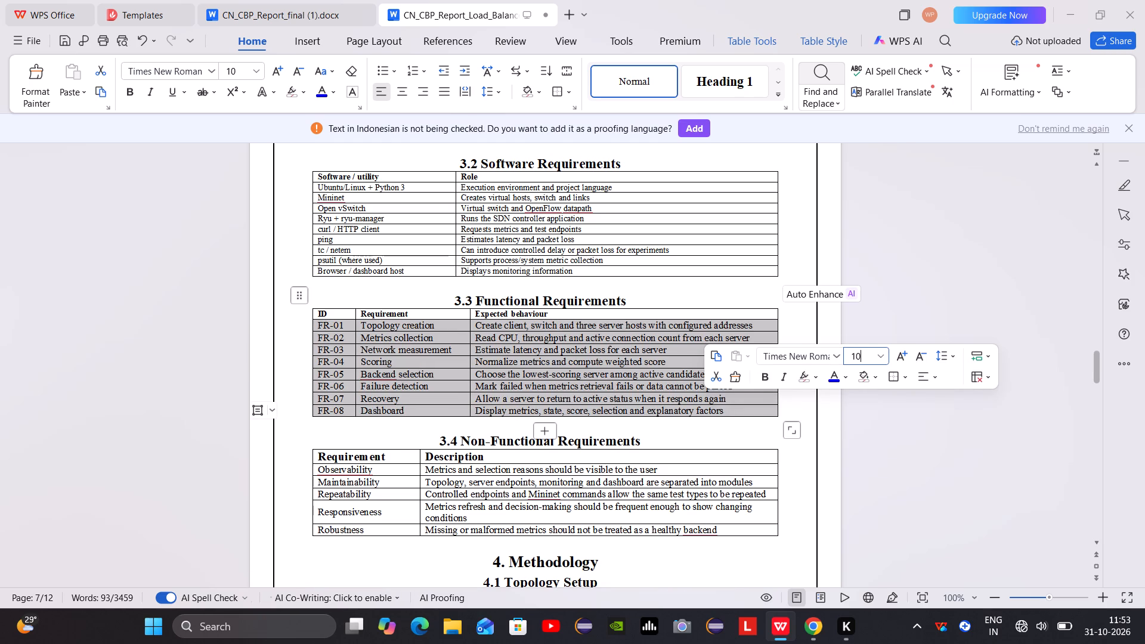
# Set the font size of the ID, Requirement and Expected behaviour header row in the 3.3 table to 12.
pyautogui.moveTo(319, 312); pyautogui.dragTo(628, 306)
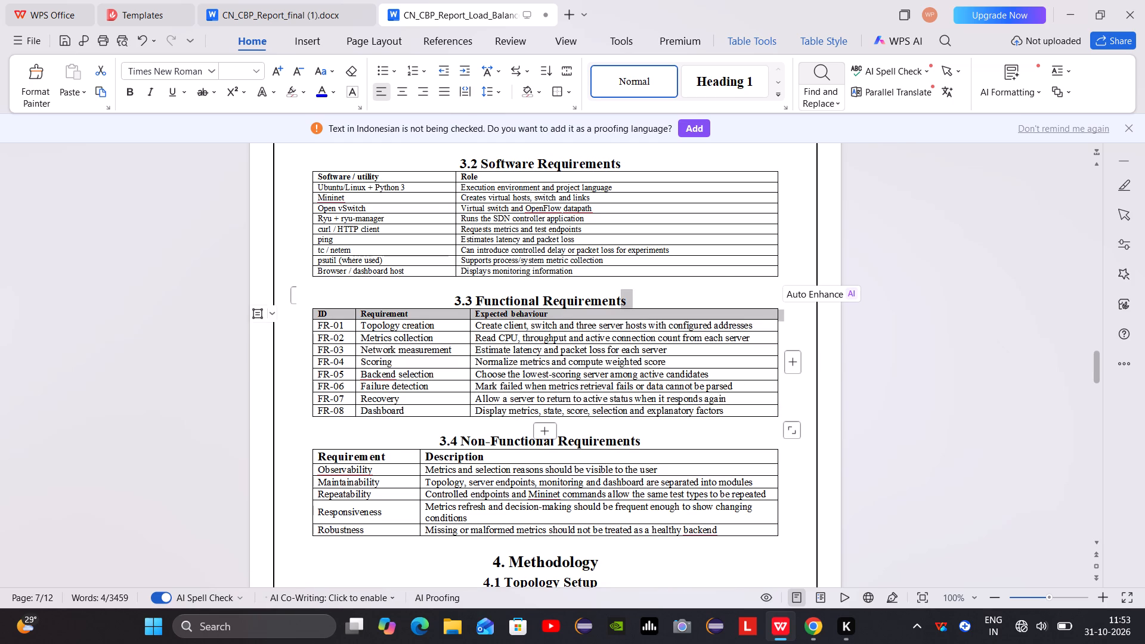
pyautogui.moveTo(628, 306); pyautogui.dragTo(630, 306)
pyautogui.rightClick(693, 318)
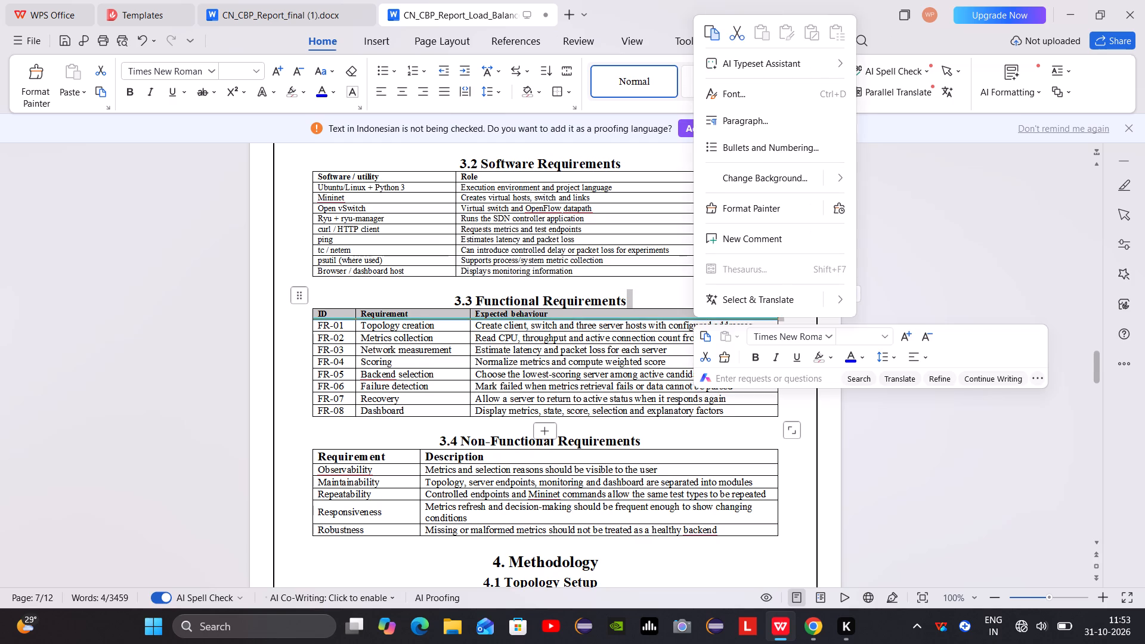
pyautogui.click(853, 336)
pyautogui.write('12')
pyautogui.press('Return')
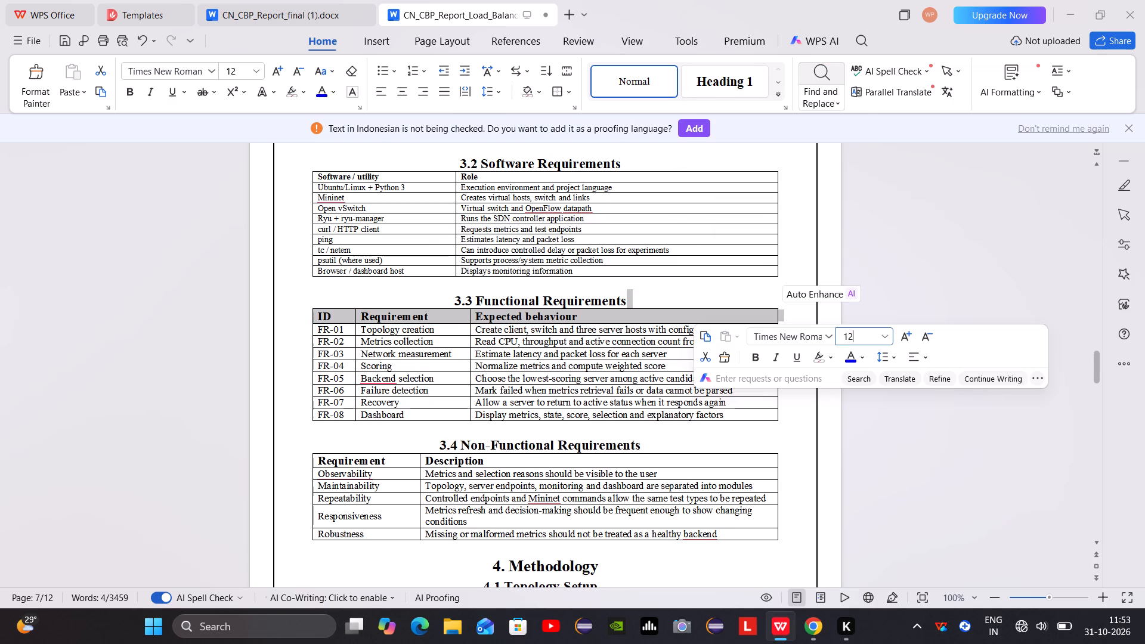
pyautogui.click(986, 294)
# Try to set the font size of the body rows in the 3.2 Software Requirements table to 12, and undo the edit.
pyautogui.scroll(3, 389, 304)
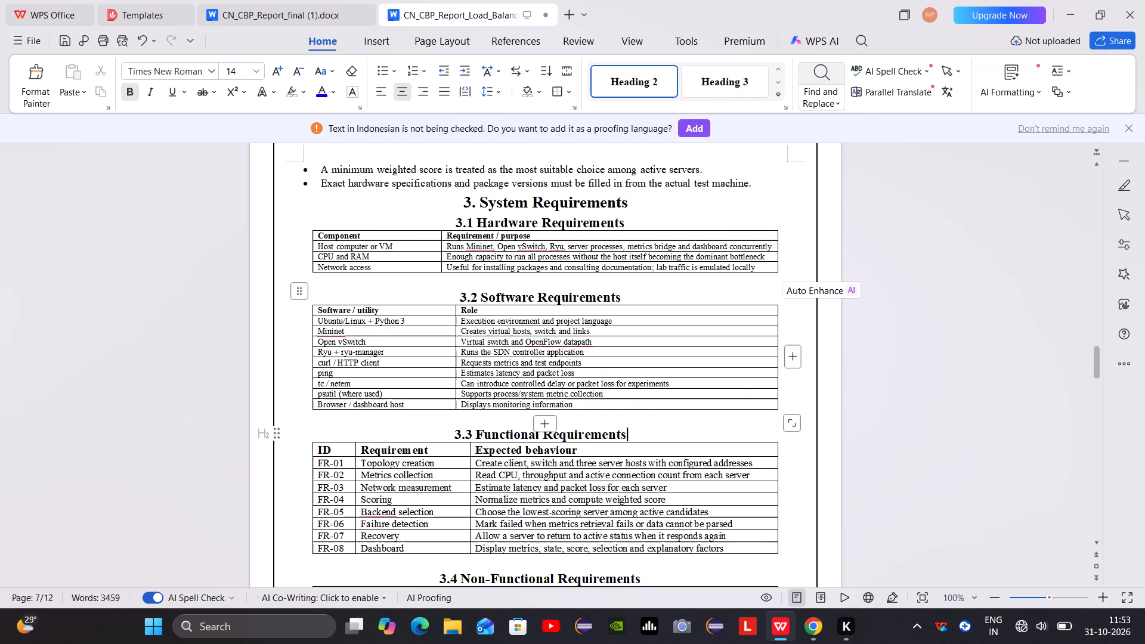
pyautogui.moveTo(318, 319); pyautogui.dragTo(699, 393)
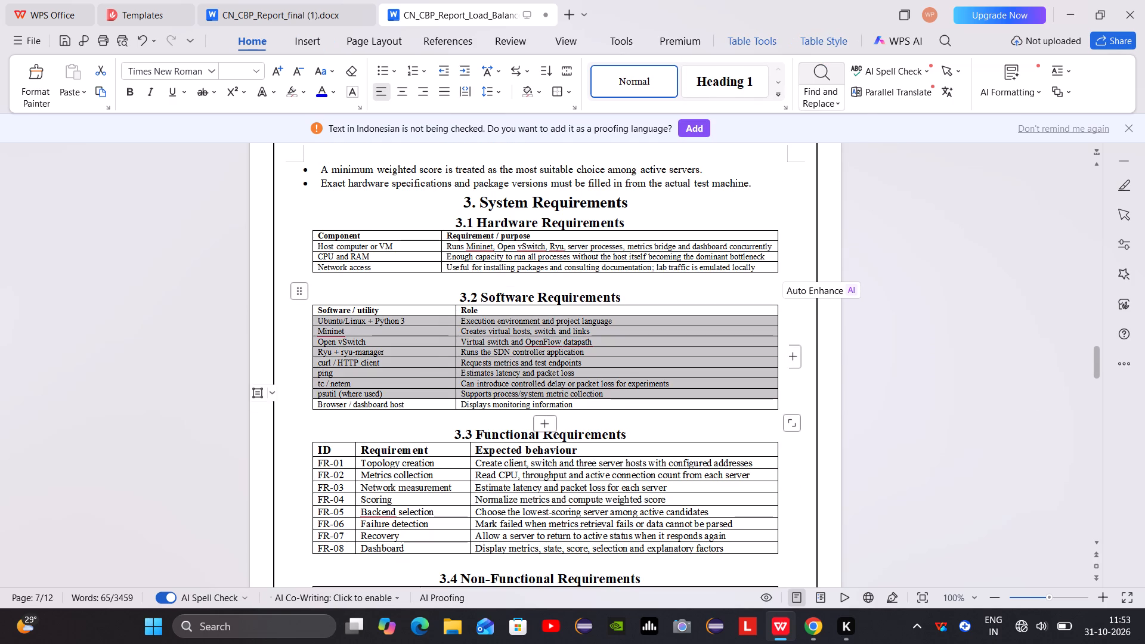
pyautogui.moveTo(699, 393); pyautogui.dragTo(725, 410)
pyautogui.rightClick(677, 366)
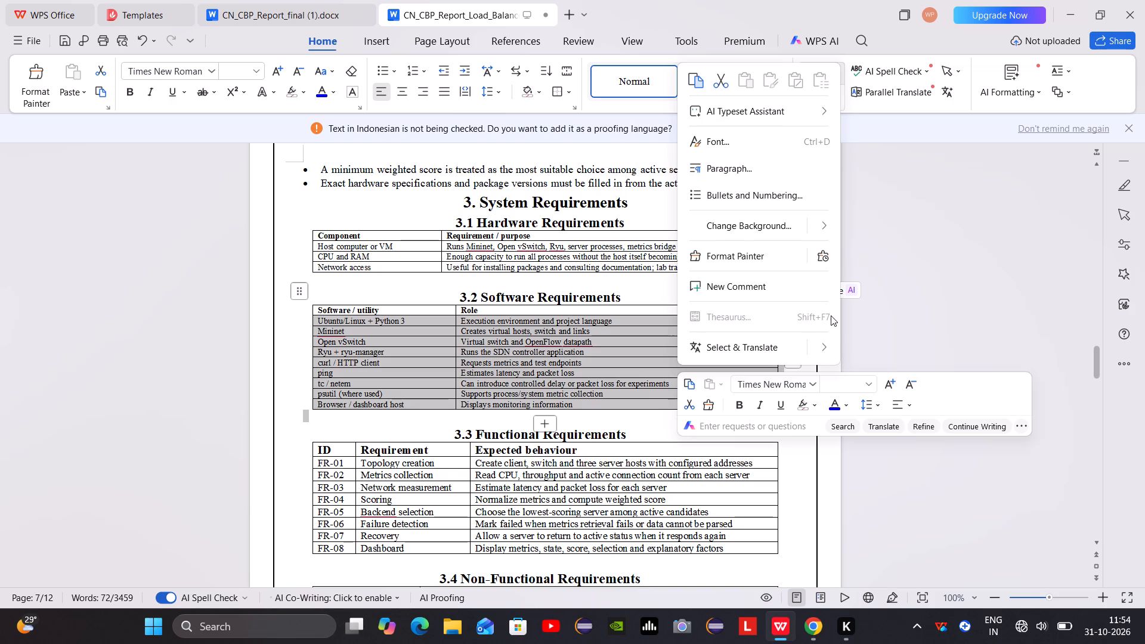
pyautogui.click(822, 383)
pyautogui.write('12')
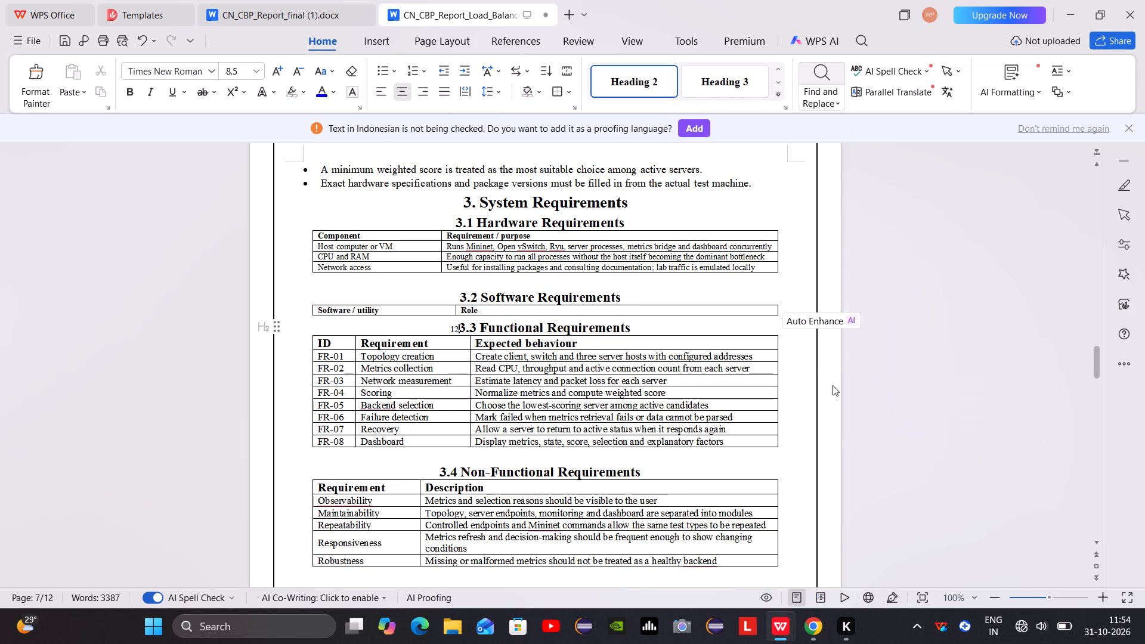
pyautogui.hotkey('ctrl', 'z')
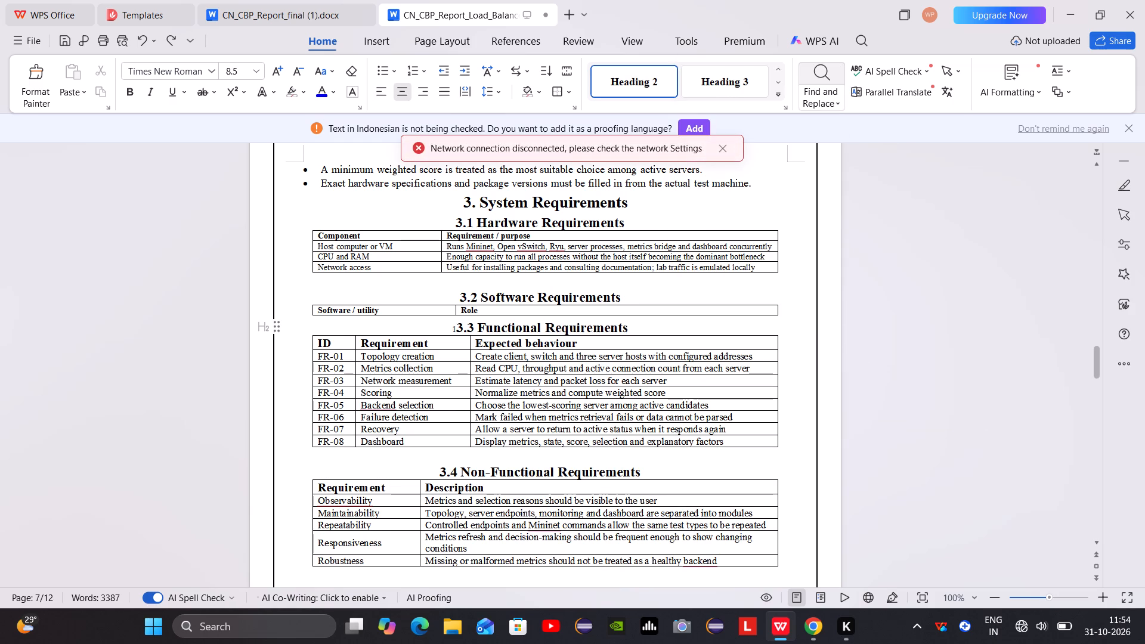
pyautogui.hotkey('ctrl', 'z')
# Set the font size of the Ubuntu/Linux + Python 3 through Browser / dashboard host rows in the 3.2 table to 10.
pyautogui.rightClick(676, 382)
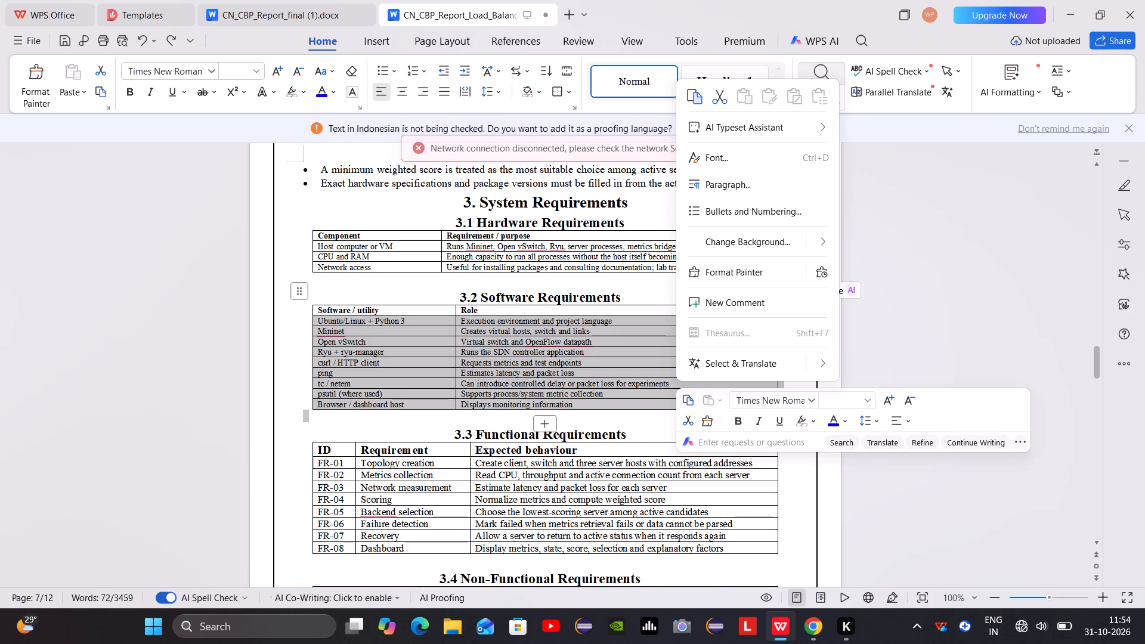
pyautogui.click(838, 404)
pyautogui.write('12')
pyautogui.press('BackSpace')
pyautogui.press('0')
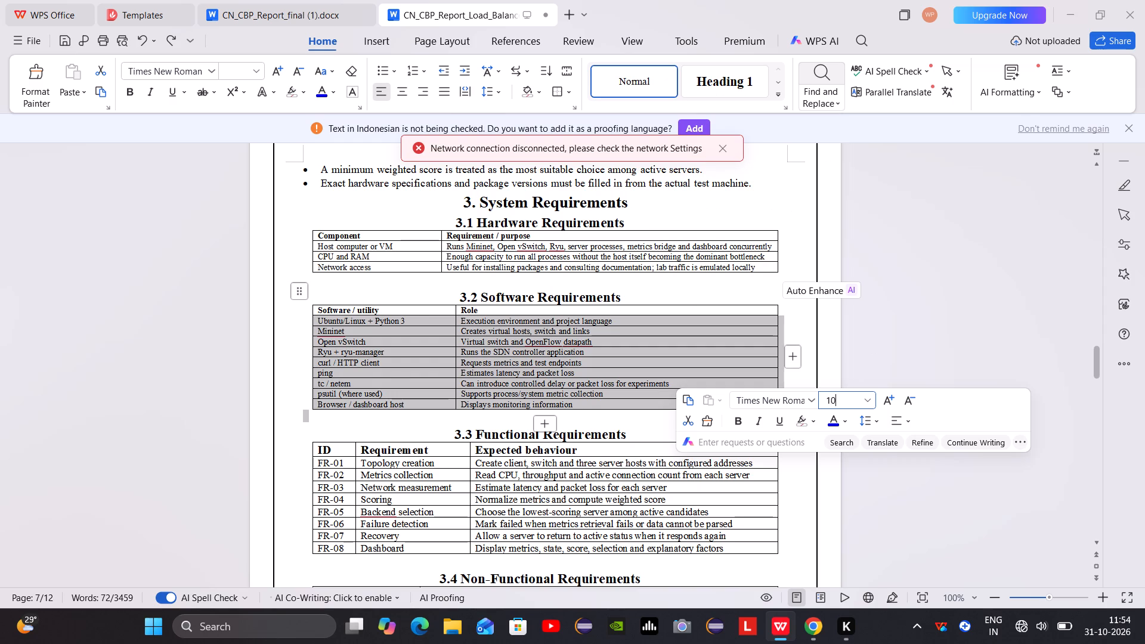
pyautogui.press('Return')
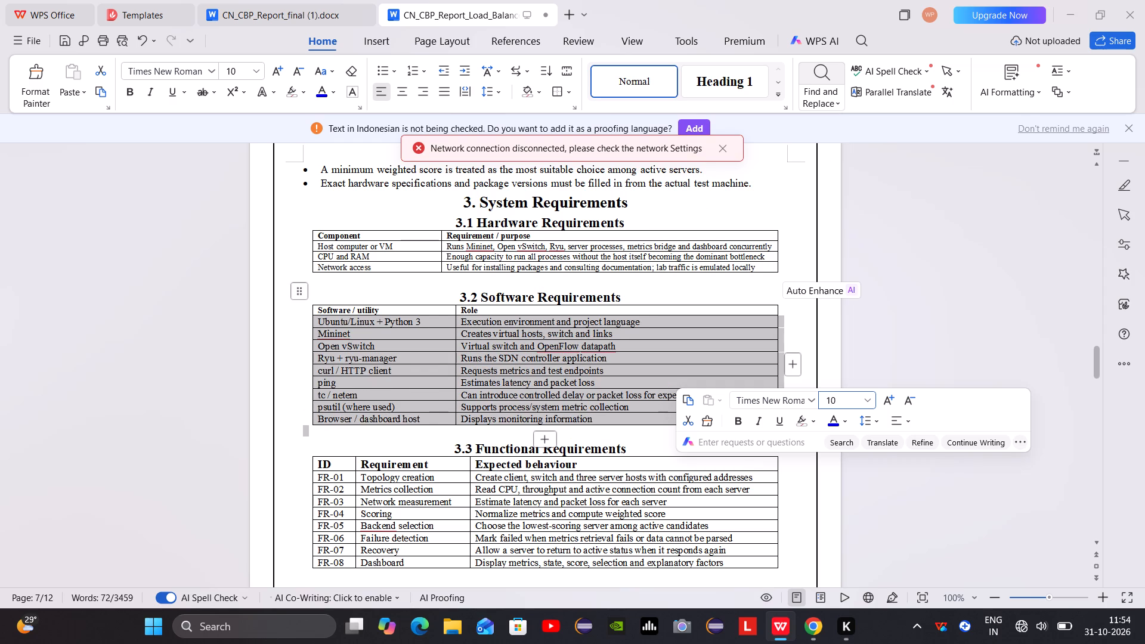
# Set the font size of the Software / utility and Role header row in the 3.2 table to 12.
pyautogui.moveTo(524, 311); pyautogui.dragTo(380, 308)
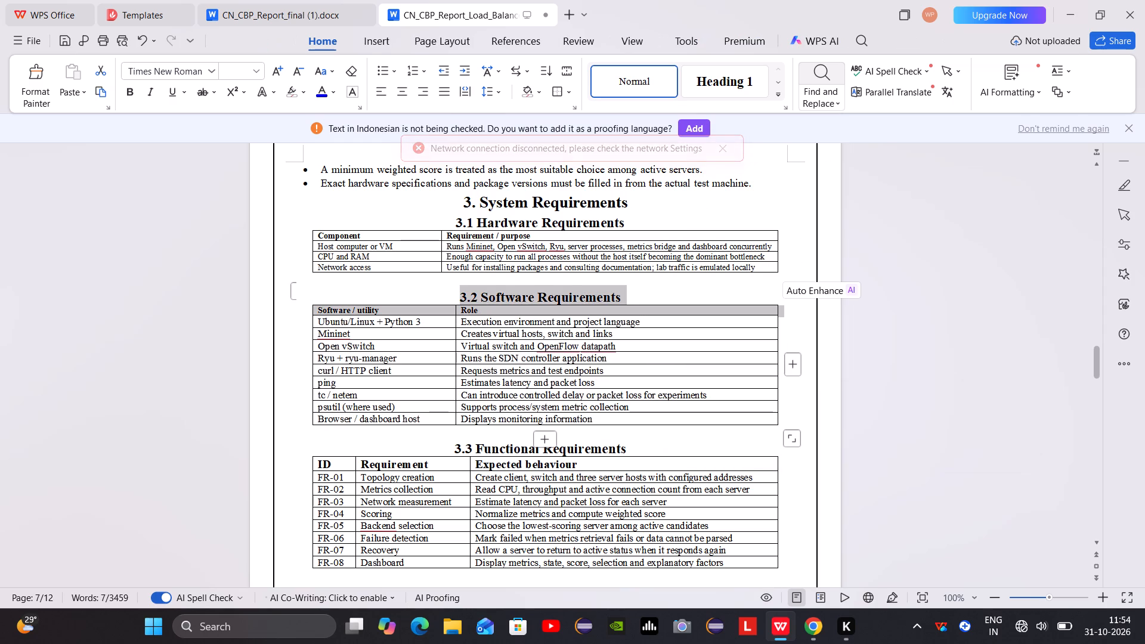
pyautogui.moveTo(380, 308); pyautogui.dragTo(370, 309)
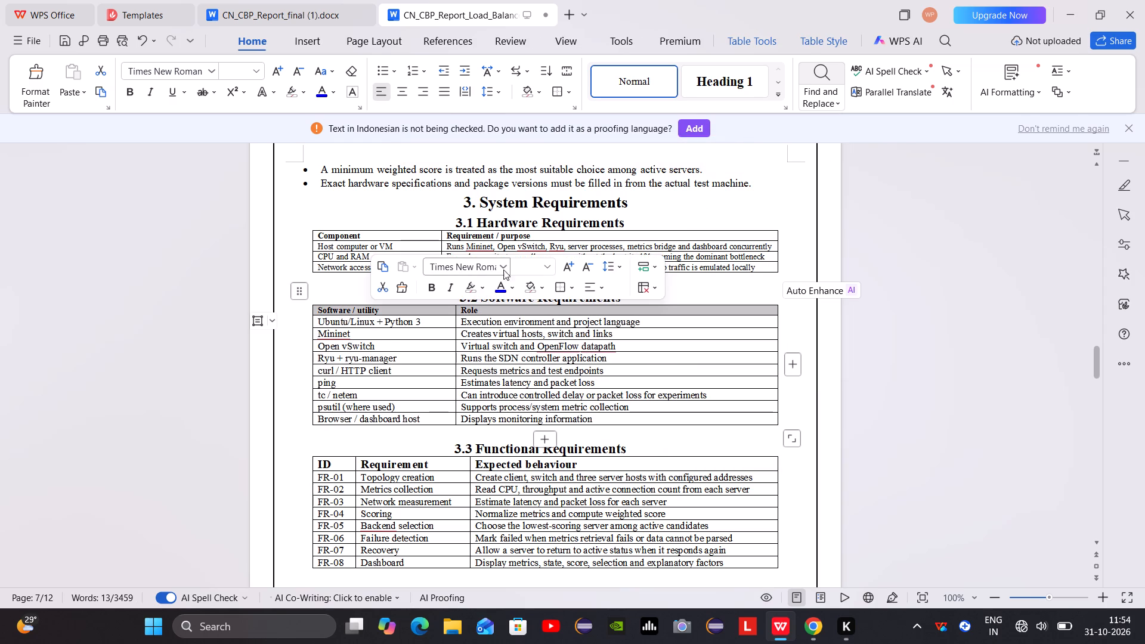
pyautogui.click(527, 271)
pyautogui.press('1')
pyautogui.press('2')
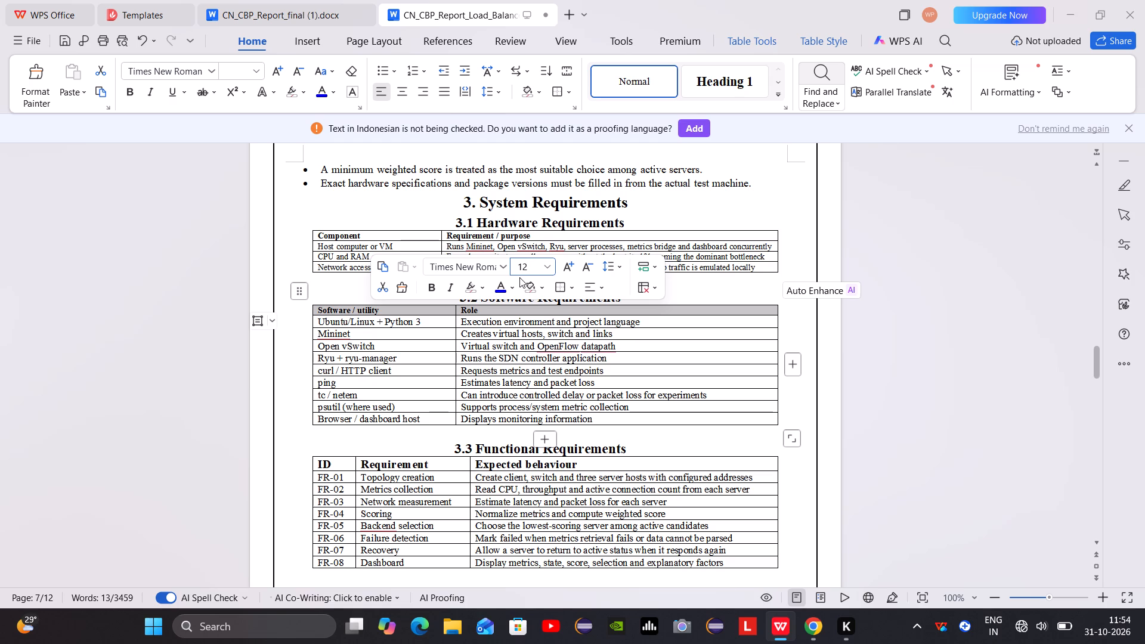
pyautogui.press('Return')
pyautogui.click(723, 238)
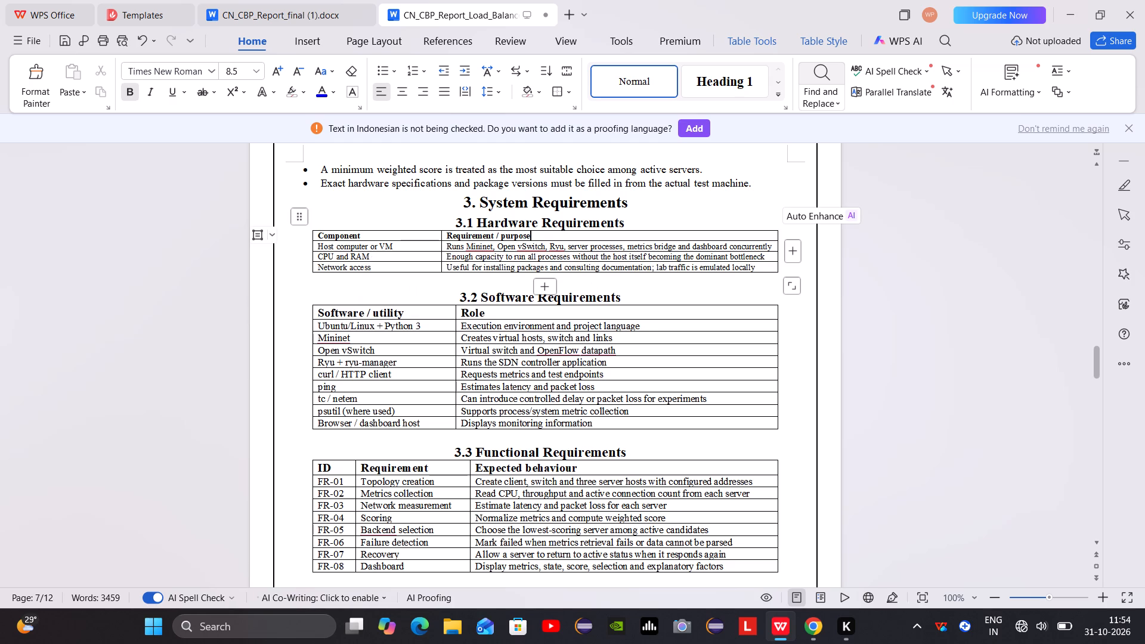
# Set the font size of the Host computer or VM through Network access rows in the 3.1 Hardware Requirements table to 10.
pyautogui.moveTo(763, 268); pyautogui.dragTo(310, 244)
pyautogui.rightClick(449, 249)
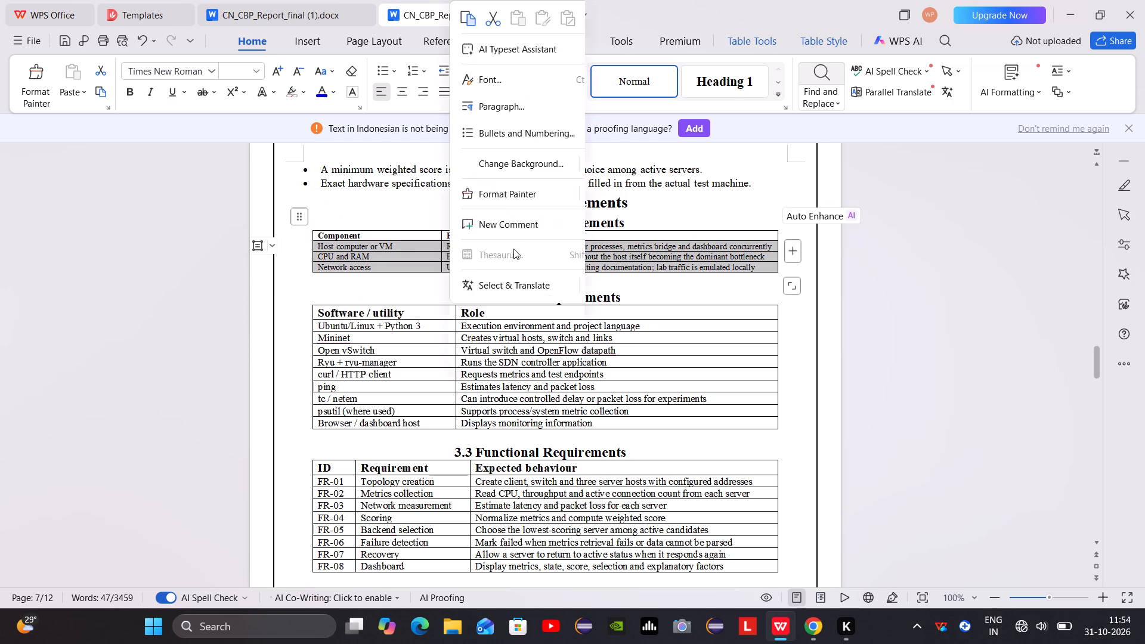
pyautogui.click(537, 383)
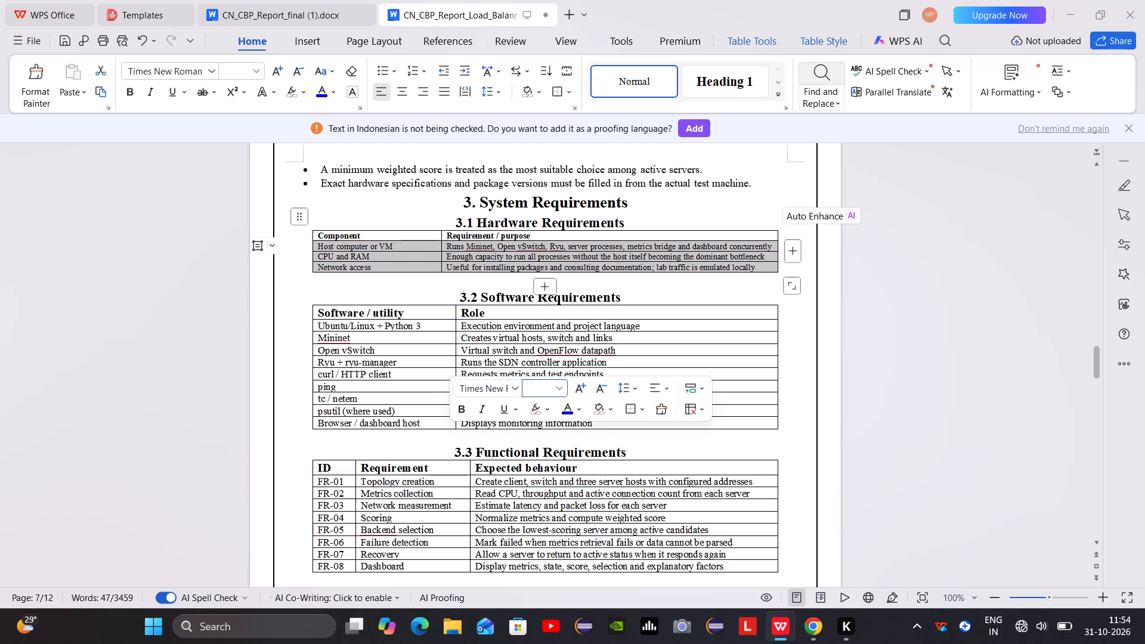
pyautogui.write('10')
pyautogui.press('Return')
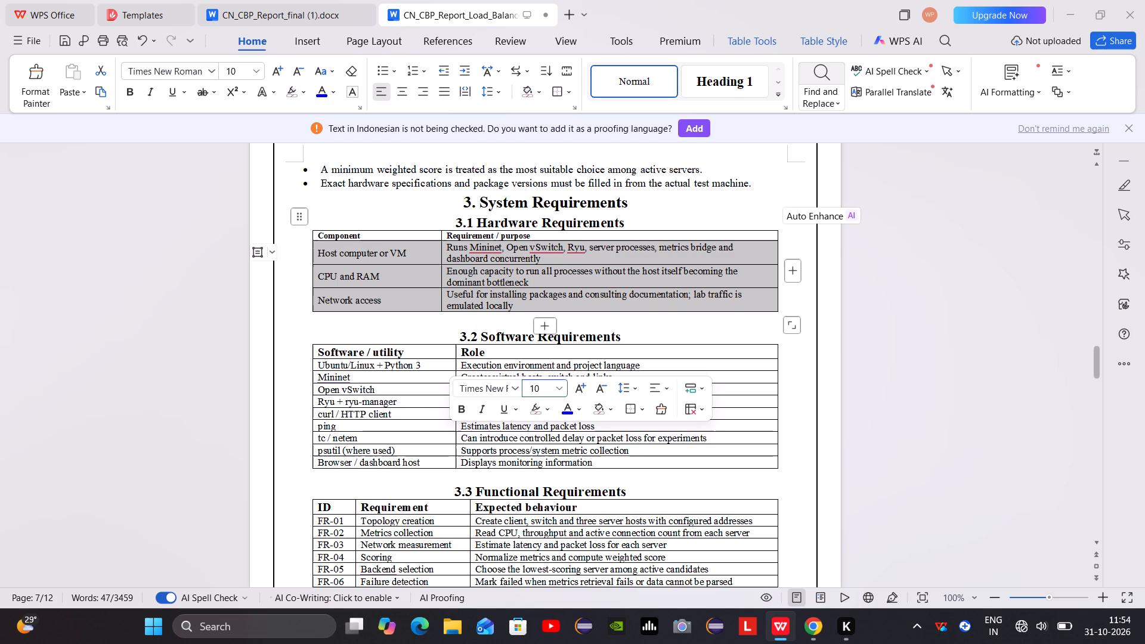
# Set the font size of the Component and Requirement / purpose header row in the 3.1 table to 12.
pyautogui.moveTo(492, 241); pyautogui.dragTo(381, 249)
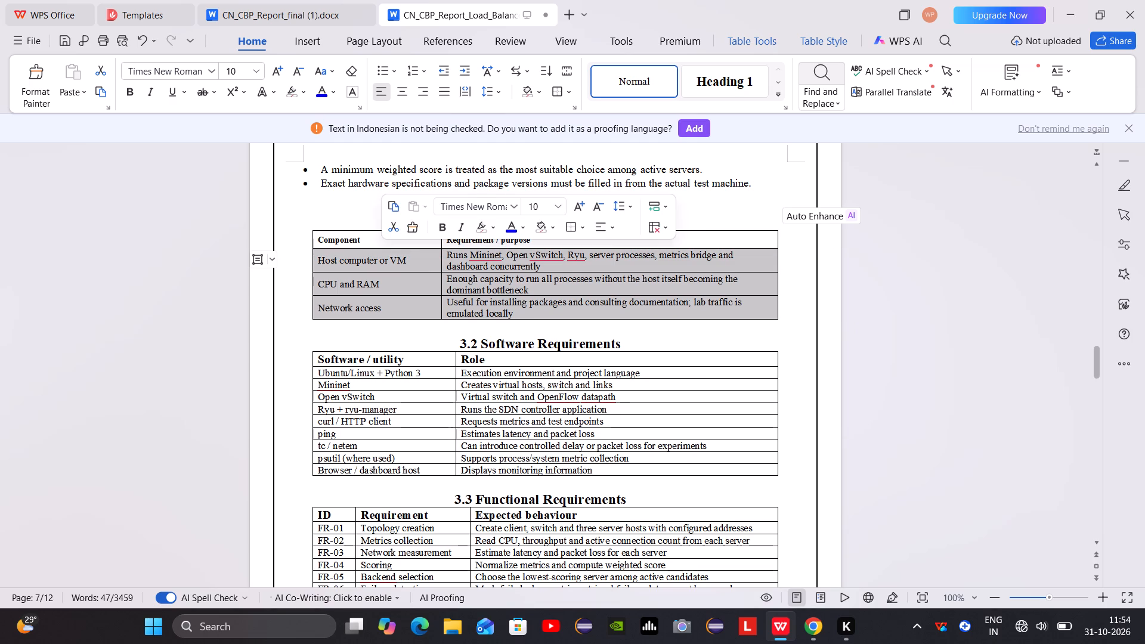
pyautogui.click(553, 247)
pyautogui.moveTo(548, 240); pyautogui.dragTo(360, 240)
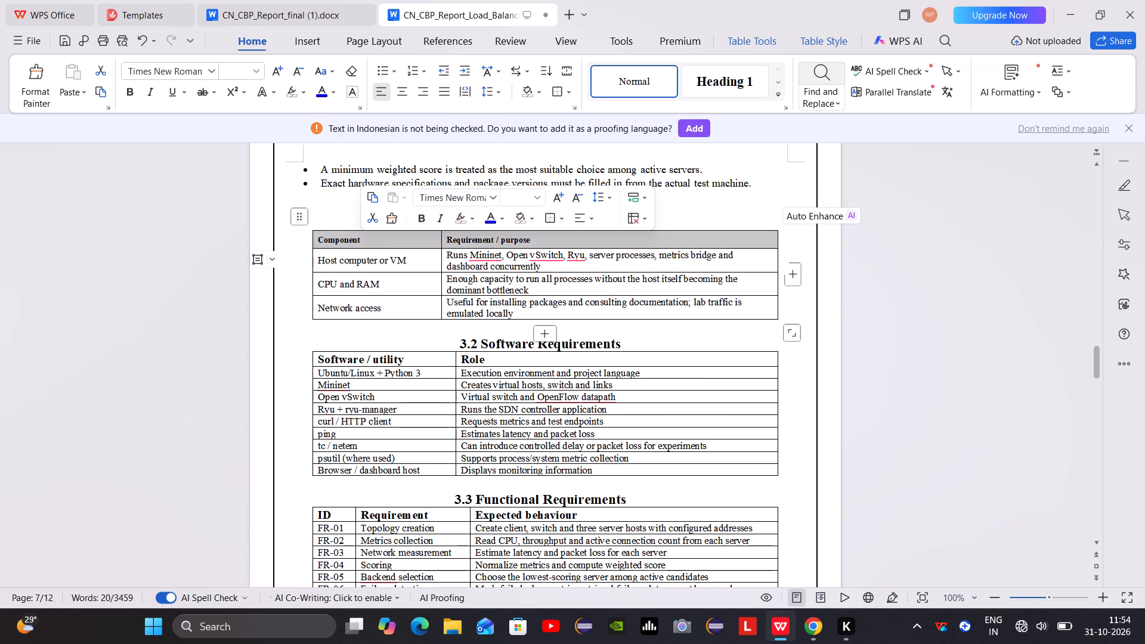
pyautogui.click(519, 204)
pyautogui.write('12')
pyautogui.press('Return')
pyautogui.click(983, 377)
# Set the font size of all rows below the header in the 2.2 Scope table to 10.
pyautogui.scroll(3, 603, 364)
pyautogui.scroll(1, 483, 366)
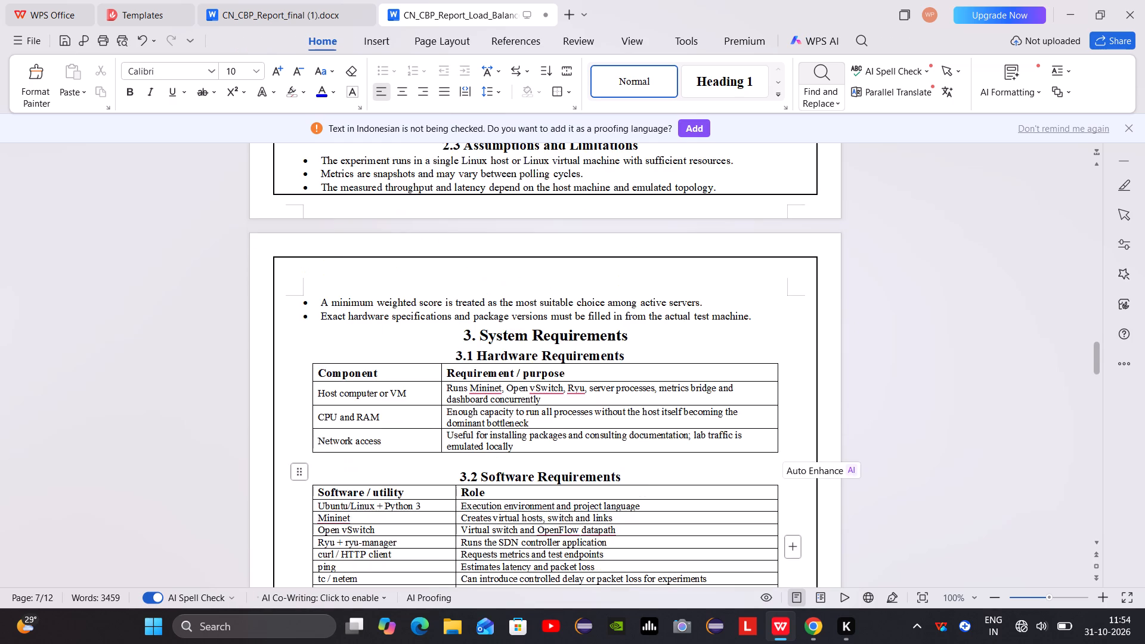
pyautogui.scroll(7, 603, 364)
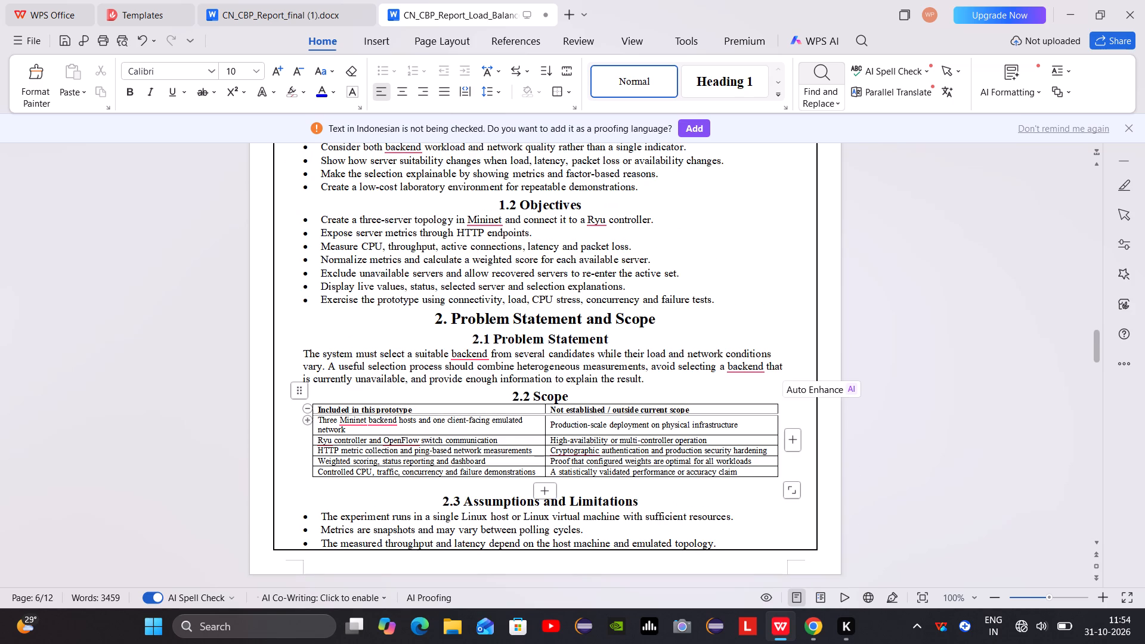
pyautogui.moveTo(320, 418); pyautogui.dragTo(753, 473)
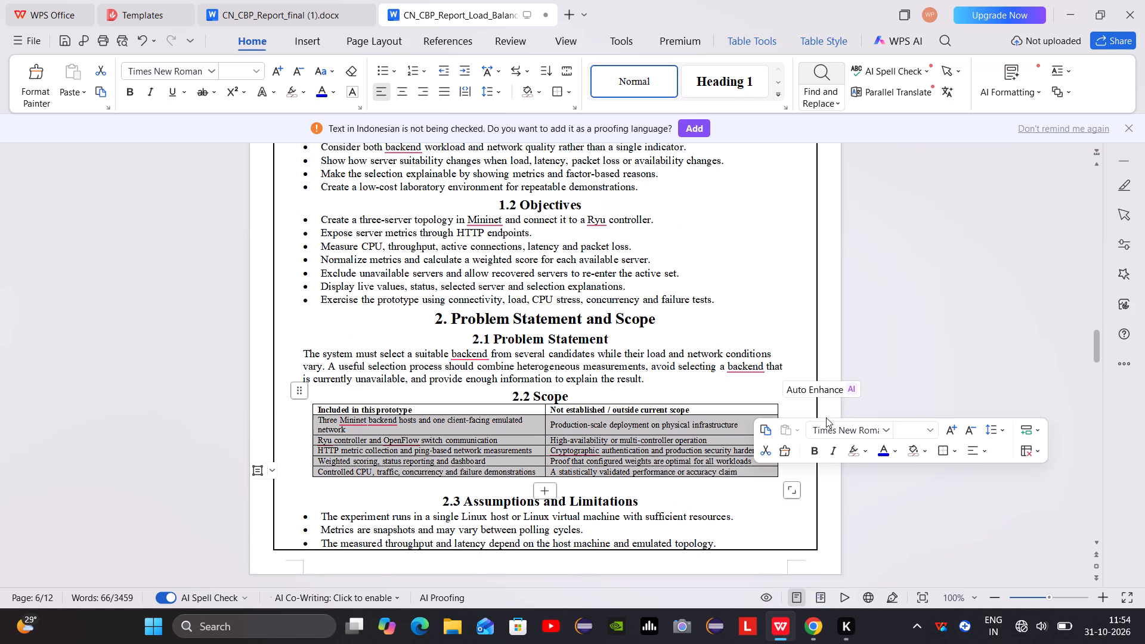
pyautogui.click(899, 428)
pyautogui.press('1')
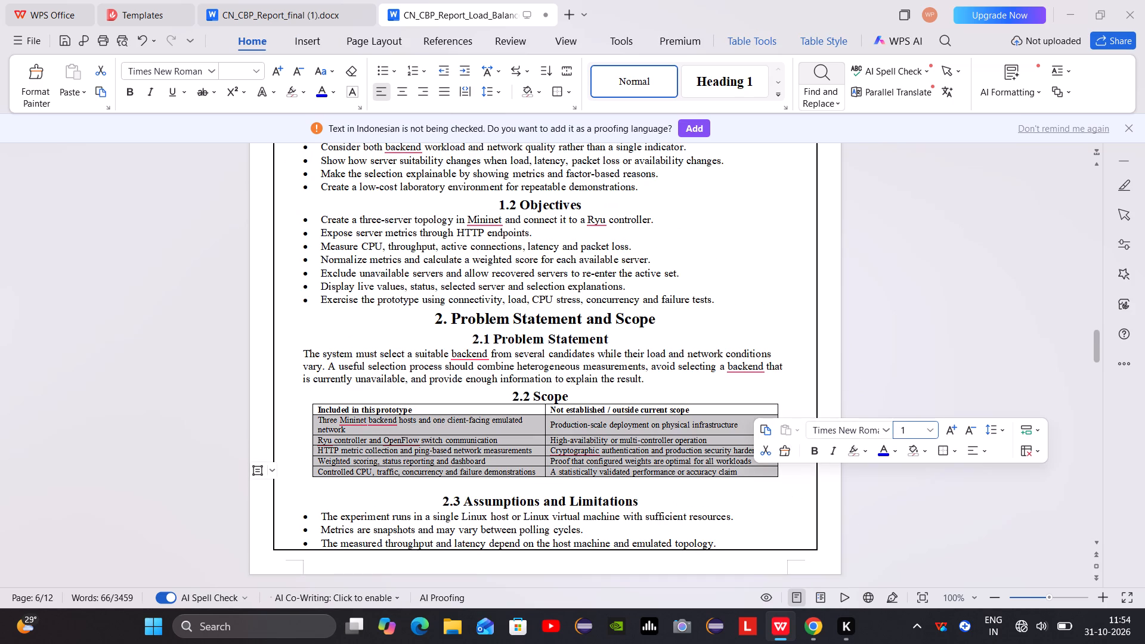
pyautogui.press('0')
pyautogui.press('Return')
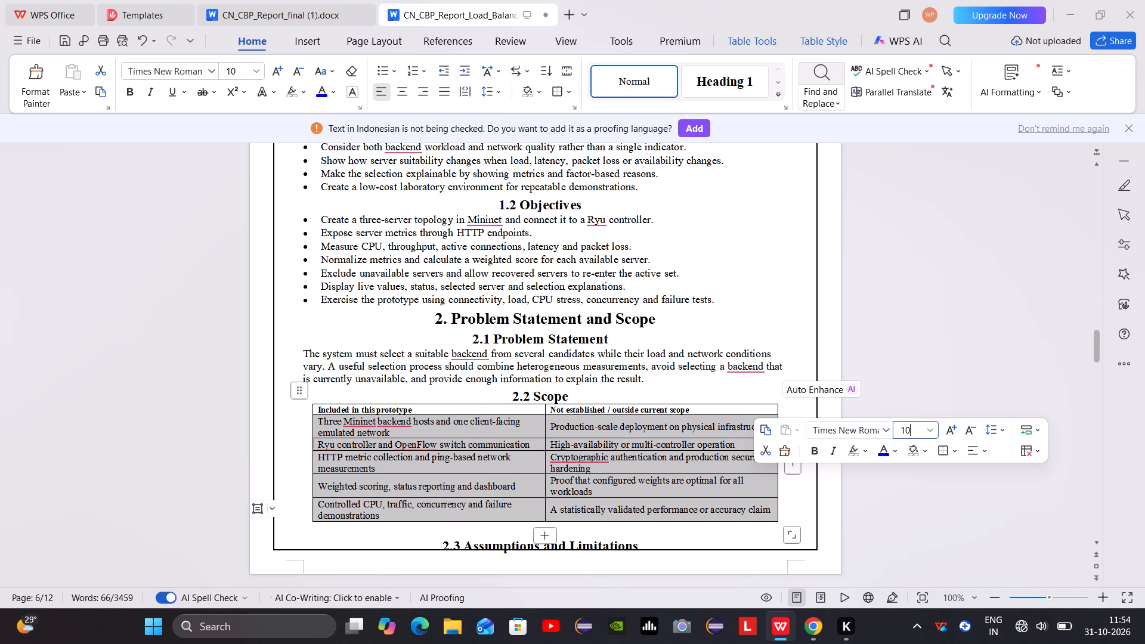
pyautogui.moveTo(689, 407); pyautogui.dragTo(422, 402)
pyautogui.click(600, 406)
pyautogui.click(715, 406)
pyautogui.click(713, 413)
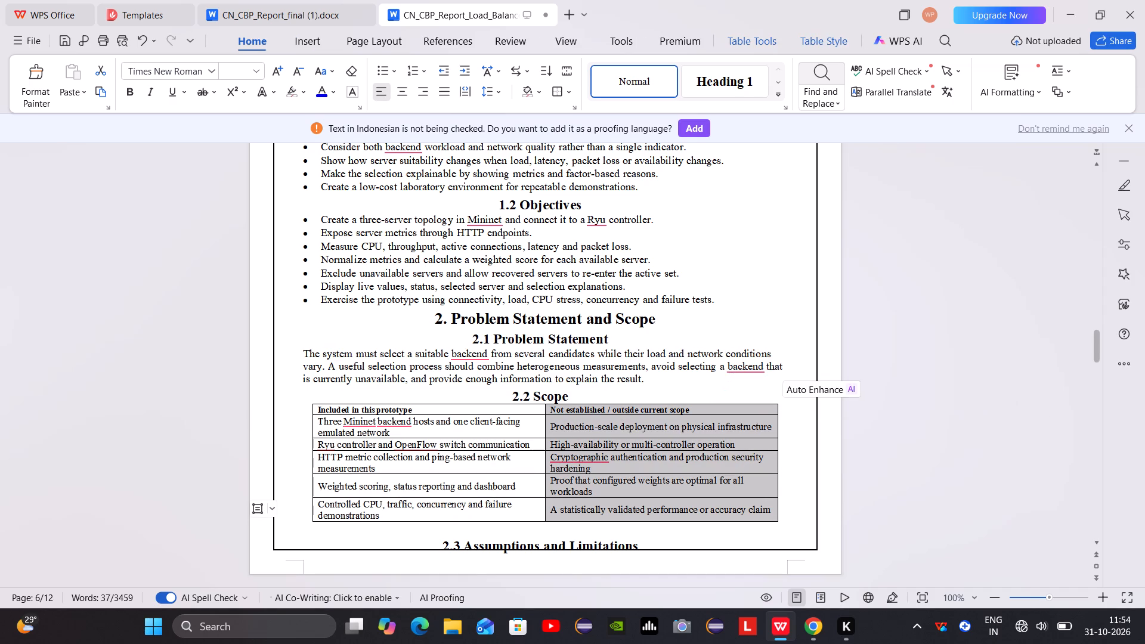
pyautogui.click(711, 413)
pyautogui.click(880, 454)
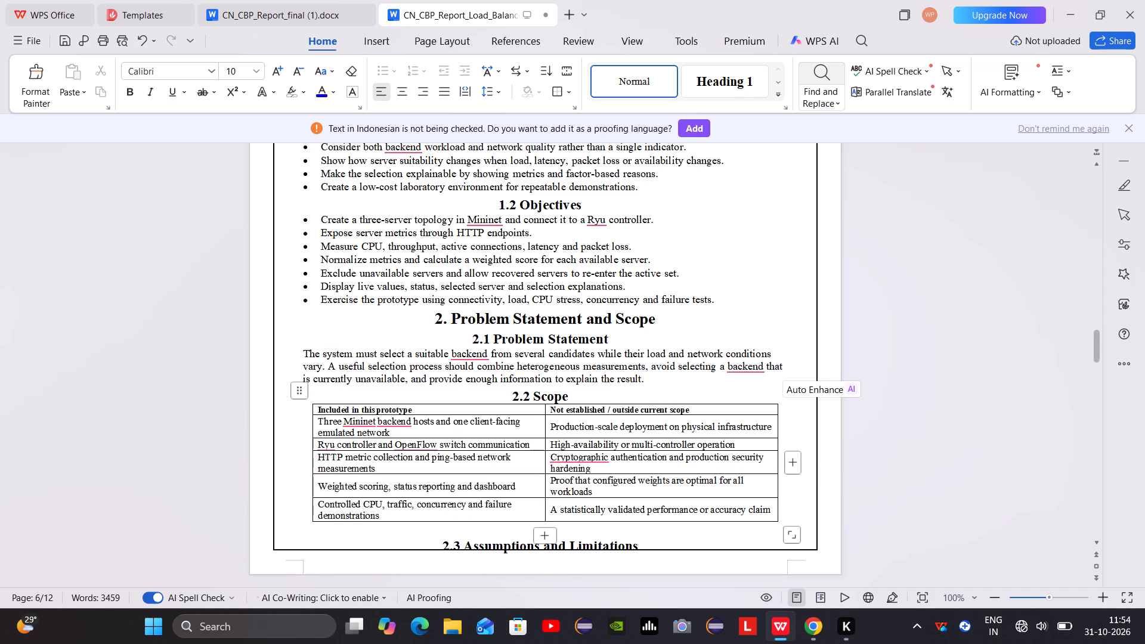
# Set the font size of the Included in this prototype and Not established header row in the 2.2 Scope table to 12.
pyautogui.moveTo(710, 407); pyautogui.dragTo(492, 411)
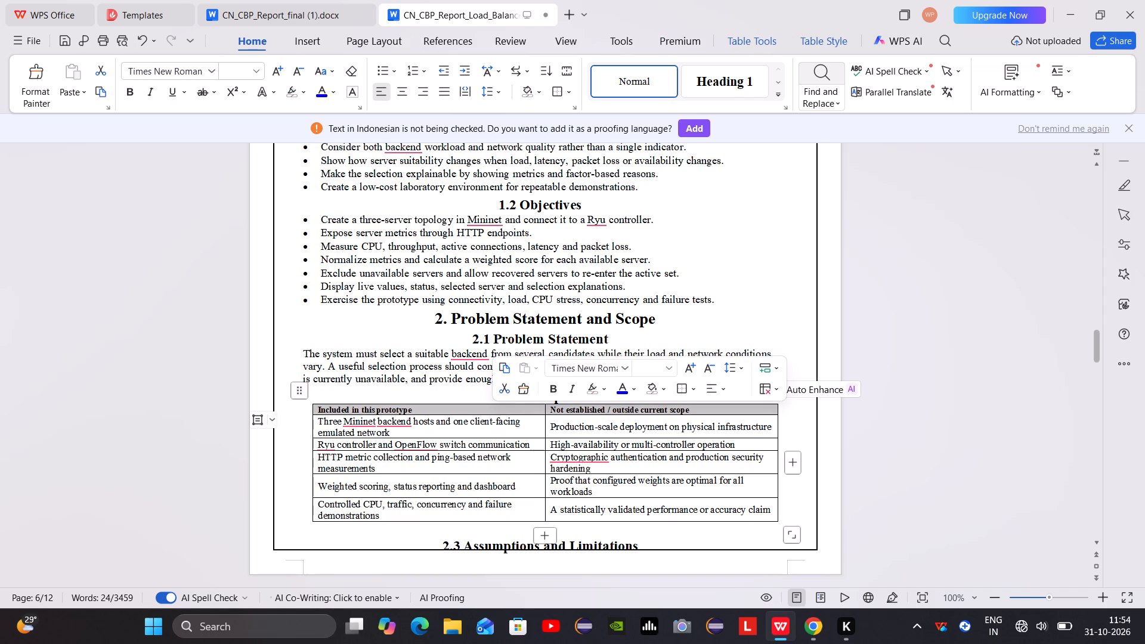
pyautogui.click(664, 370)
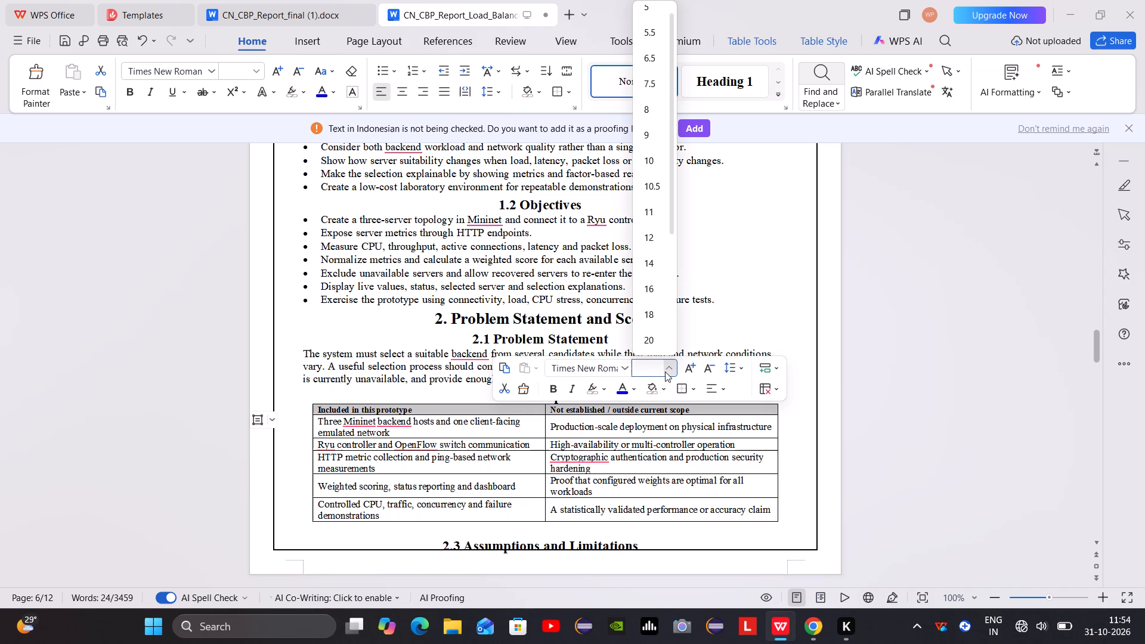
pyautogui.click(651, 363)
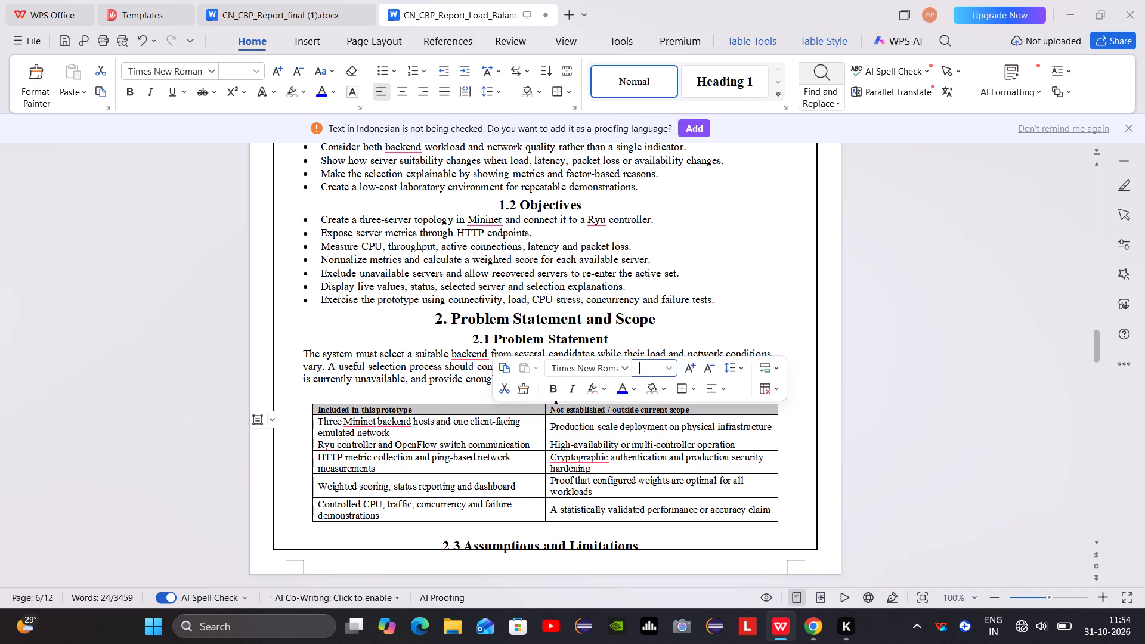
pyautogui.press('1')
pyautogui.press('2')
pyautogui.press('Return')
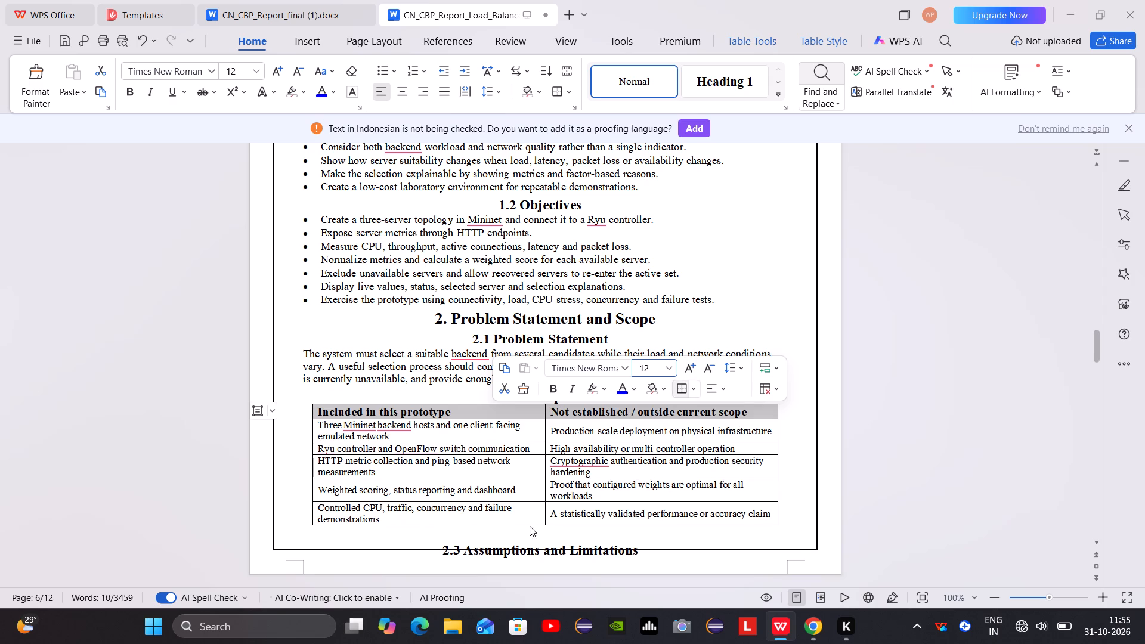
# Insert a line break before the 2.3 Assumptions and Limitations heading to move it onto the following page.
pyautogui.click(441, 548)
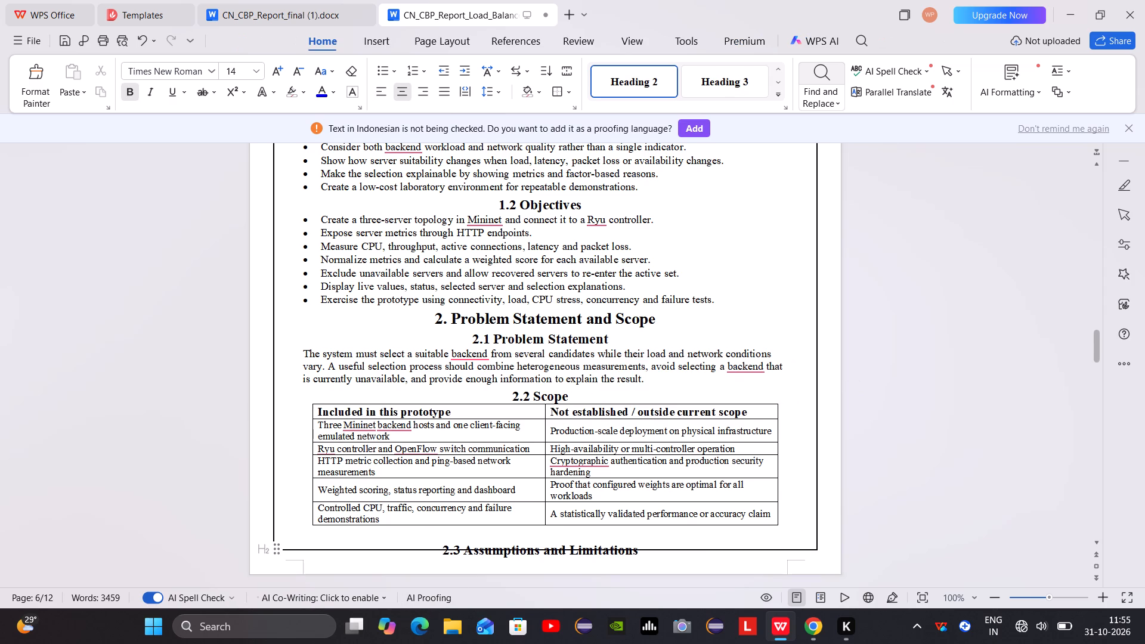
pyautogui.press('Return')
pyautogui.scroll(-2, 469, 541)
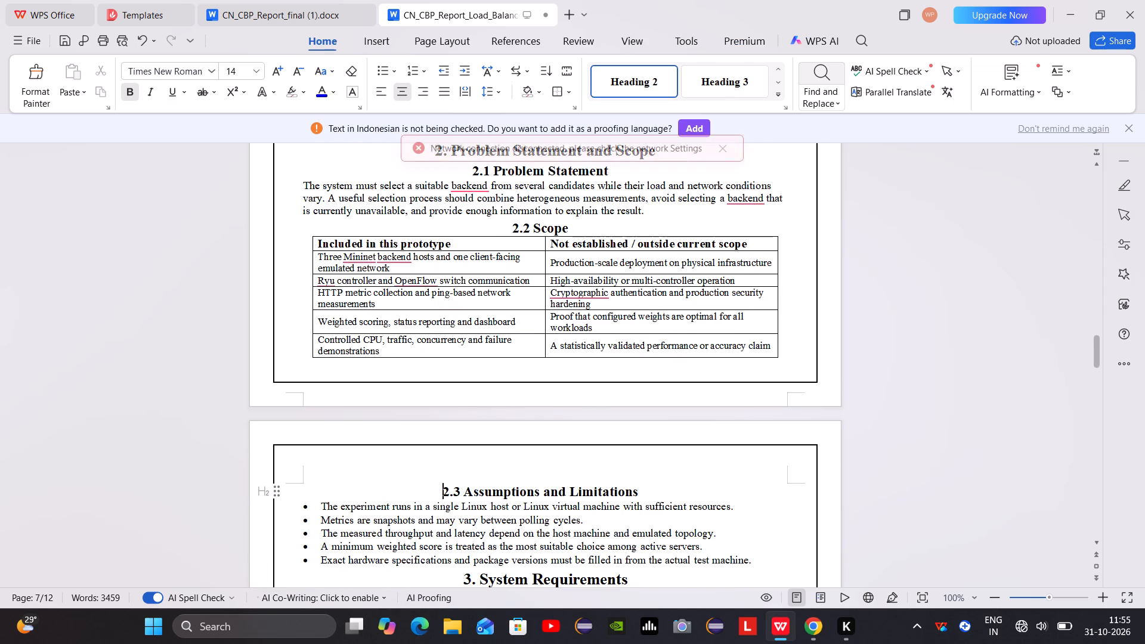
pyautogui.scroll(3, 466, 538)
pyautogui.scroll(-4, 465, 537)
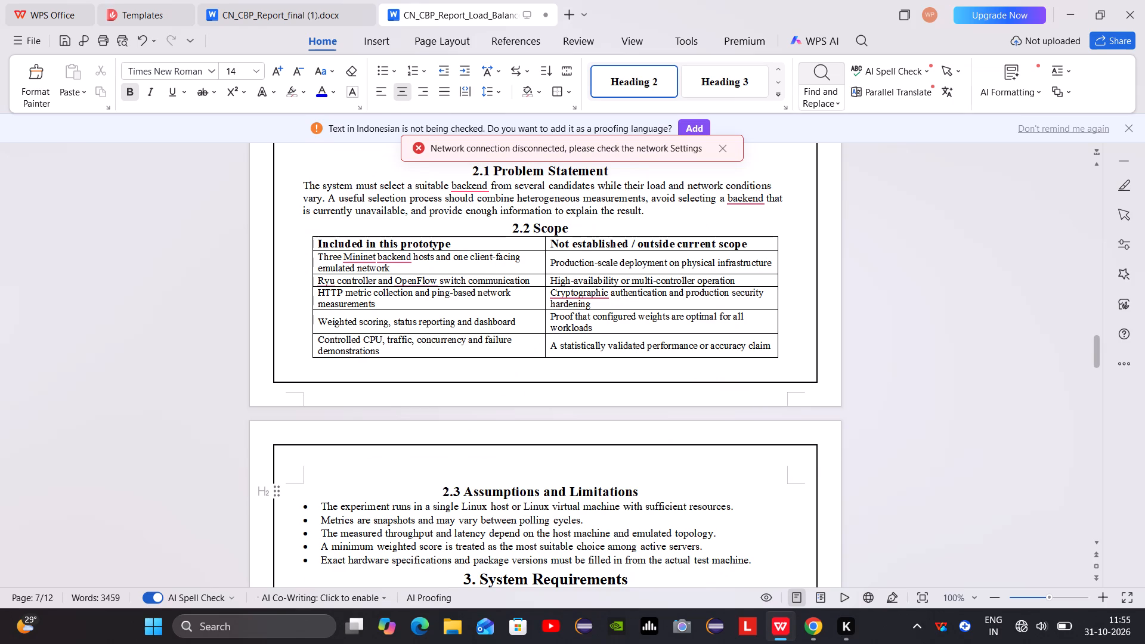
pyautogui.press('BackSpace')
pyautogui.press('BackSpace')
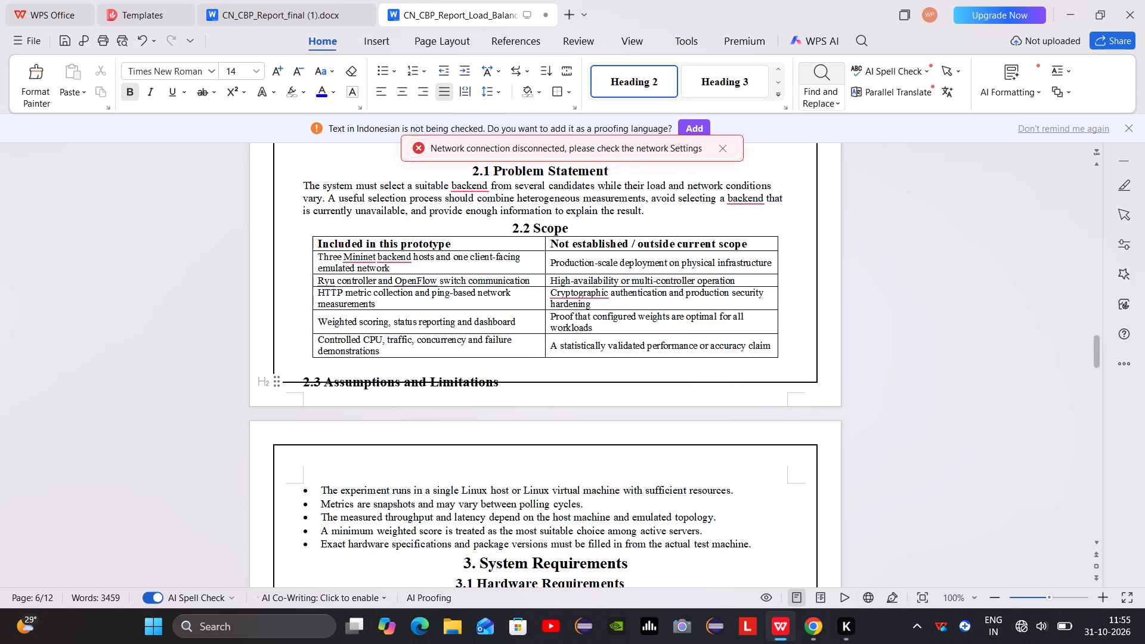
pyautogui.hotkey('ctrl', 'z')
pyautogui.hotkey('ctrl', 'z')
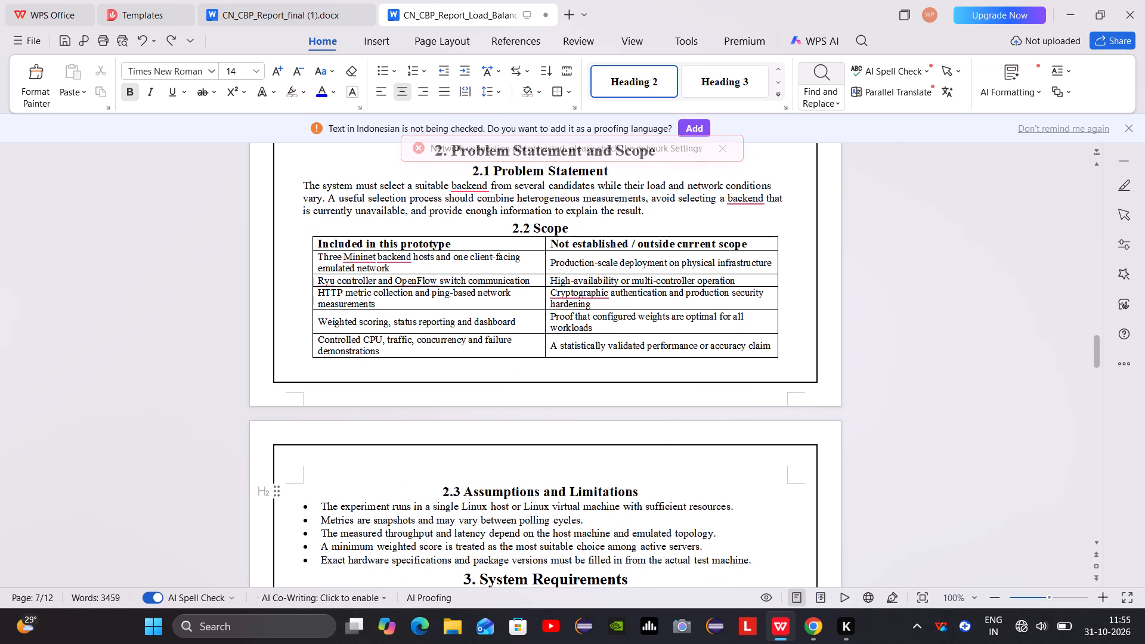
# Insert a blank line below the 2.3 Assumptions and Limitations heading.
pyautogui.click(639, 484)
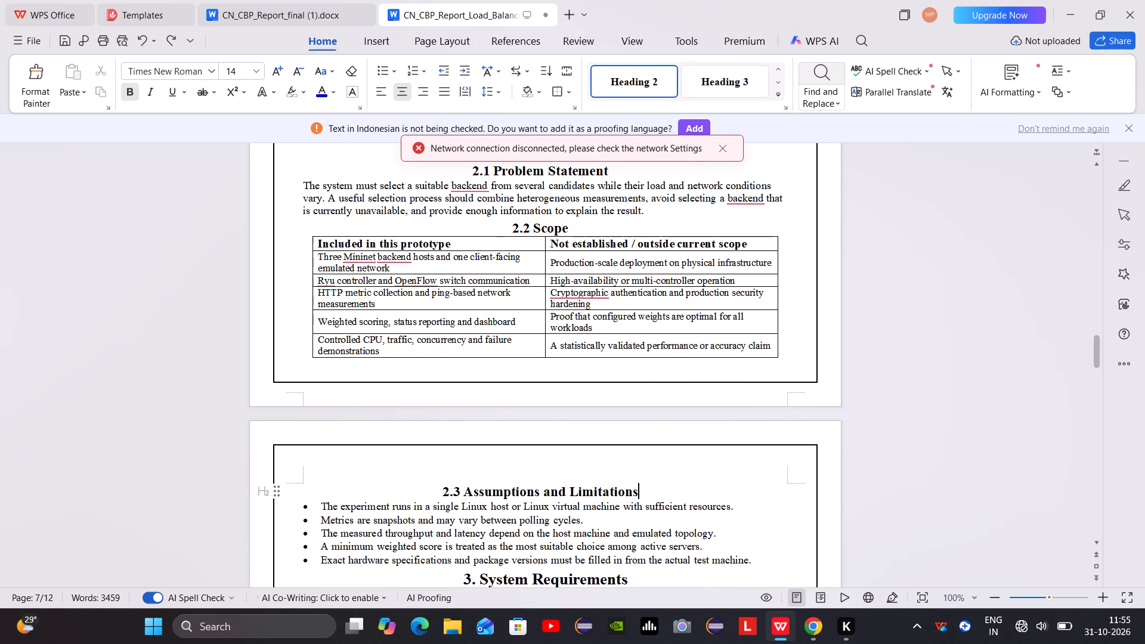
pyautogui.press('Return')
# Insert an unnumbered blank line below the 3. System Requirements heading.
pyautogui.scroll(-4, 635, 460)
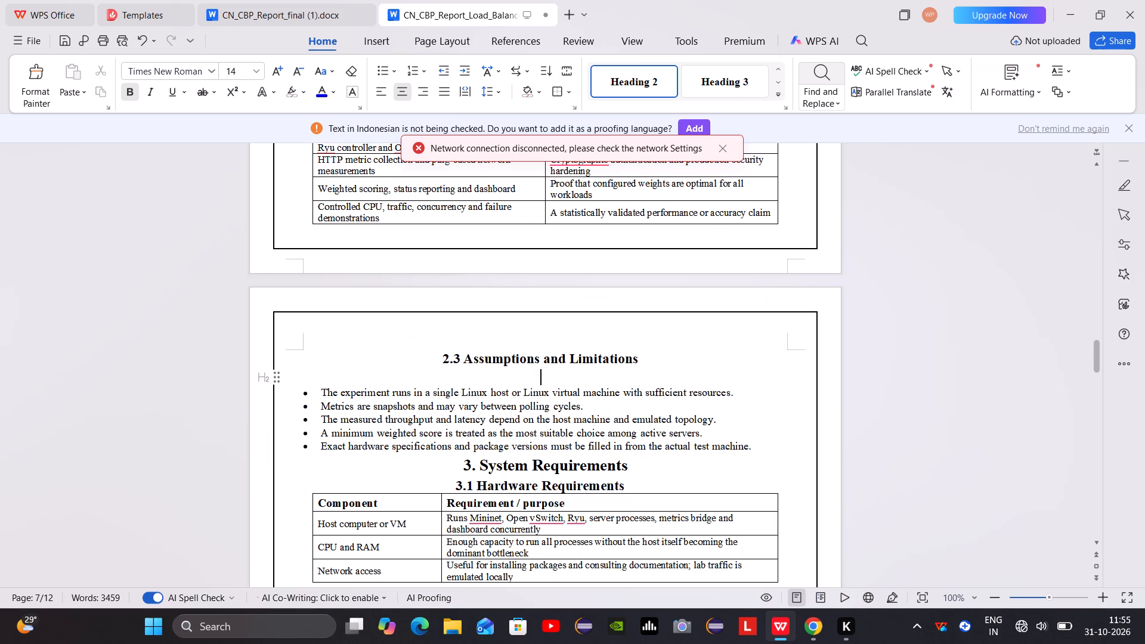
pyautogui.click(638, 459)
pyautogui.press('Return')
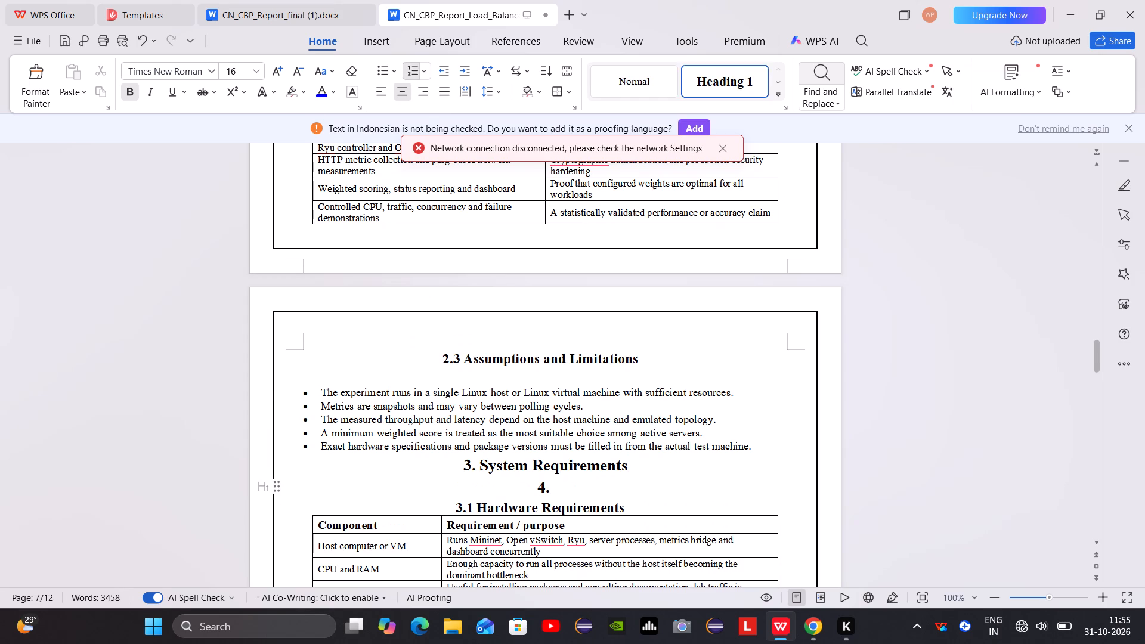
pyautogui.press('BackSpace')
pyautogui.press('BackSpace')
# Insert an unnumbered blank line between the 3.1 Hardware Requirements heading and its table.
pyautogui.press('Down')
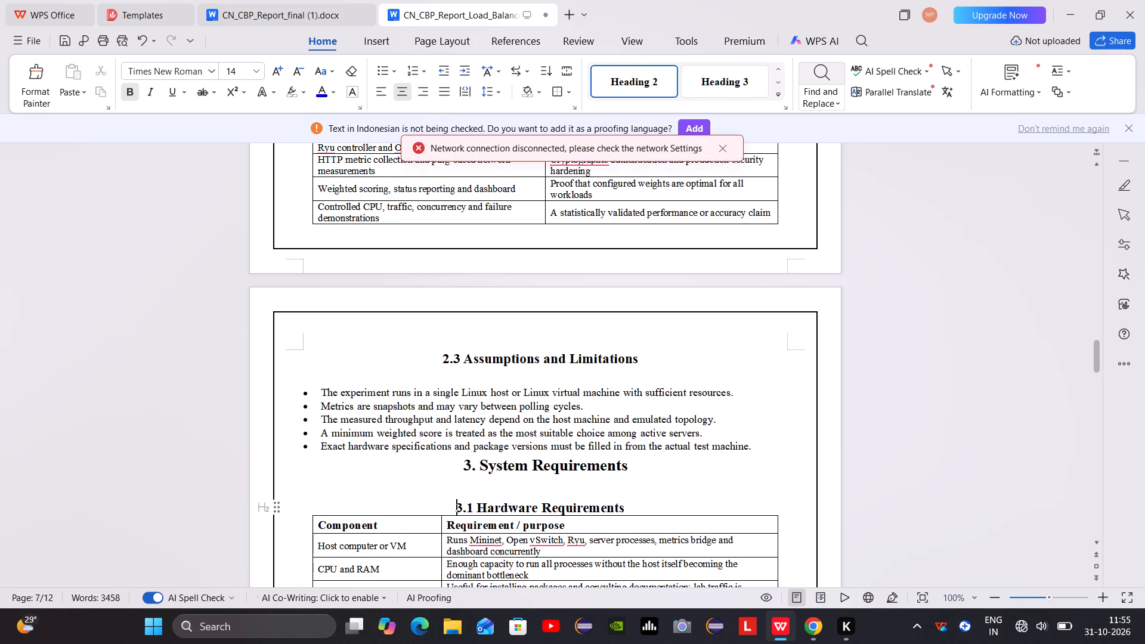
pyautogui.press('Left')
pyautogui.press('Right')
pyautogui.press('Right')
pyautogui.press('Right')
pyautogui.press('Right')
pyautogui.press('Right')
pyautogui.press('Right')
pyautogui.press('Right')
pyautogui.press('Right')
pyautogui.press('Right')
pyautogui.press('Right')
pyautogui.press('Right')
pyautogui.press('Right')
pyautogui.press('Right')
pyautogui.press('Right')
pyautogui.press('Right')
pyautogui.press('Right')
pyautogui.press('Right')
pyautogui.press('Right')
pyautogui.press('Right')
pyautogui.press('Right')
pyautogui.press('Right')
pyautogui.press('Right')
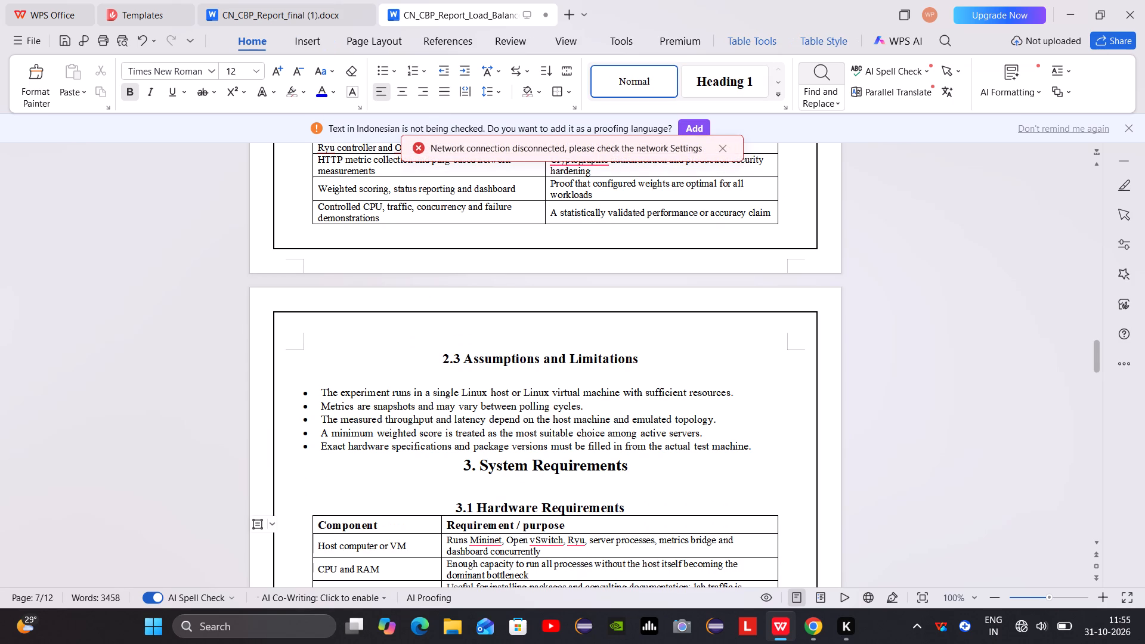
pyautogui.press('Left')
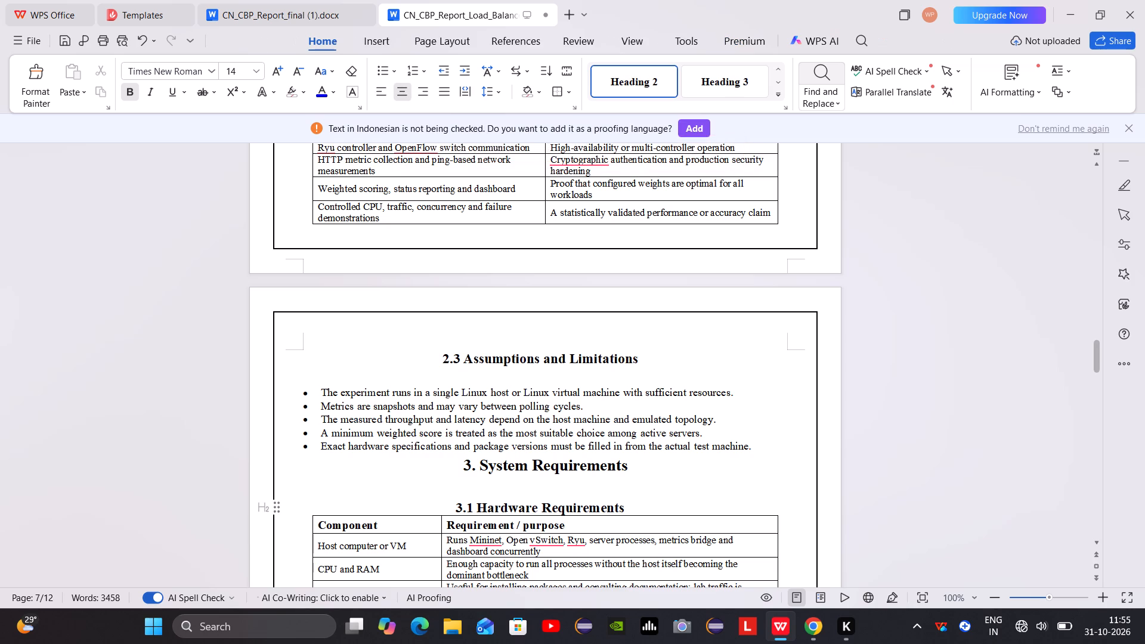
pyautogui.press('Return')
pyautogui.press('BackSpace')
pyautogui.press('BackSpace')
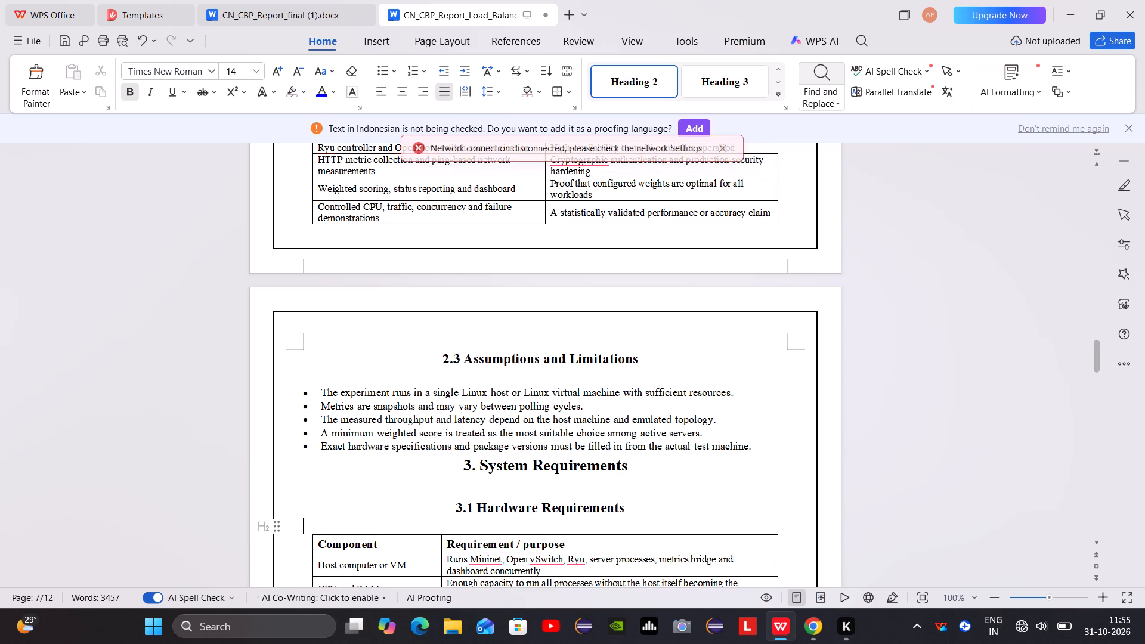
# Insert an unnumbered blank line between the 3.2 Software Requirements heading and its table.
pyautogui.press('Down')
pyautogui.press('Down')
pyautogui.press('Down')
pyautogui.press('Down')
pyautogui.press('Down')
pyautogui.press('Down')
pyautogui.press('Down')
pyautogui.press('Down')
pyautogui.press('Down')
pyautogui.press('Down')
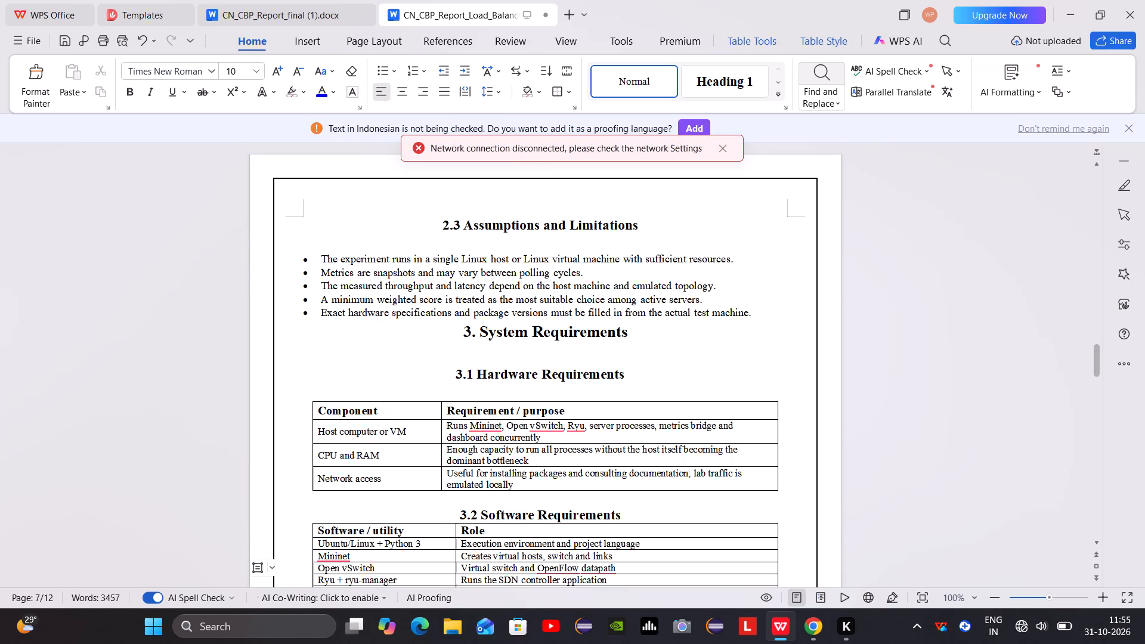
pyautogui.press('Left')
pyautogui.press('Left')
pyautogui.press('Up')
pyautogui.press('Right')
pyautogui.press('Up')
pyautogui.press('Up')
pyautogui.press('Right')
pyautogui.press('Return')
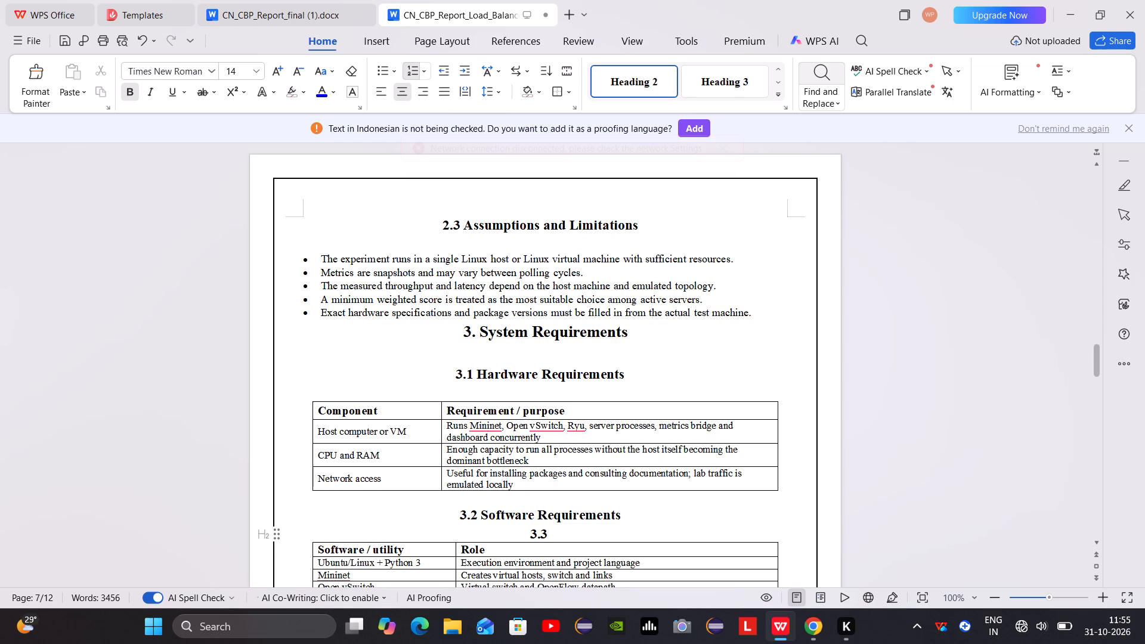
pyautogui.press('BackSpace')
pyautogui.press('BackSpace')
# Insert an unnumbered blank line between the 3.3 Functional Requirements heading and its table.
pyautogui.scroll(-5, 803, 491)
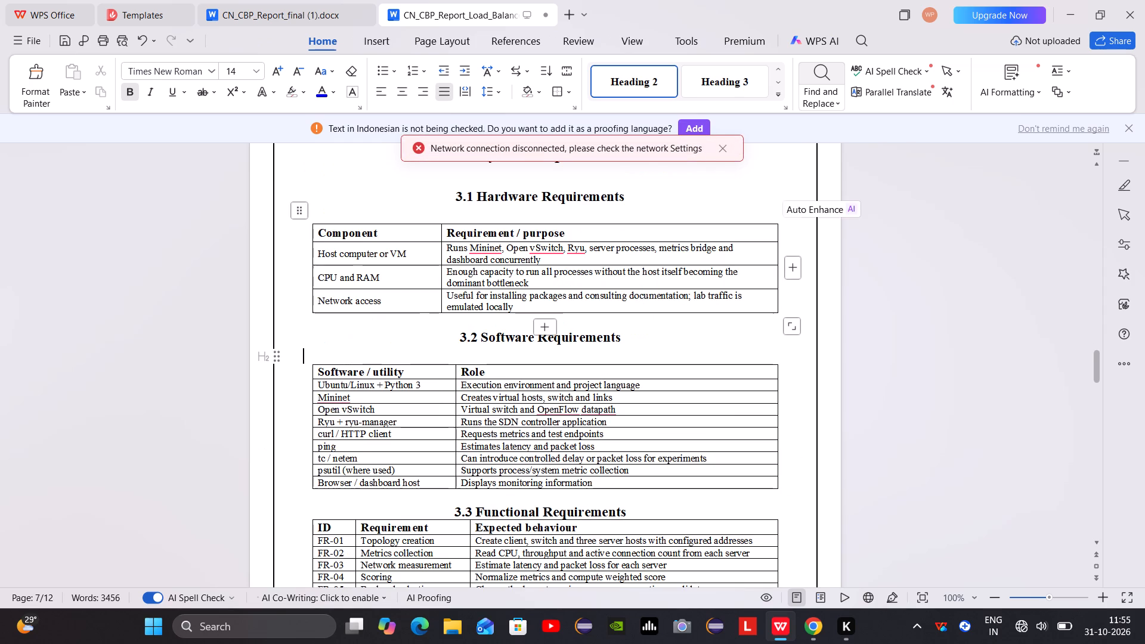
pyautogui.click(639, 512)
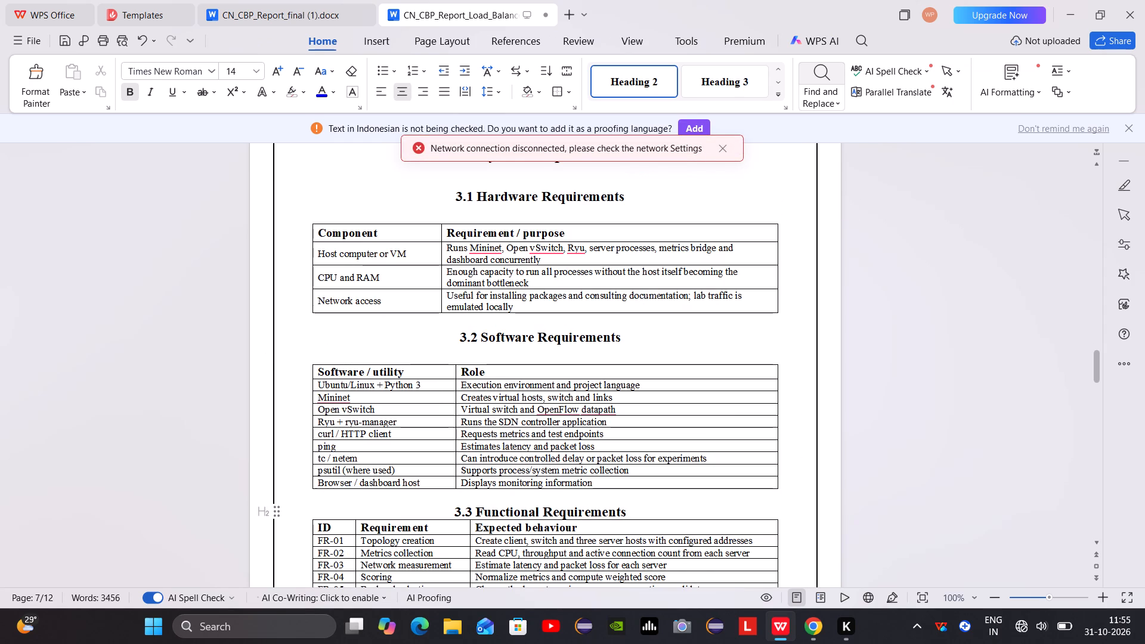
pyautogui.press('Return')
pyautogui.press('BackSpace')
pyautogui.press('BackSpace')
pyautogui.rightClick(639, 512)
pyautogui.scroll(-1, 628, 546)
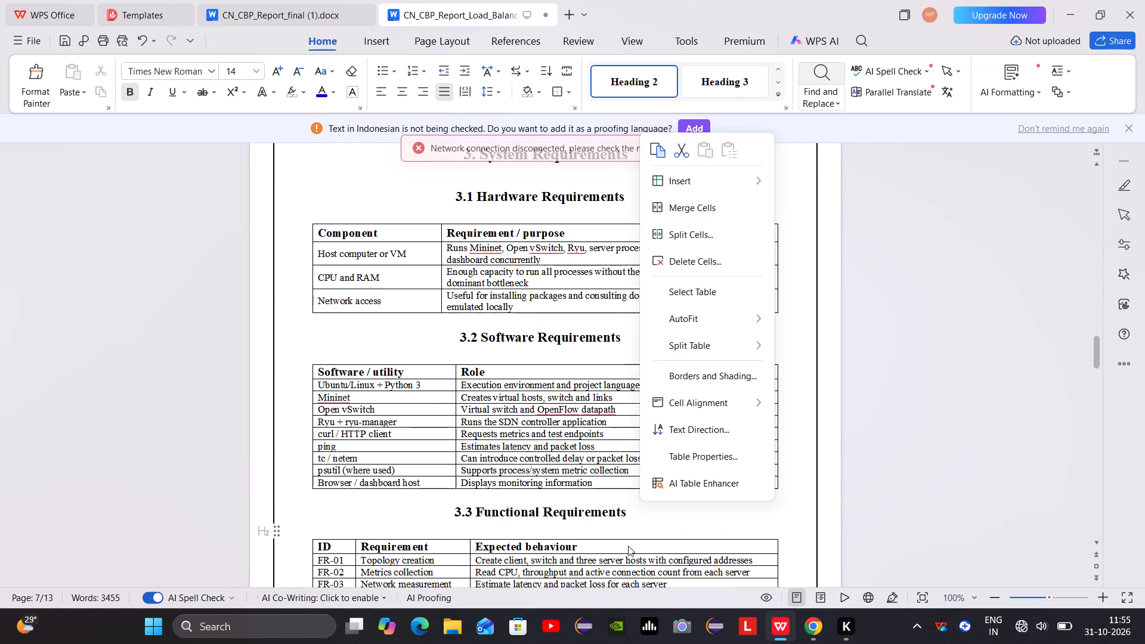
# Insert an unnumbered blank line between the 3.4 Non-Functional Requirements heading and its table.
pyautogui.scroll(-4, 617, 514)
pyautogui.click(645, 449)
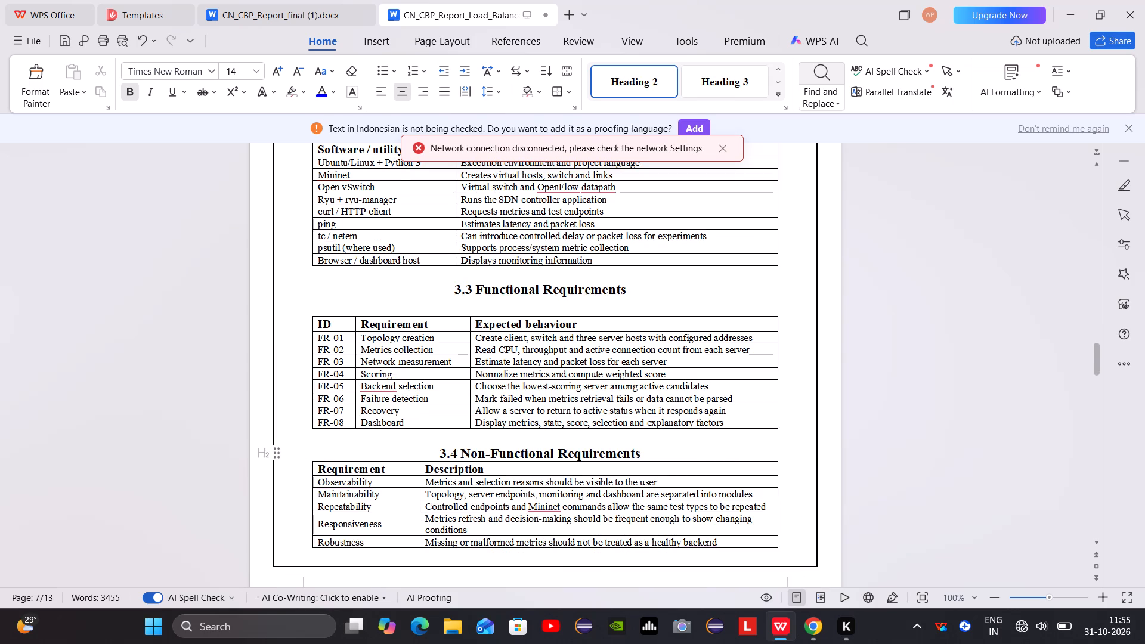
pyautogui.press('Return')
pyautogui.press('BackSpace')
pyautogui.press('BackSpace')
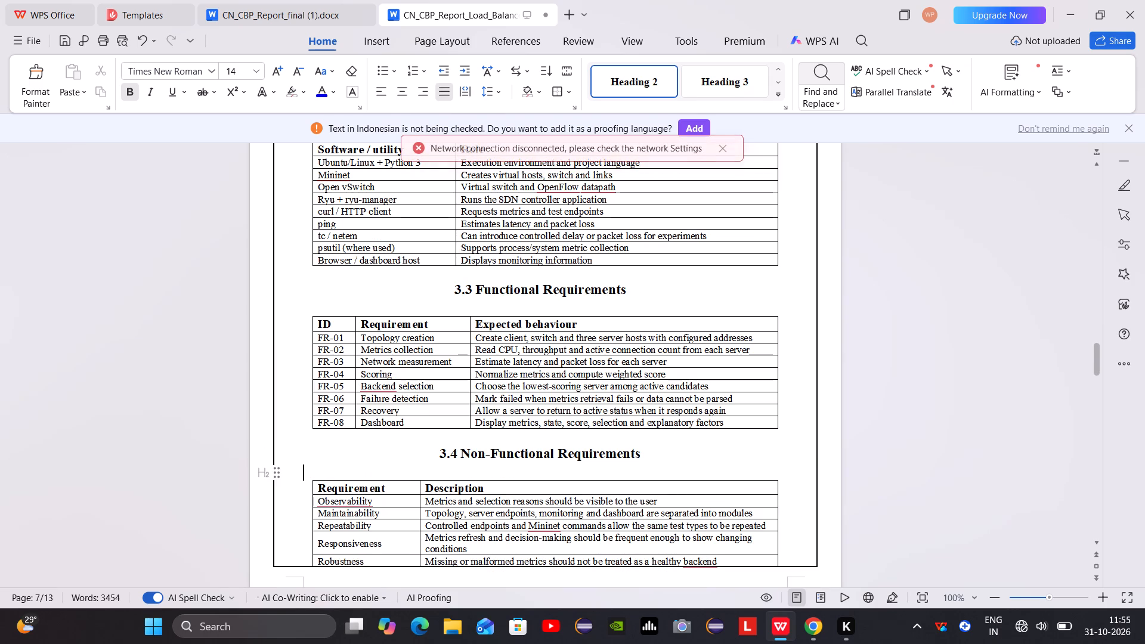
pyautogui.press('BackSpace')
pyautogui.press('Return')
pyautogui.press('BackSpace')
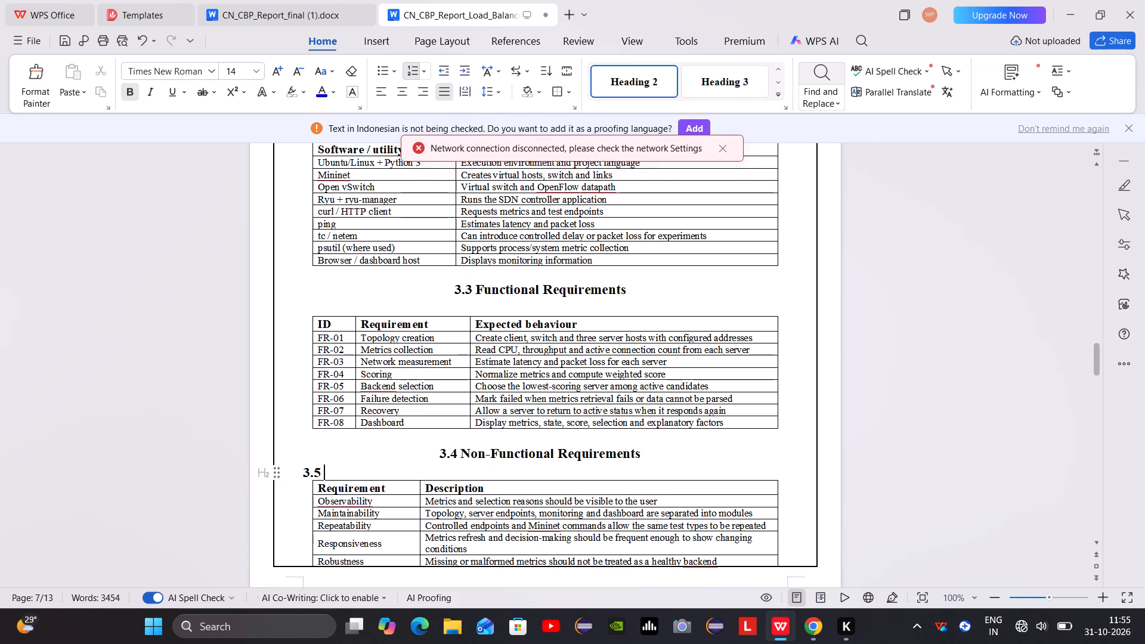
pyautogui.press('BackSpace')
# Insert an unnumbered blank line below the 4. Methodology heading.
pyautogui.scroll(-10, 646, 449)
pyautogui.scroll(-1, 517, 465)
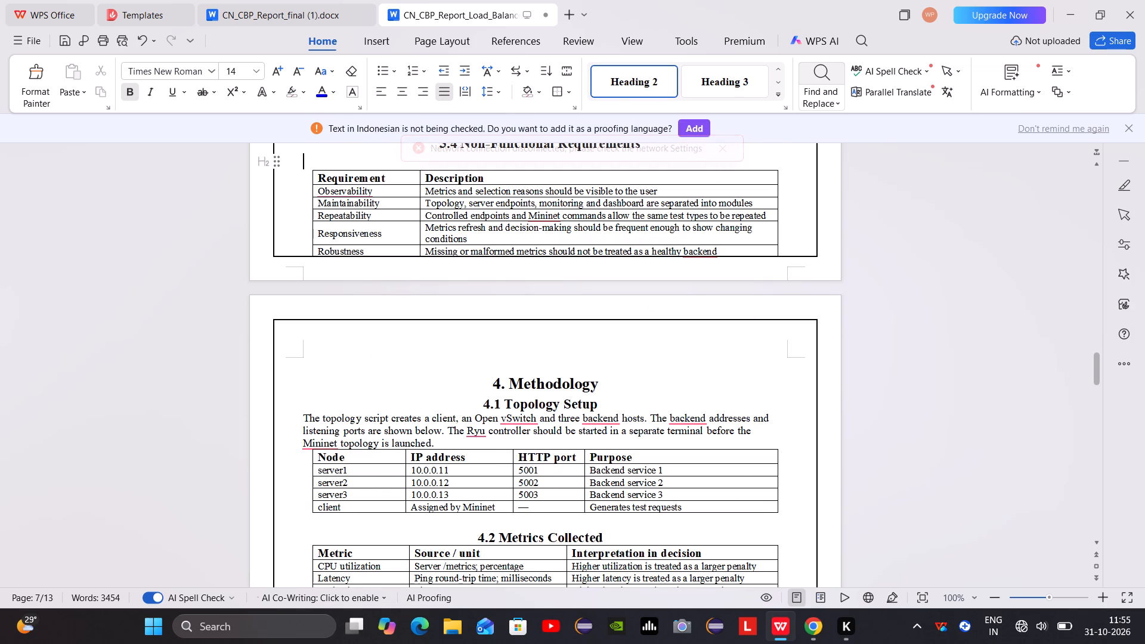
pyautogui.click(609, 383)
pyautogui.press('Return')
pyautogui.press('BackSpace')
pyautogui.press('BackSpace')
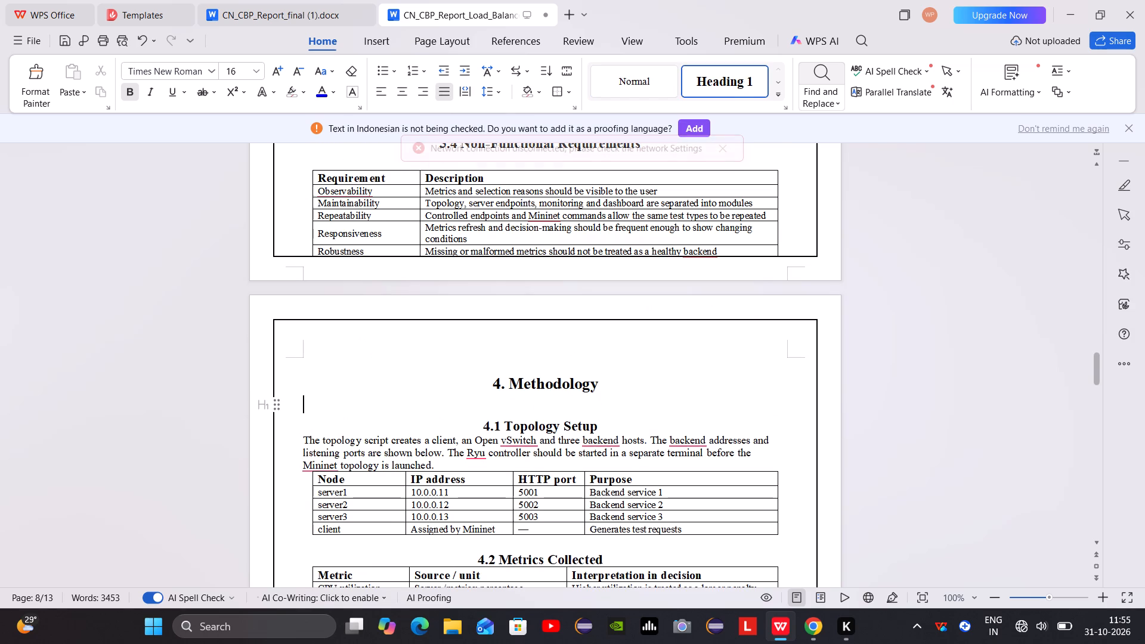
# Insert an unnumbered blank line between the 4.1 Topology Setup heading and its paragraph.
pyautogui.press('Down')
pyautogui.press('Right')
pyautogui.press('Right')
pyautogui.press('Right')
pyautogui.press('Right')
pyautogui.press('Right')
pyautogui.press('Right')
pyautogui.press('Right')
pyautogui.press('Right')
pyautogui.press('Right')
pyautogui.press('Right')
pyautogui.press('Right')
pyautogui.press('Right')
pyautogui.press('Right')
pyautogui.press('Right')
pyautogui.press('Right')
pyautogui.press('Right')
pyautogui.press('Right')
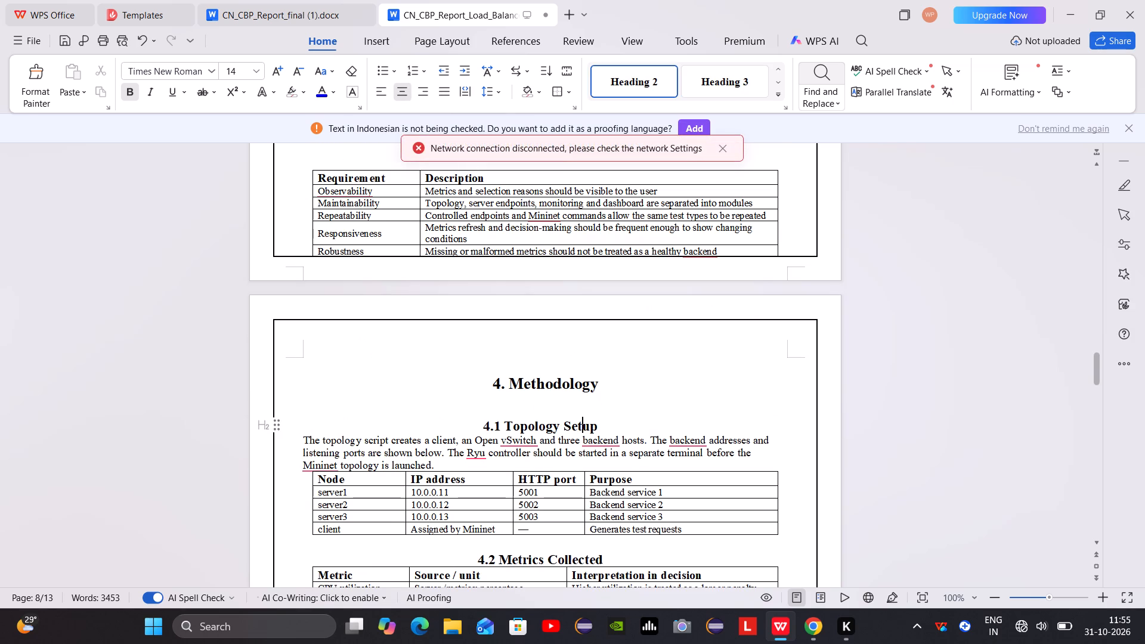
pyautogui.press('Right')
pyautogui.press('Right')
pyautogui.press('Return')
pyautogui.press('BackSpace')
pyautogui.press('BackSpace')
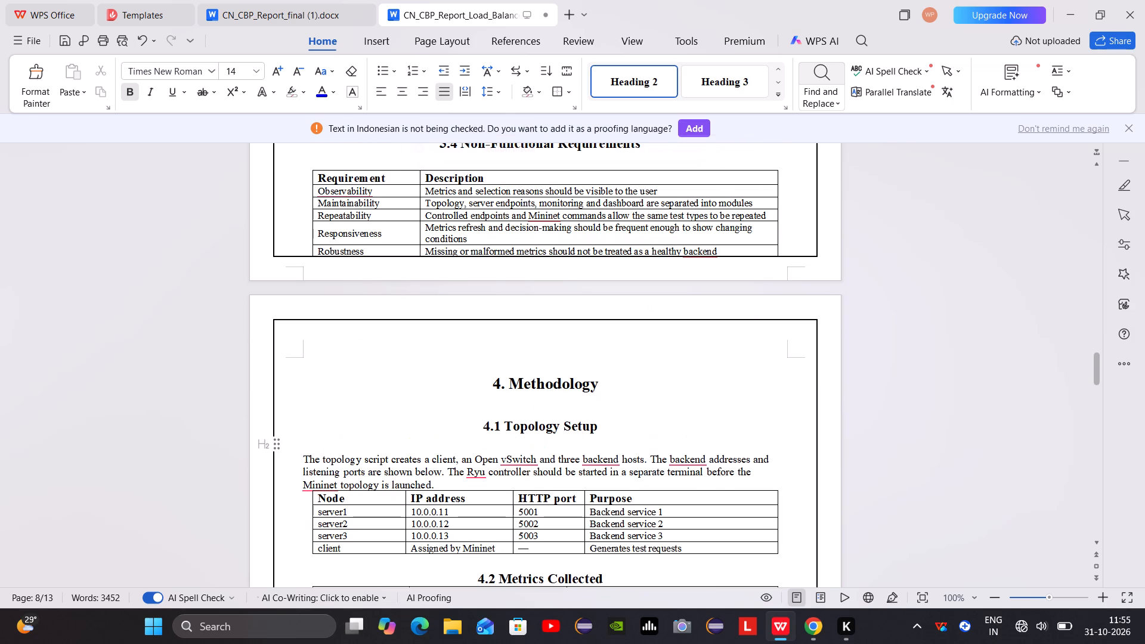
# Insert an unnumbered blank line between the 4.2 Metrics Collected heading and its table.
pyautogui.scroll(-5, 771, 428)
pyautogui.click(626, 397)
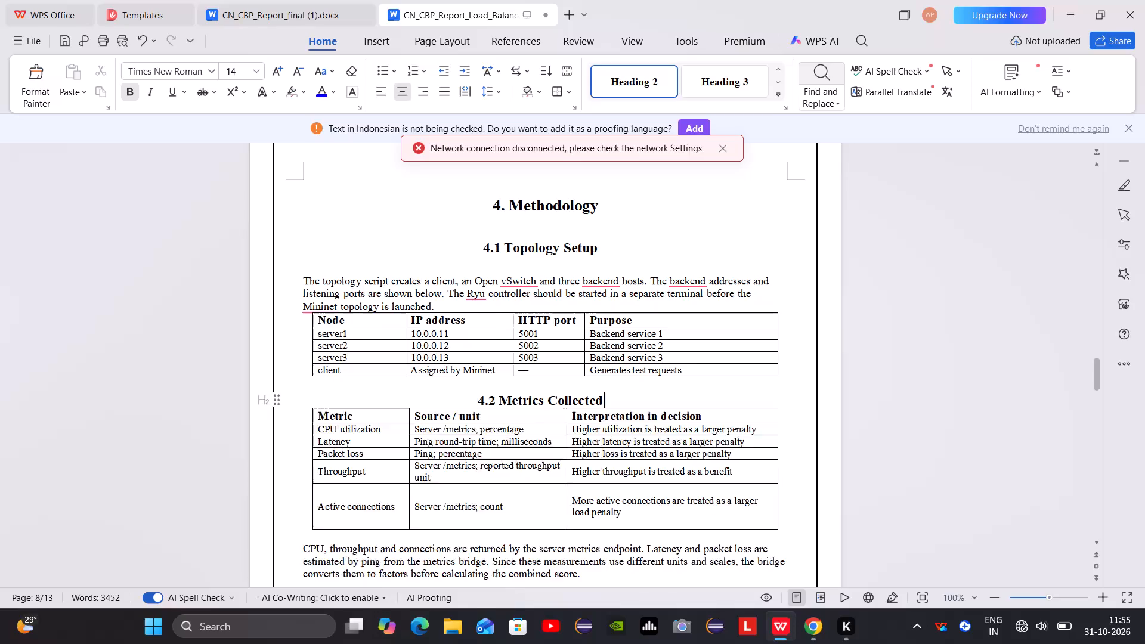
pyautogui.press('Return')
pyautogui.press('BackSpace')
pyautogui.press('BackSpace')
# Insert an unnumbered blank line between the 4.3 Weight Configuration heading and its table.
pyautogui.scroll(-4, 627, 408)
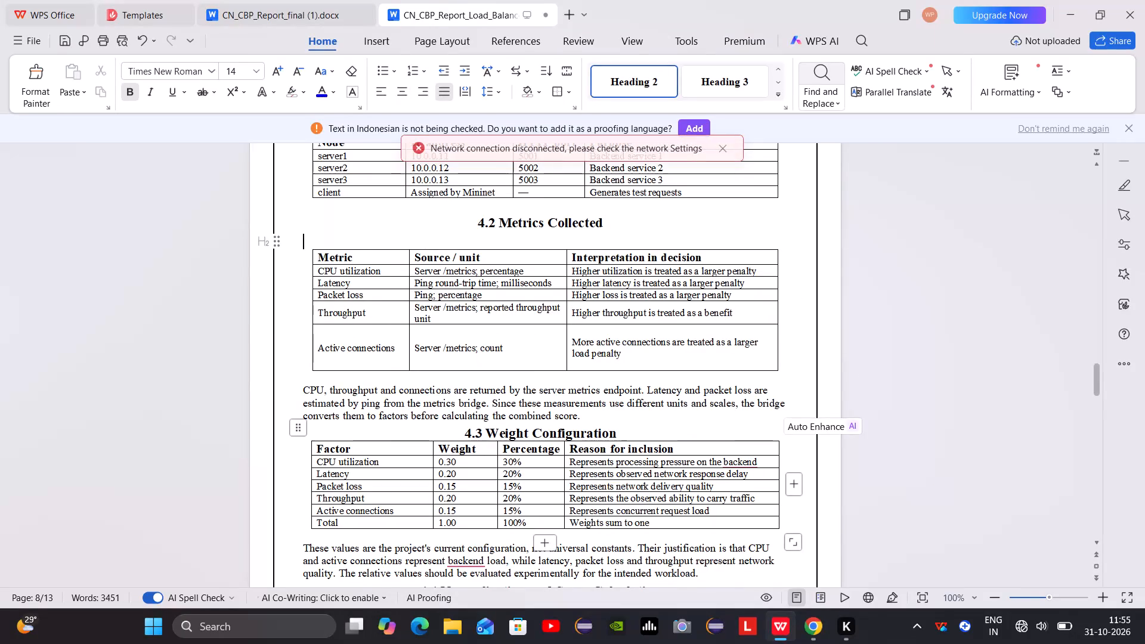
pyautogui.click(632, 426)
pyautogui.press('Return')
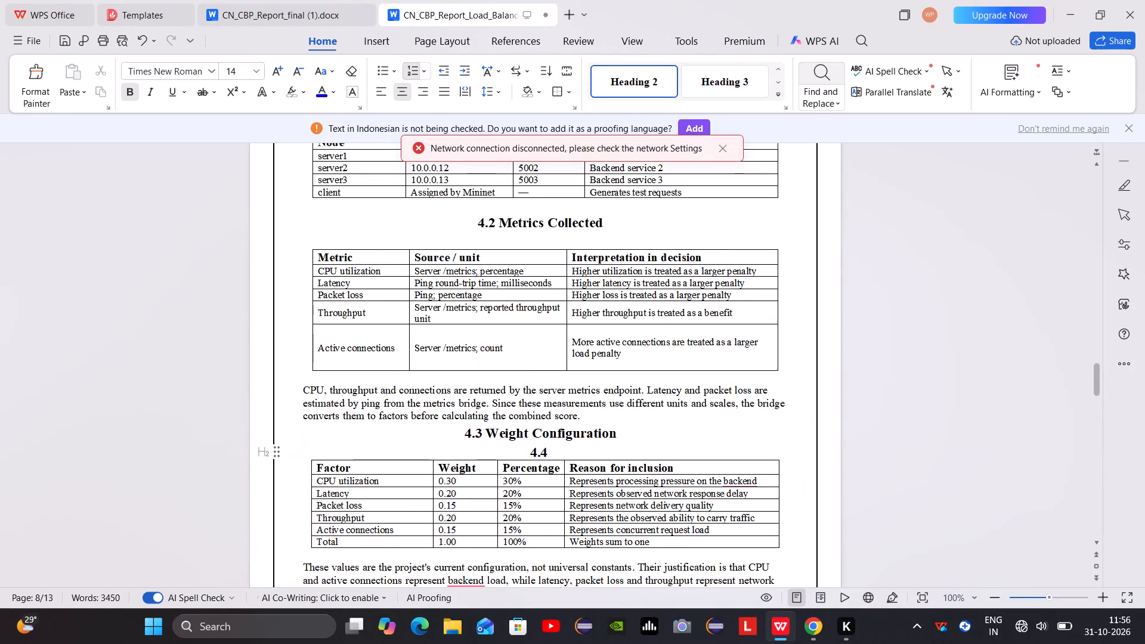
pyautogui.press('BackSpace')
pyautogui.press('BackSpace')
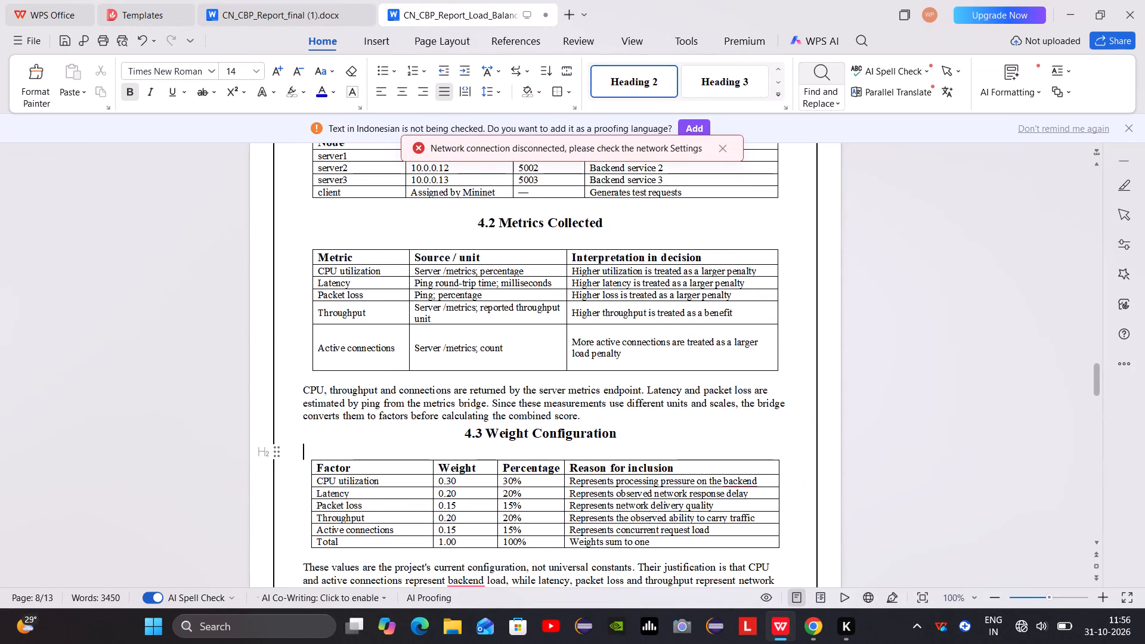
# Insert a blank line between the closing paragraph of section 4.2 and the 4.3 Weight Configuration heading.
pyautogui.click(621, 416)
pyautogui.press('Return')
# Insert a blank line between the closing paragraph of section 4.3 and the 4.4 Normalization and Score Calculation heading.
pyautogui.scroll(-4, 621, 415)
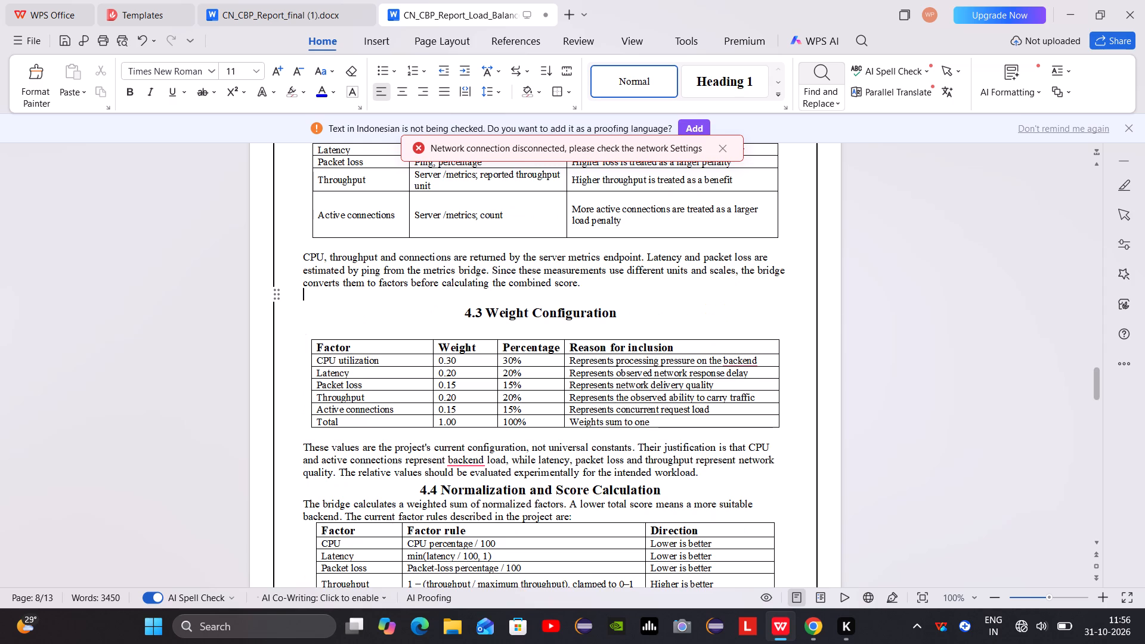
pyautogui.click(705, 475)
pyautogui.press('Return')
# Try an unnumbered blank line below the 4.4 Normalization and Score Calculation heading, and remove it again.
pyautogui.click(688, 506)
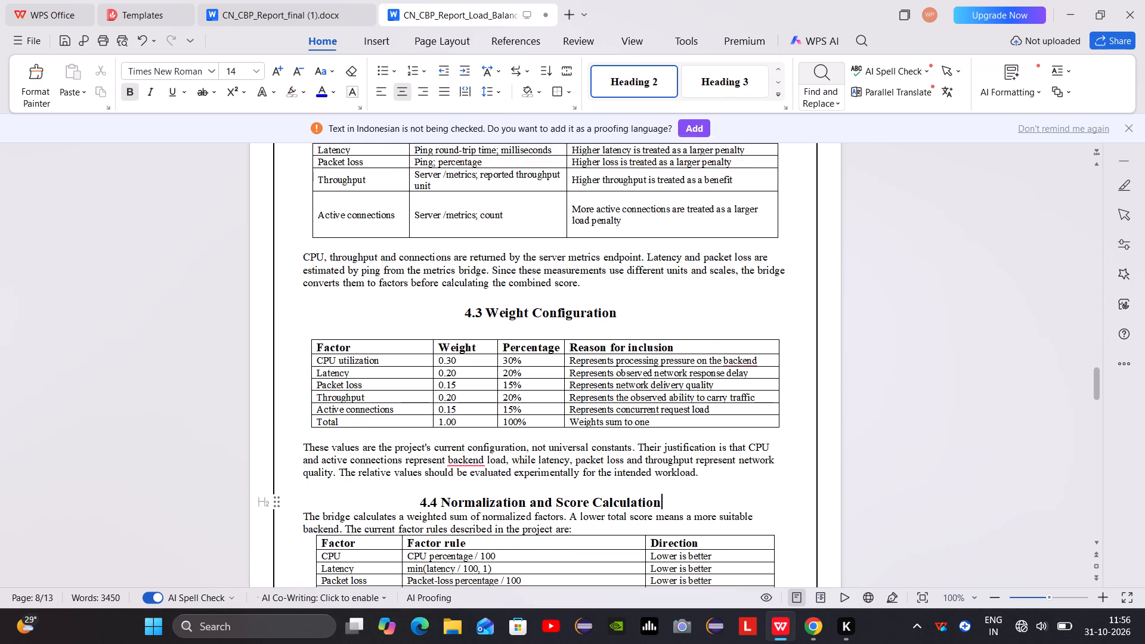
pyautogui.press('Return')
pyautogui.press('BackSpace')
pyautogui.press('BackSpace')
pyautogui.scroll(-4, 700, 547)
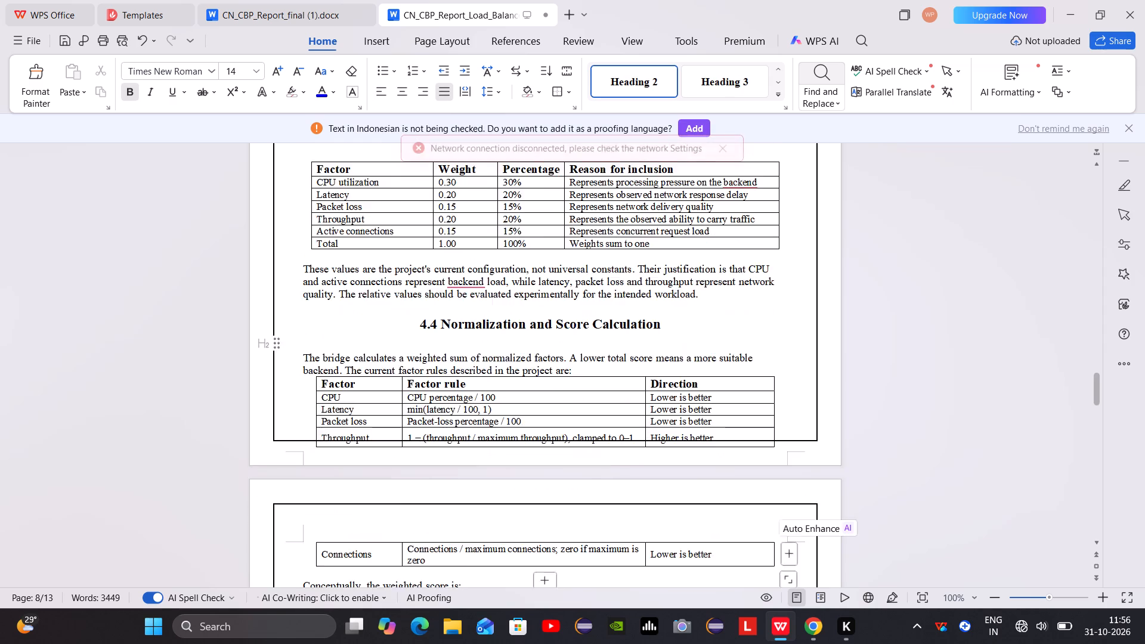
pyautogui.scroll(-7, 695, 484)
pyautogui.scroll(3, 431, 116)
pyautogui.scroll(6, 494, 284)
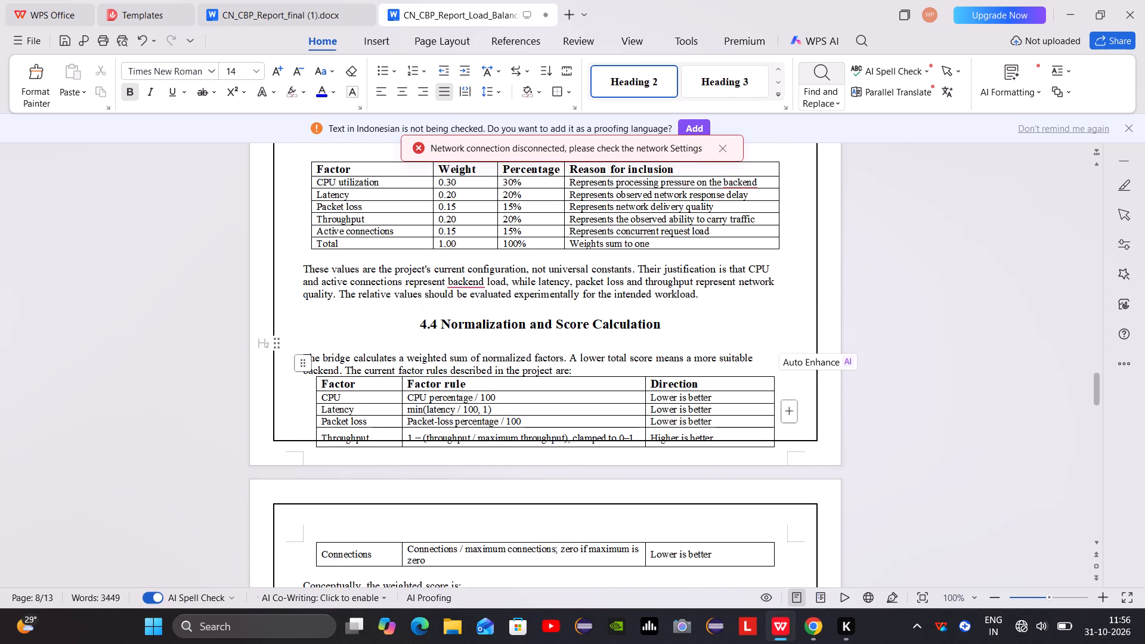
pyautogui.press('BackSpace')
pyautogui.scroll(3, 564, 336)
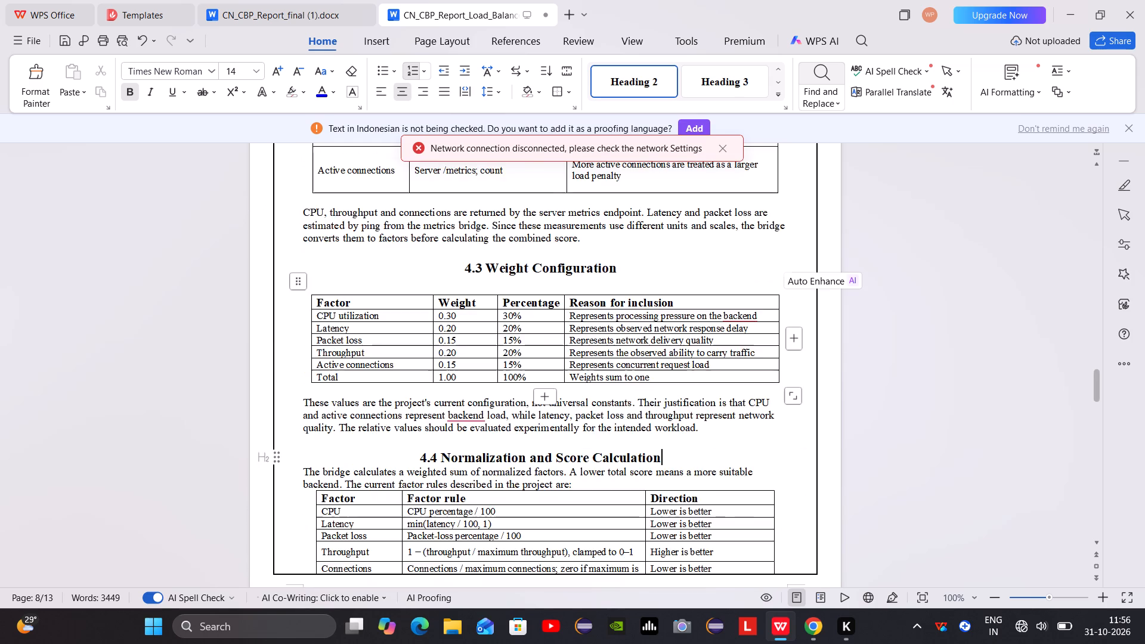
# Insert an unnumbered blank line between the 4.5 Selection and Failure Handling heading and its bullet list.
pyautogui.scroll(-11, 431, 319)
pyautogui.scroll(-2, 454, 437)
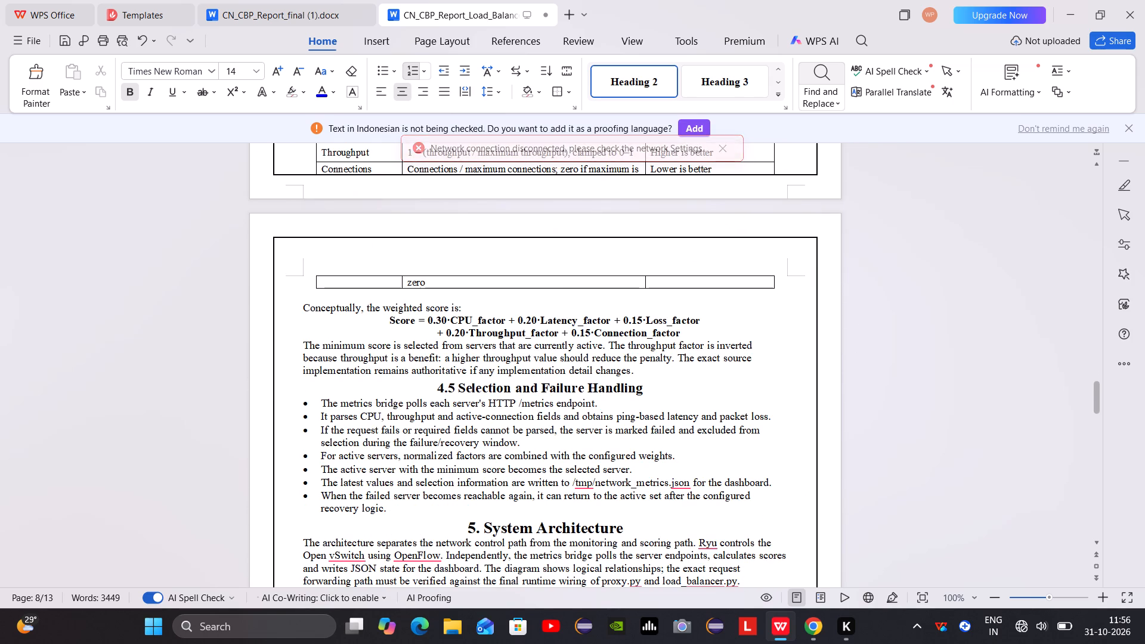
pyautogui.scroll(-5, 660, 395)
pyautogui.scroll(3, 661, 395)
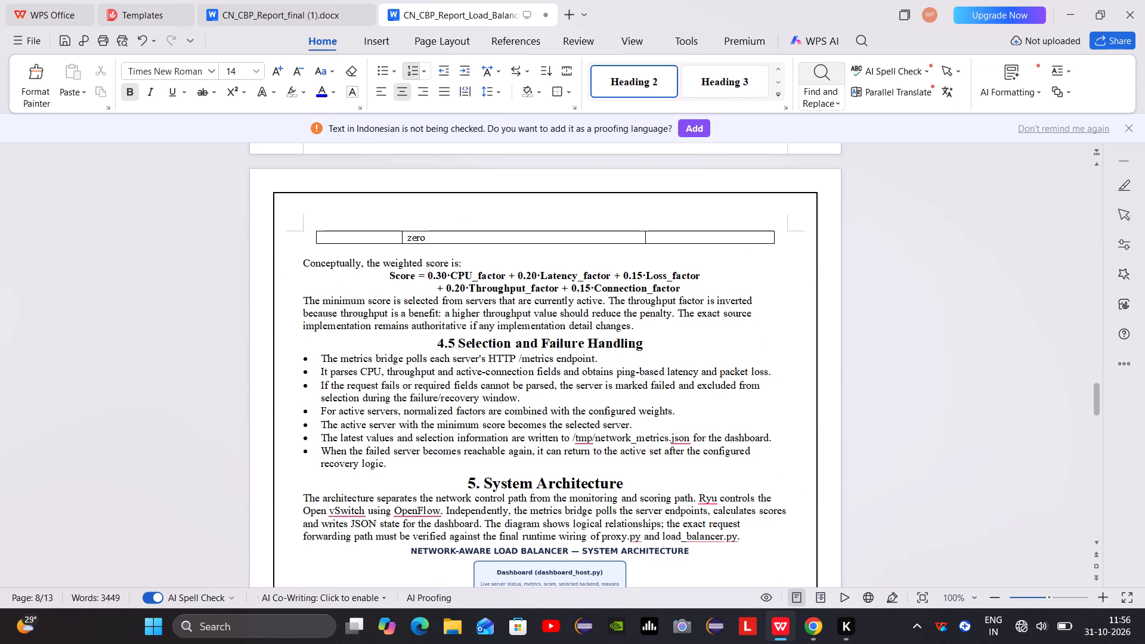
pyautogui.click(662, 345)
pyautogui.press('Return')
pyautogui.press('BackSpace')
pyautogui.press('BackSpace')
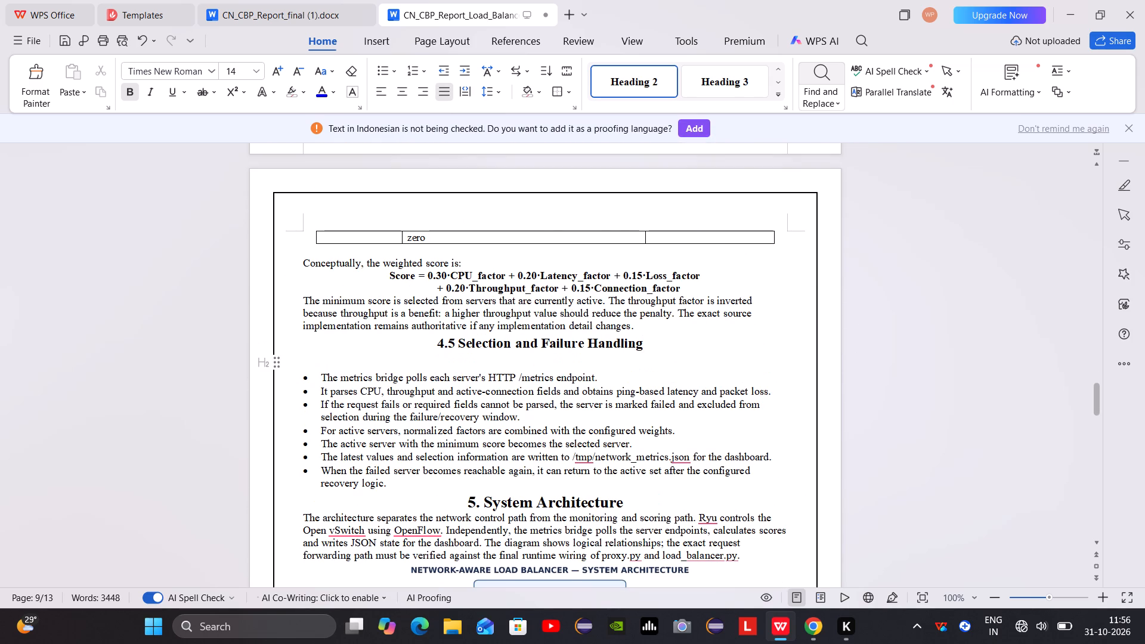
# Insert a blank line between the closing paragraph of section 4.4 and the 4.5 Selection and Failure Handling heading.
pyautogui.scroll(-1, 657, 354)
pyautogui.click(640, 284)
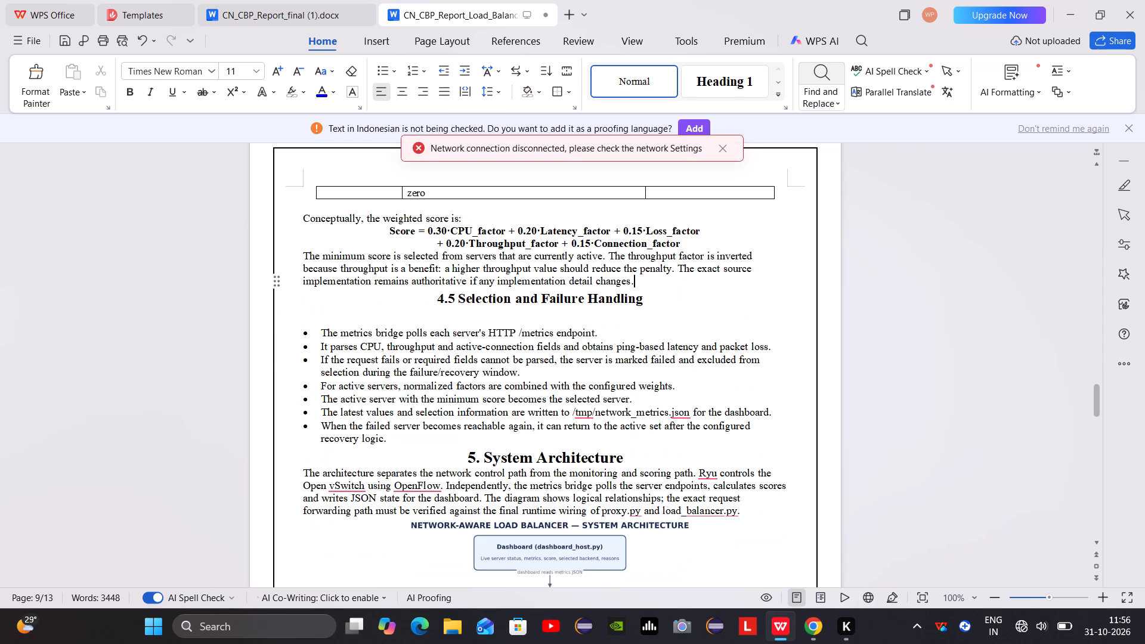
pyautogui.press('Return')
# Review the layout and spacing of the remaining sections, from 5. System Architecture through the appendices.
pyautogui.scroll(-11, 640, 285)
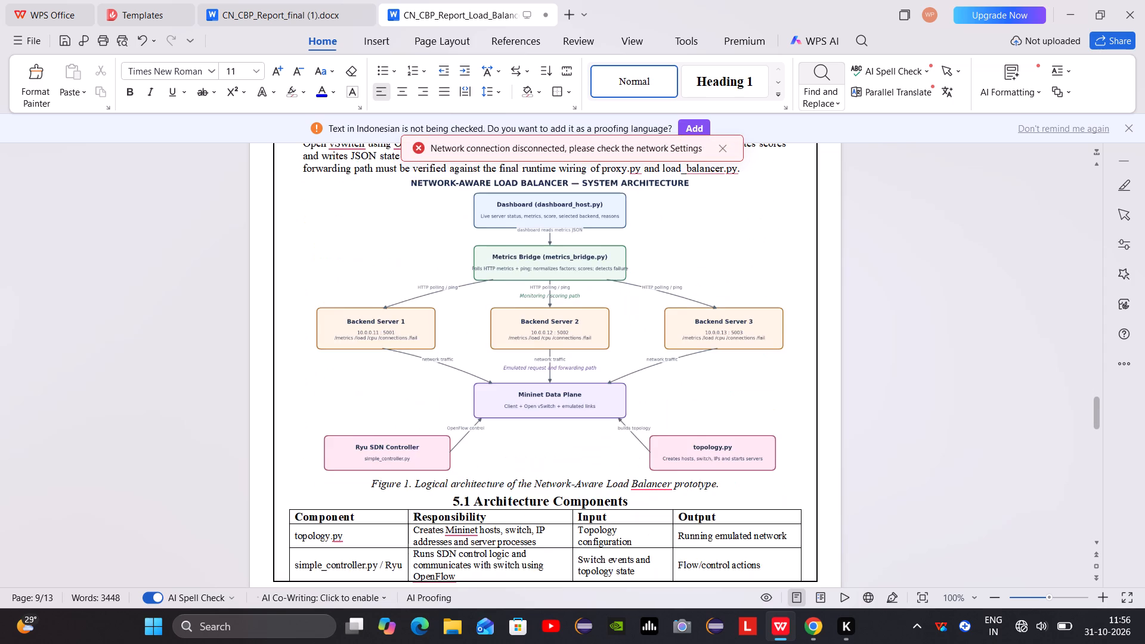
pyautogui.scroll(-8, 608, 317)
pyautogui.scroll(8, 608, 324)
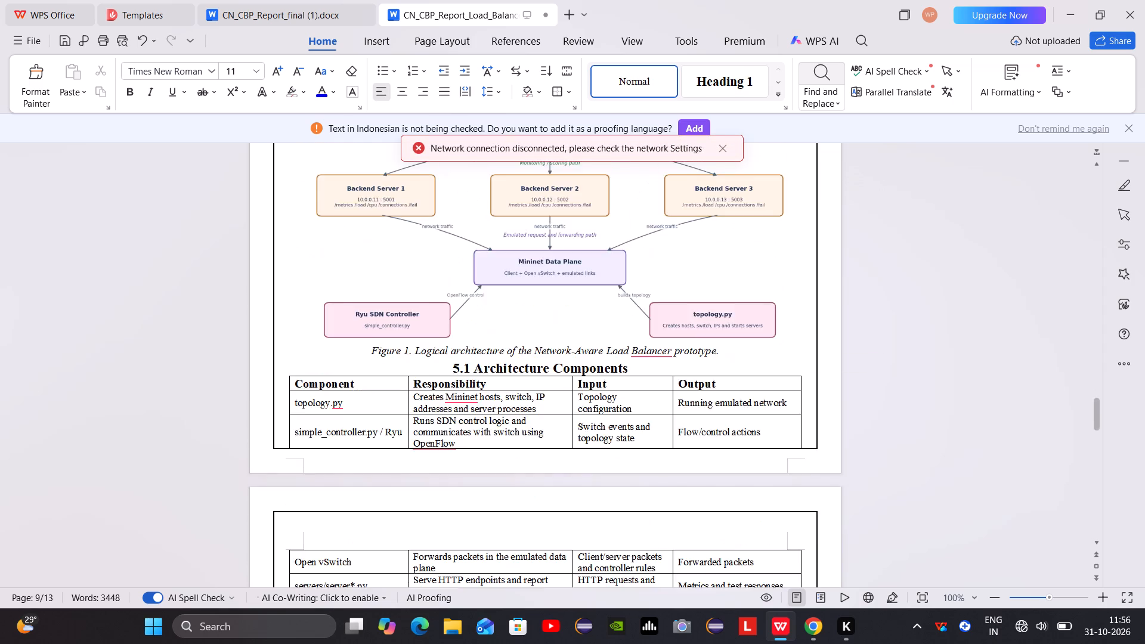
pyautogui.scroll(4, 511, 339)
pyautogui.scroll(-20, 515, 359)
pyautogui.scroll(-14, 515, 359)
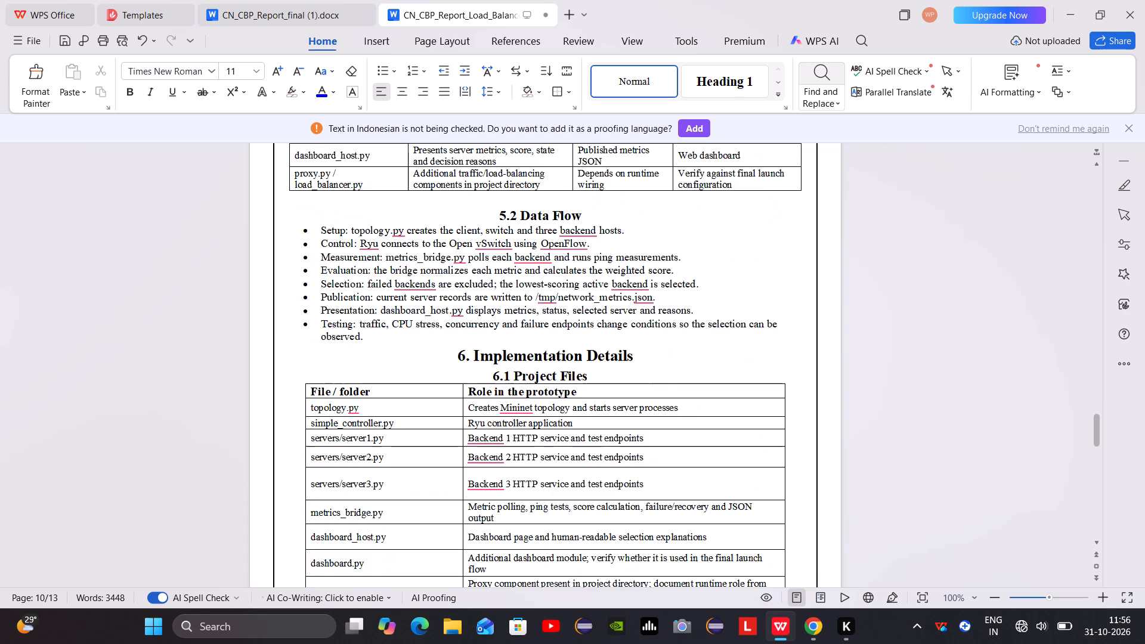
pyautogui.scroll(-3, 519, 359)
pyautogui.scroll(-19, 519, 358)
pyautogui.scroll(5, 519, 358)
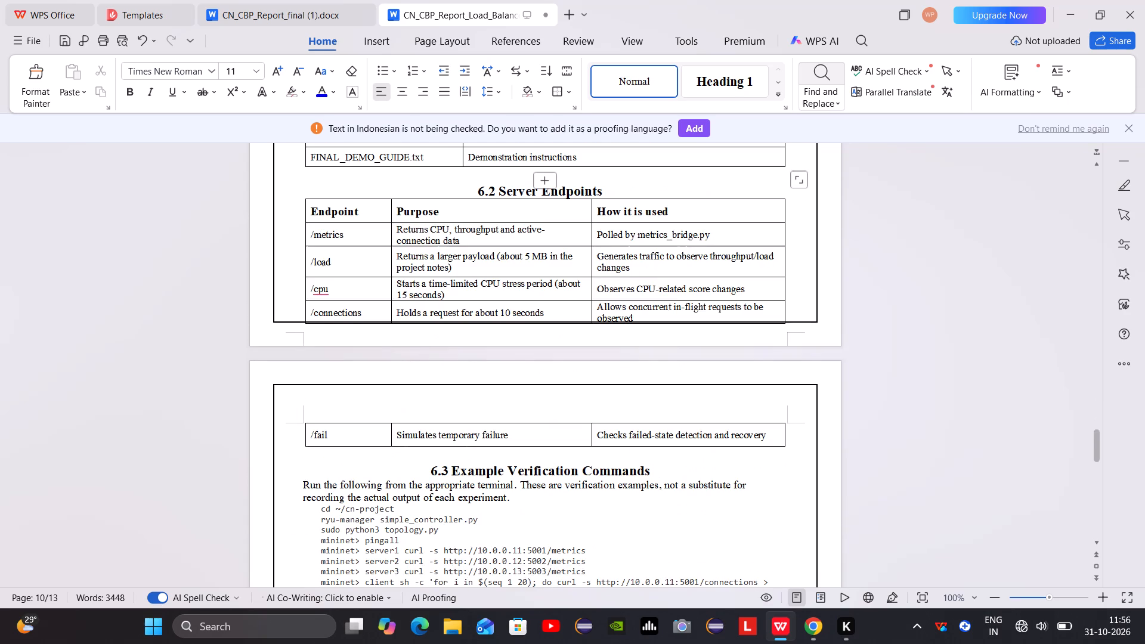
pyautogui.click(486, 322)
pyautogui.scroll(-6, 899, 453)
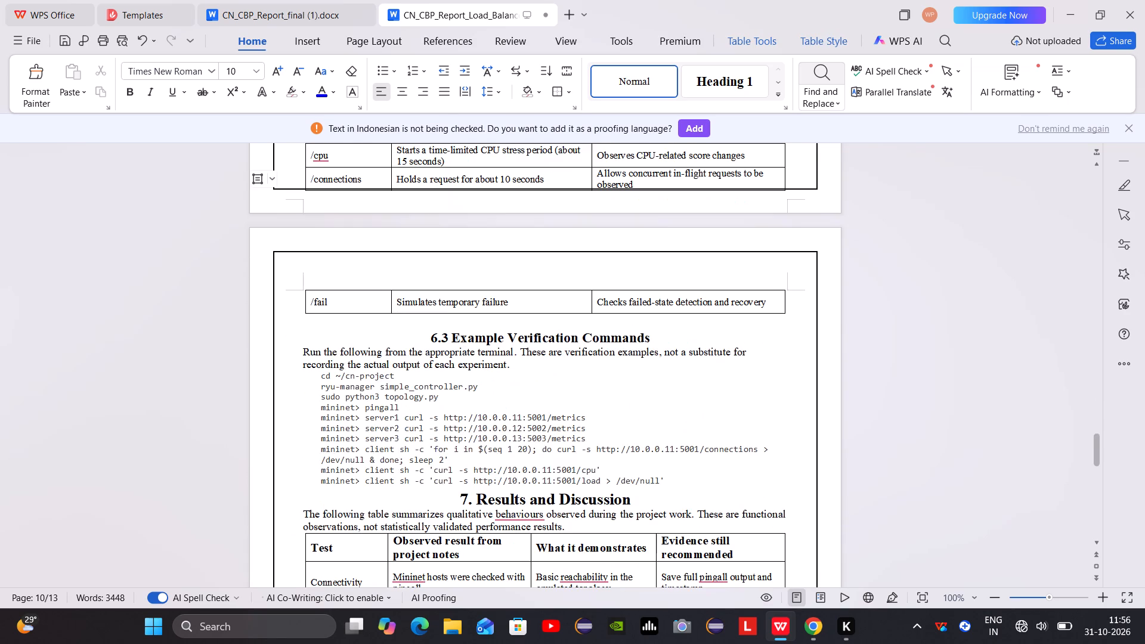
pyautogui.moveTo(1096, 436); pyautogui.dragTo(1144, 643)
pyautogui.scroll(-1, 670, 538)
pyautogui.scroll(3, 581, 512)
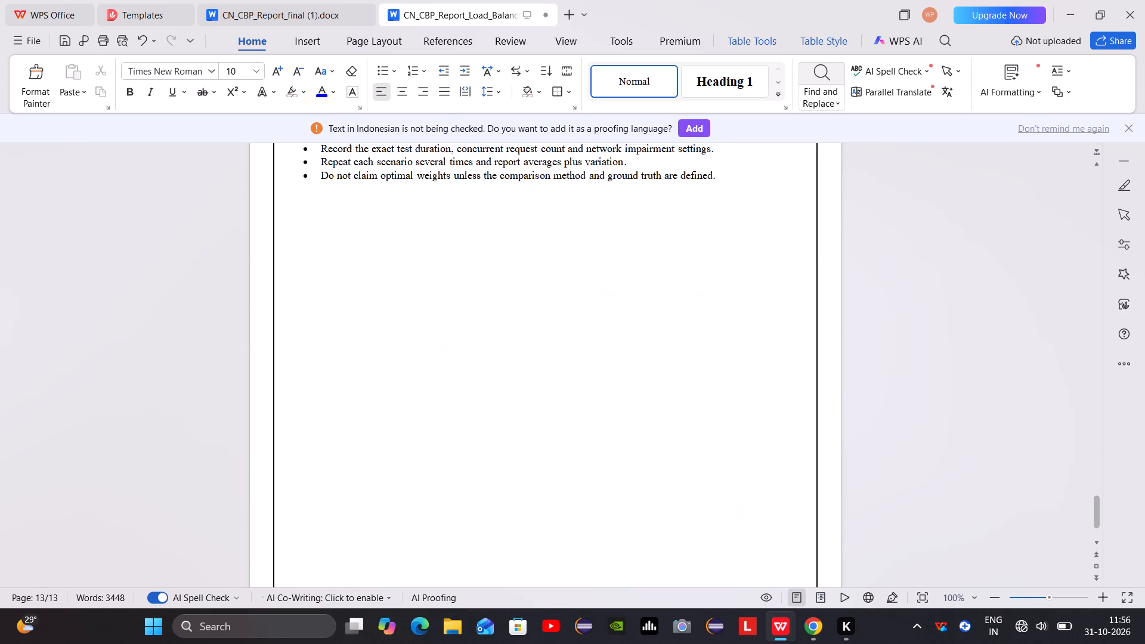
pyautogui.scroll(6, 527, 495)
pyautogui.scroll(12, 459, 495)
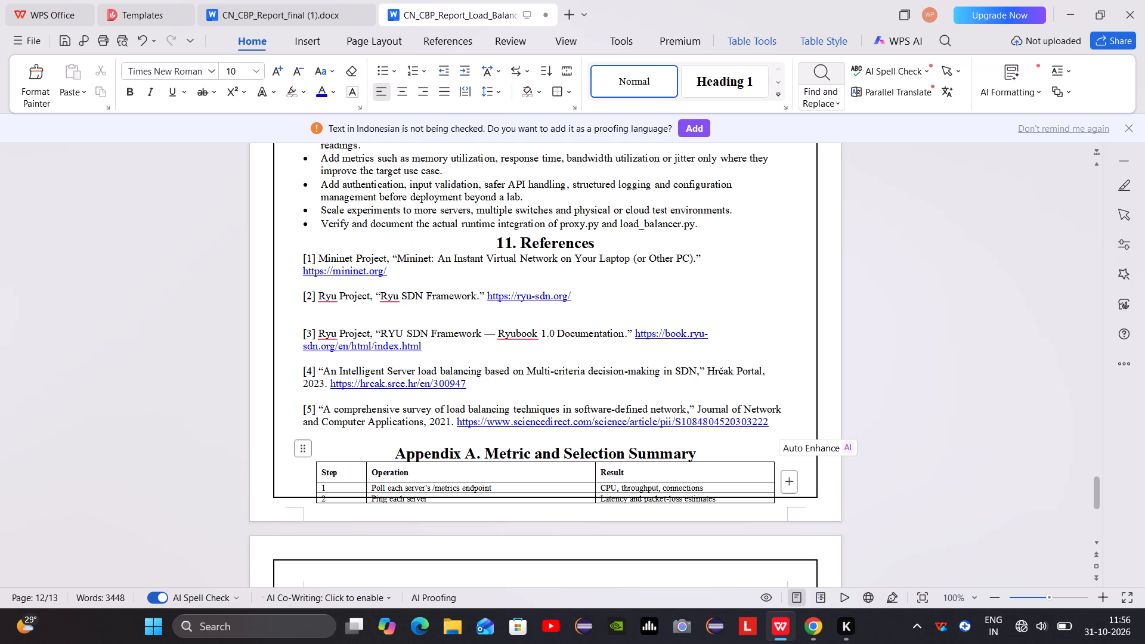
# Insert three blank lines before the Appendix A. Metric and Selection Summary heading to move it to the next page.
pyautogui.moveTo(394, 451); pyautogui.dragTo(418, 465)
pyautogui.click(398, 448)
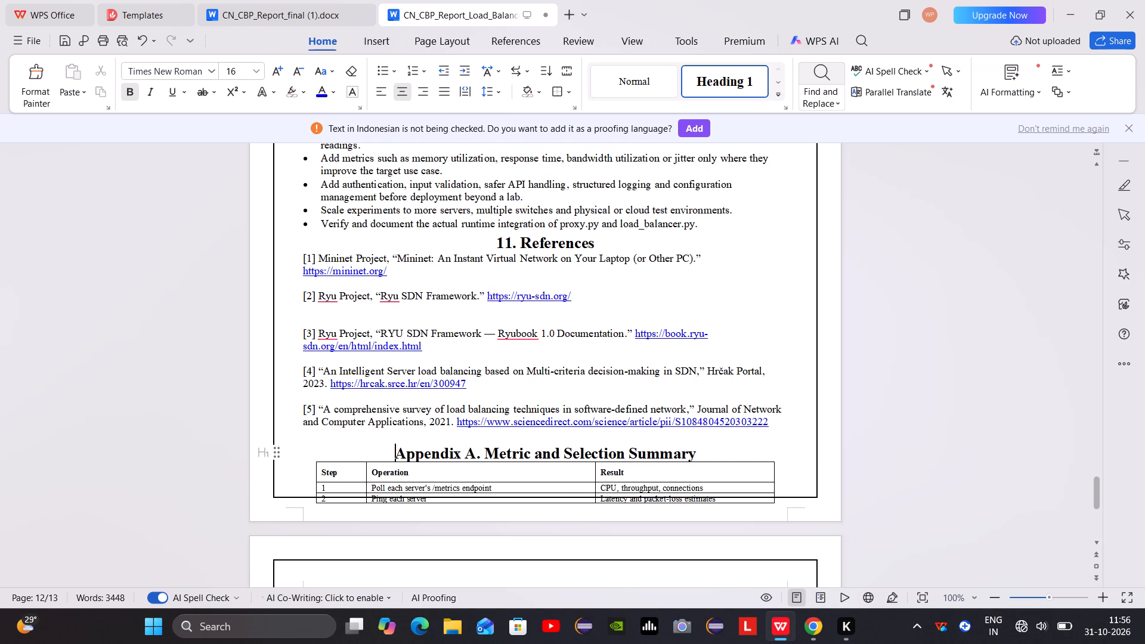
pyautogui.press('Return')
pyautogui.press('Return')
pyautogui.press('Return')
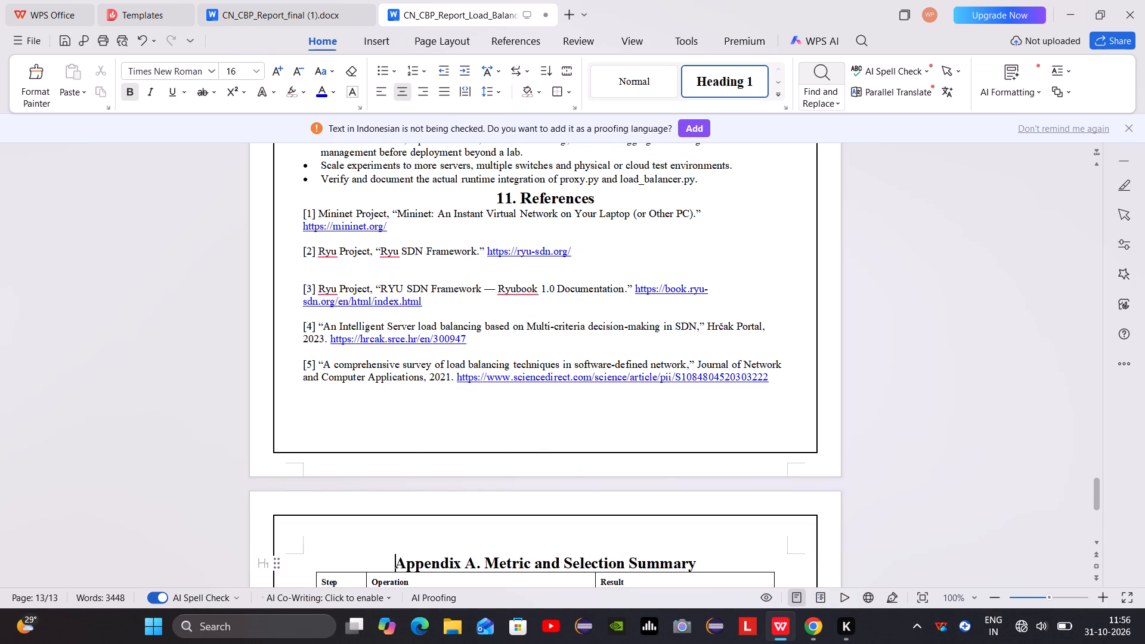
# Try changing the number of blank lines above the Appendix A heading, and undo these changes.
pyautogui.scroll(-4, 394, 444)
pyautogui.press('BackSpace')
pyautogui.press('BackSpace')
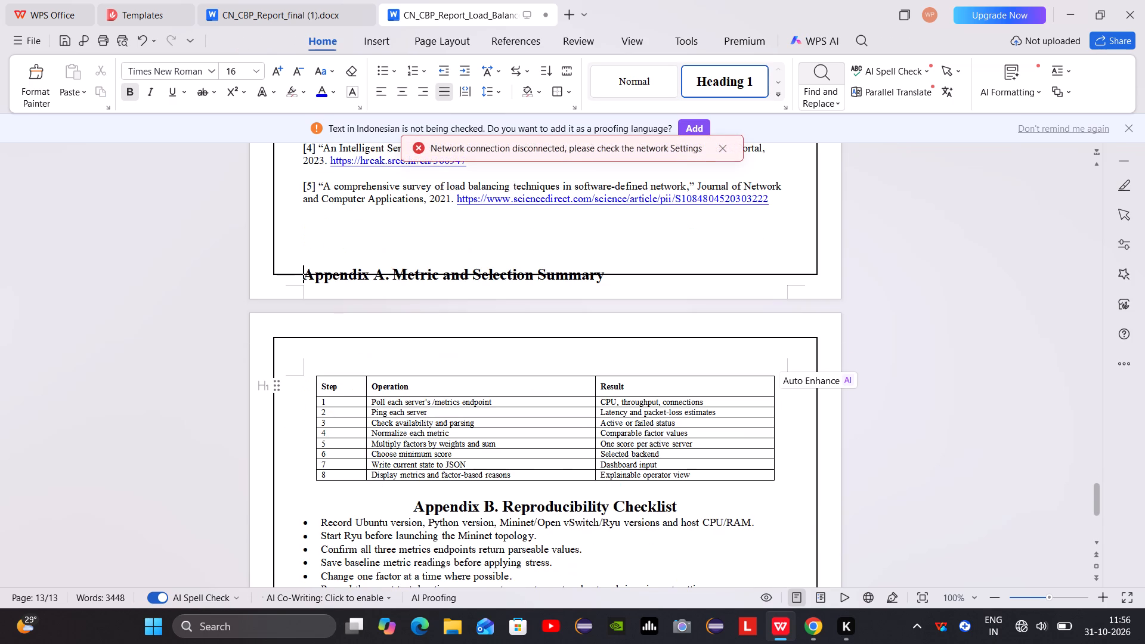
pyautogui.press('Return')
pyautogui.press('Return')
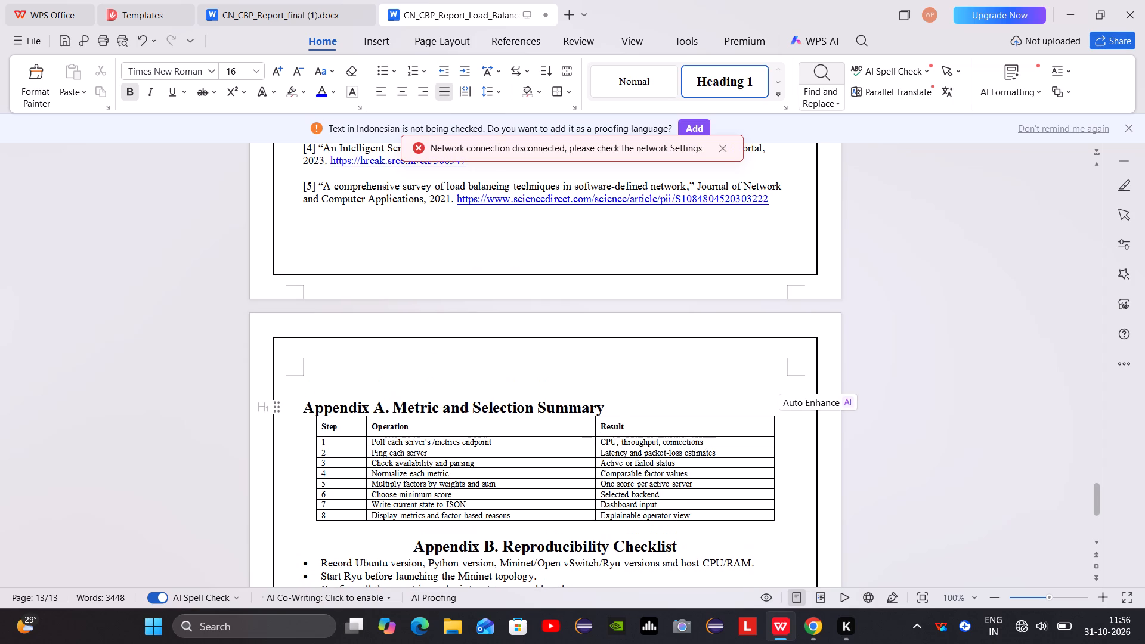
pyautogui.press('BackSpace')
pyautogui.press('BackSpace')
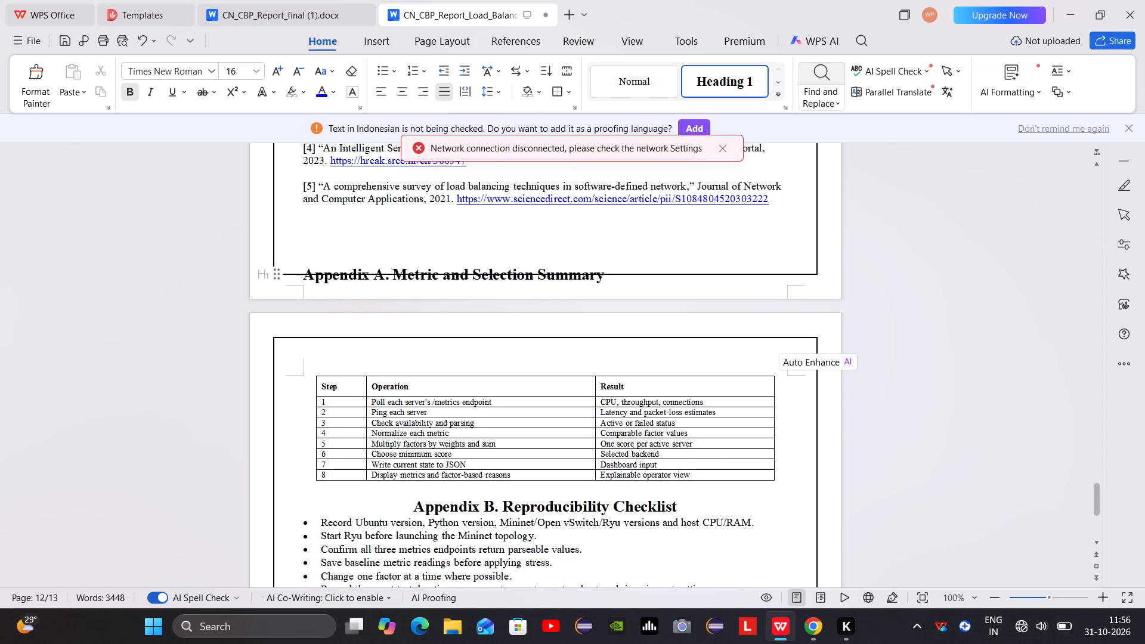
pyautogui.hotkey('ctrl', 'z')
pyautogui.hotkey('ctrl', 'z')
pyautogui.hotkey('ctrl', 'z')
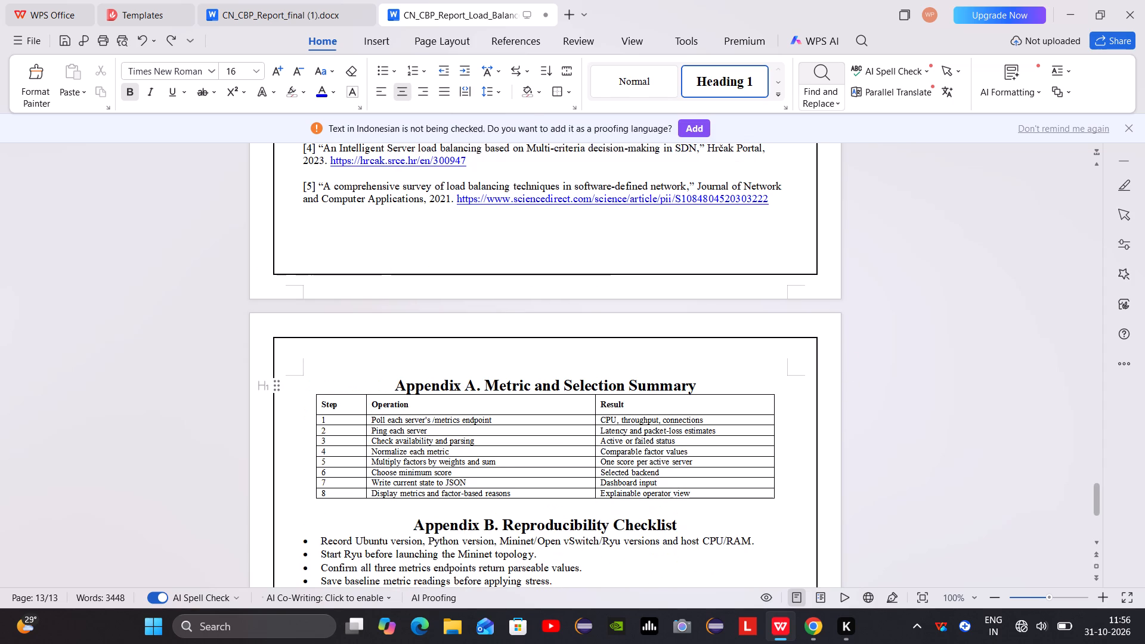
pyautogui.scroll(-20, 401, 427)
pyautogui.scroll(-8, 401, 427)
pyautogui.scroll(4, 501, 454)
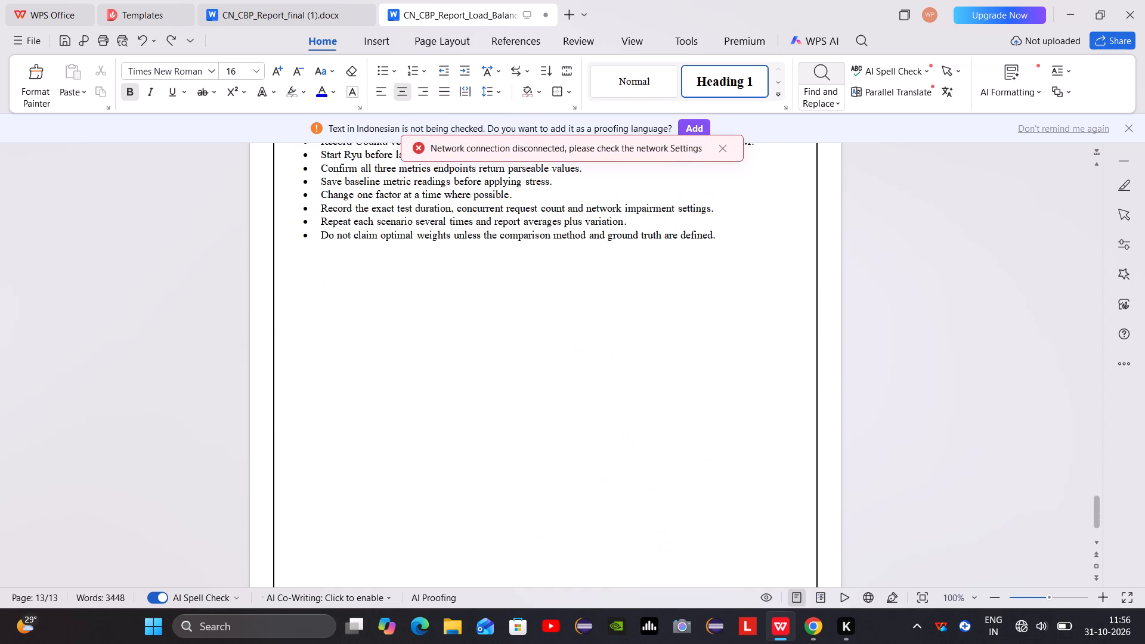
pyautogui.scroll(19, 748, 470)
# Connect the computer to the OPPO K13x 5G Wi-Fi network.
pyautogui.click(1059, 628)
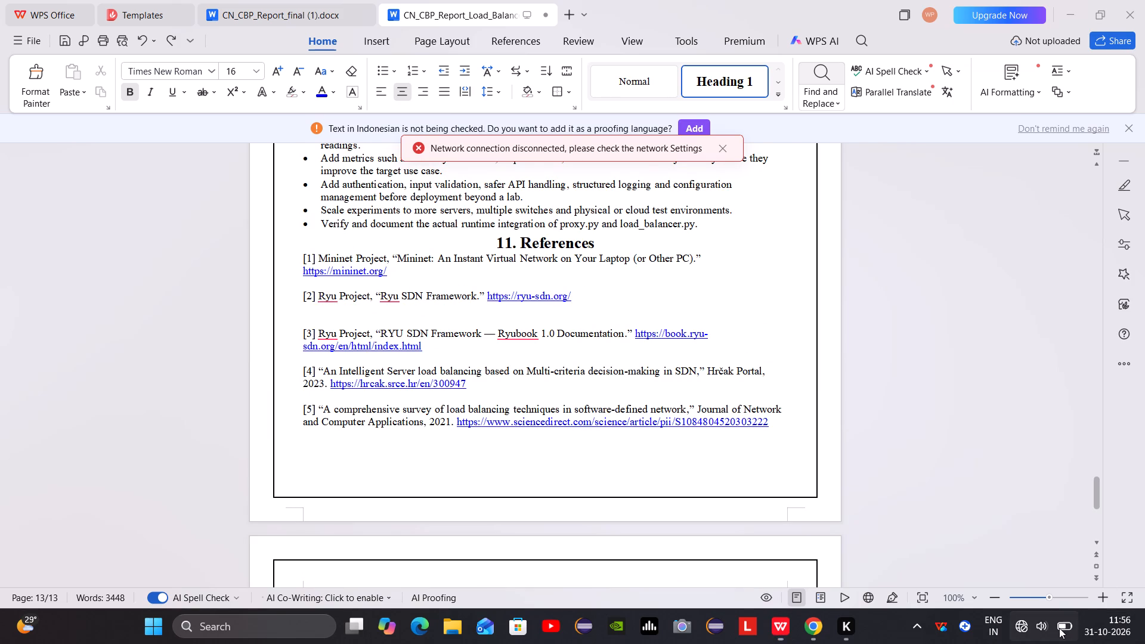
pyautogui.click(943, 357)
pyautogui.click(950, 364)
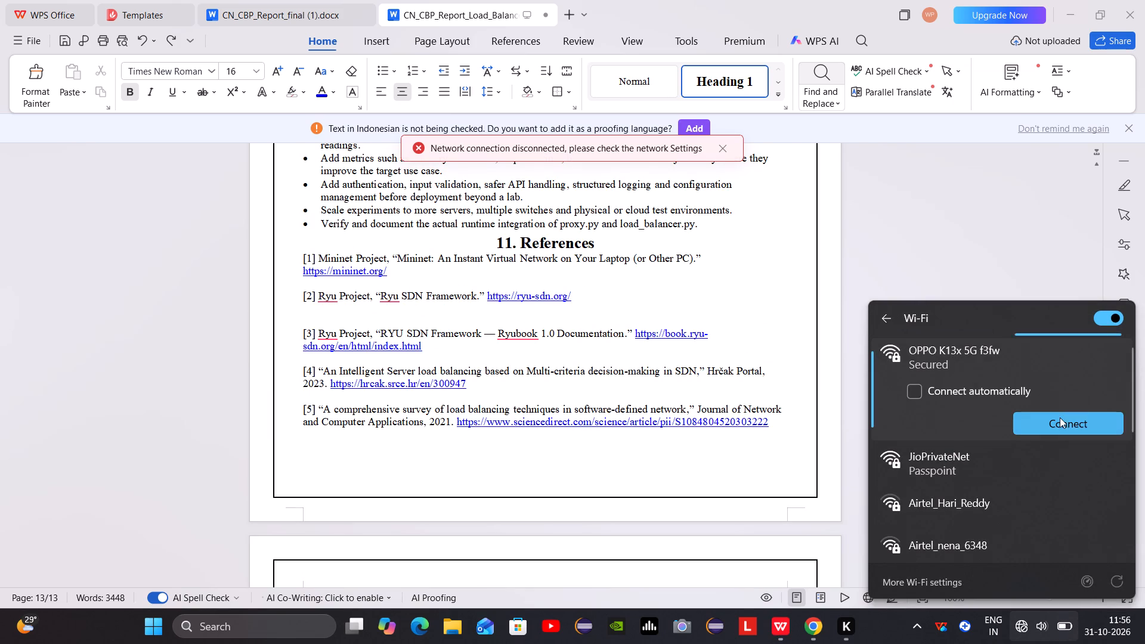
pyautogui.click(1060, 417)
pyautogui.click(940, 270)
# Set the 9. Conclusion paragraph to font size 12 after checking the body text size in CN_CBP_Report_final (1).docx.
pyautogui.scroll(14, 898, 302)
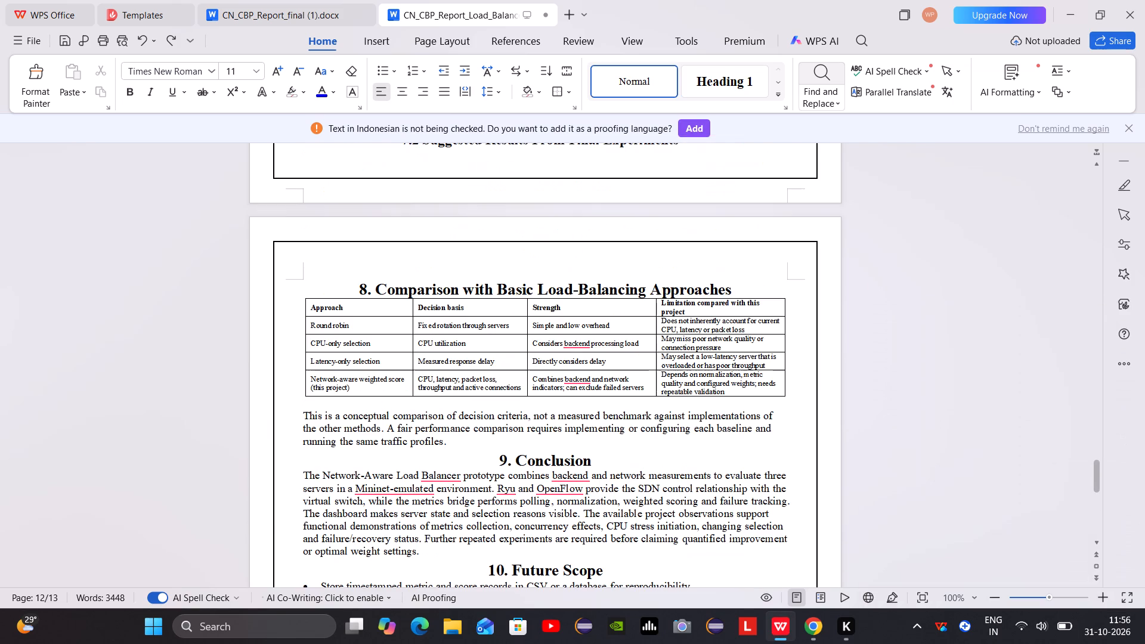
pyautogui.scroll(-2, 606, 343)
pyautogui.moveTo(302, 386); pyautogui.dragTo(417, 444)
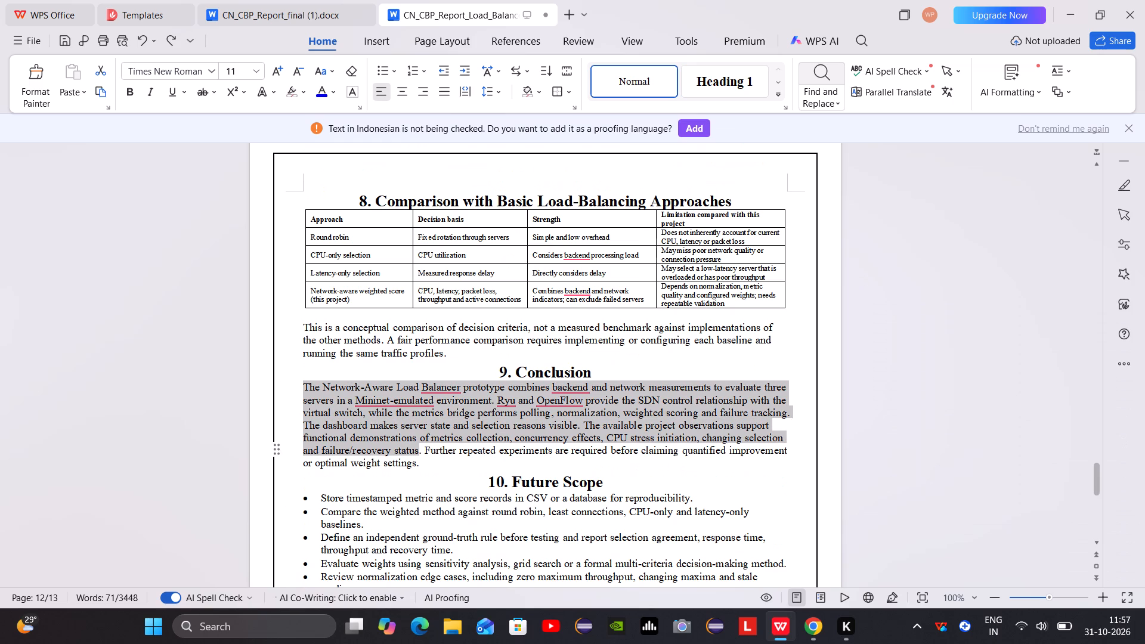
pyautogui.moveTo(417, 444); pyautogui.dragTo(460, 458)
pyautogui.click(341, 0)
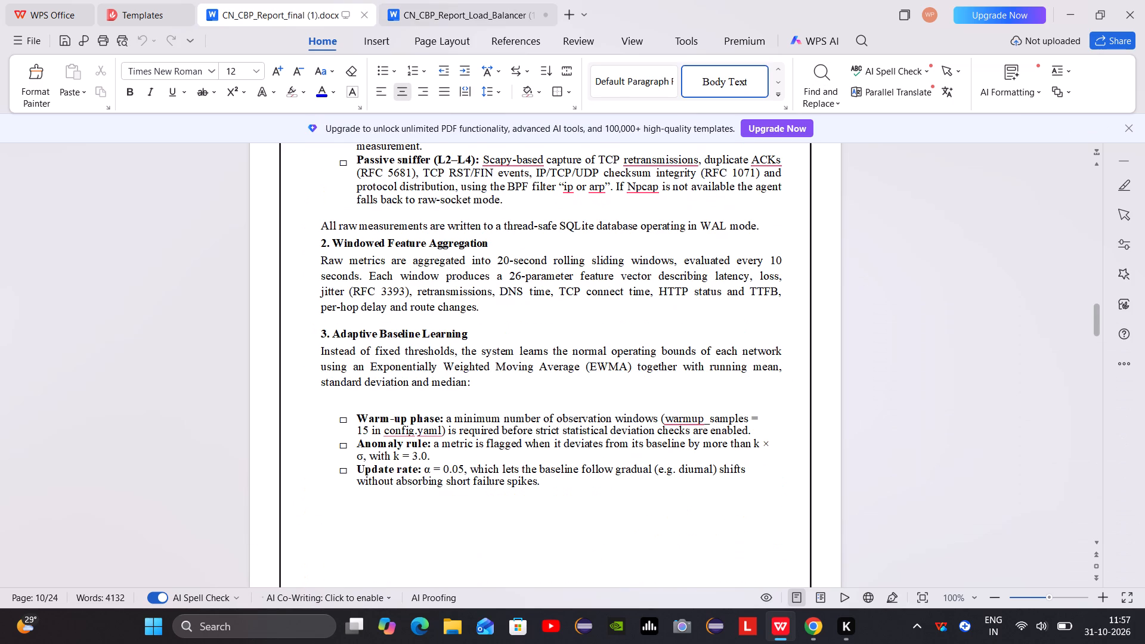
pyautogui.moveTo(323, 351); pyautogui.dragTo(386, 378)
pyautogui.click(443, 0)
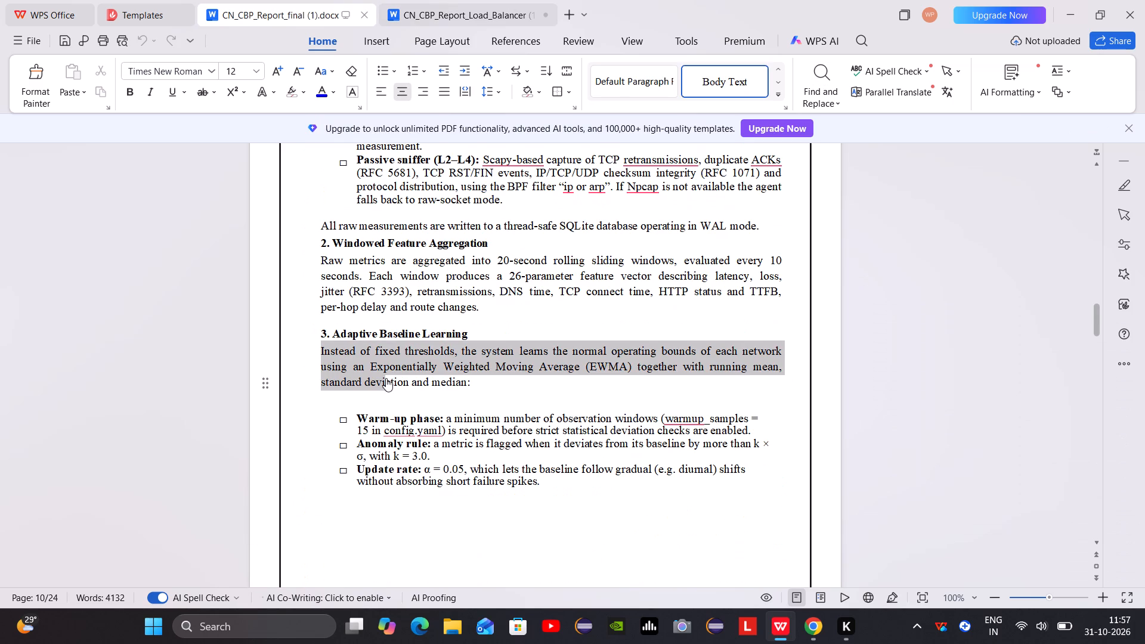
pyautogui.rightClick(465, 414)
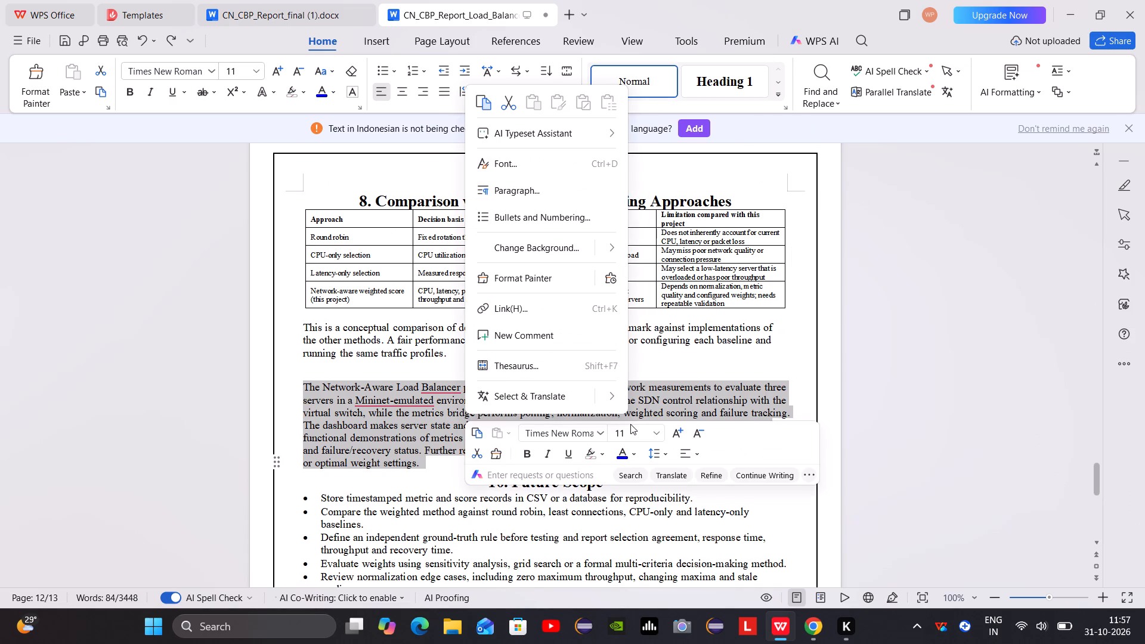
pyautogui.click(632, 429)
pyautogui.write('12')
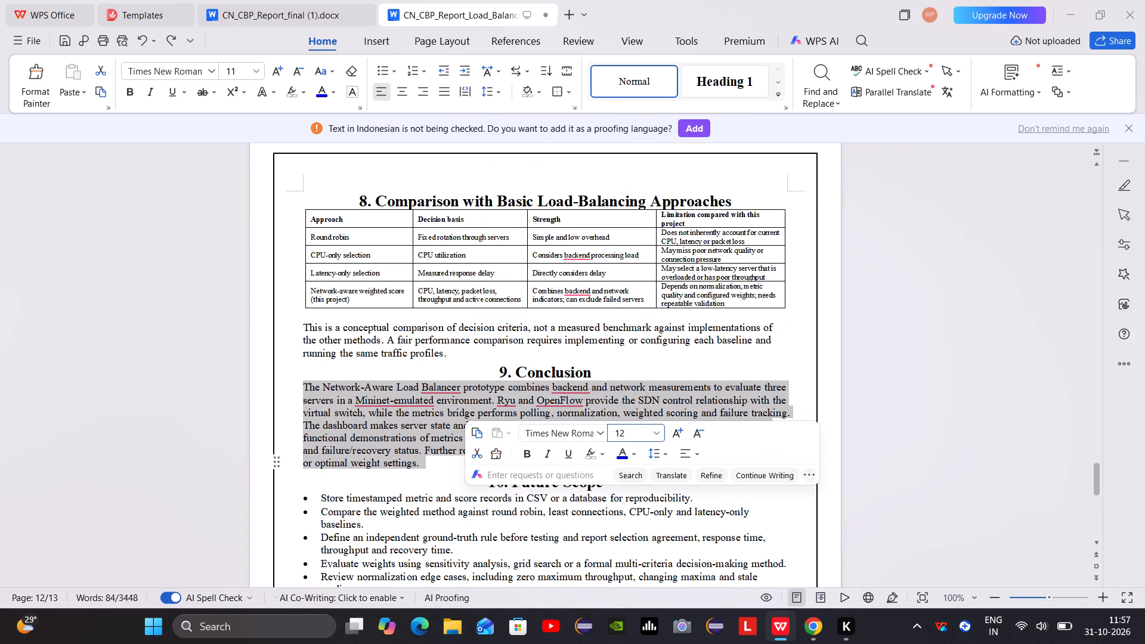
pyautogui.press('Return')
# Set all the bullet points under the 10. Future Scope heading to font size 12.
pyautogui.scroll(-5, 632, 429)
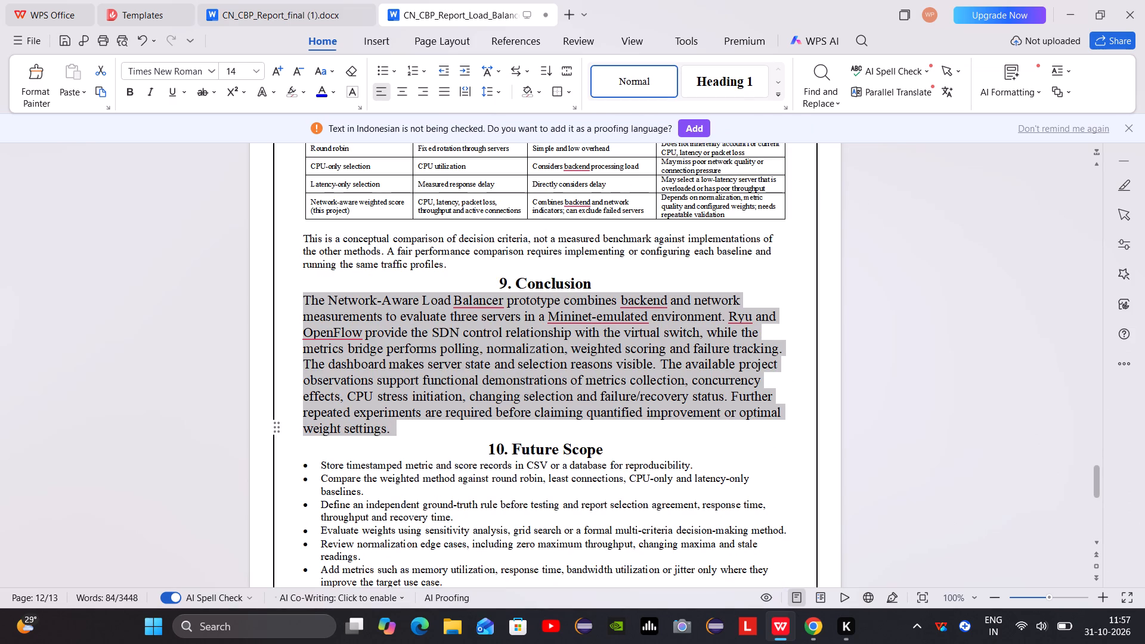
pyautogui.moveTo(318, 458); pyautogui.dragTo(514, 531)
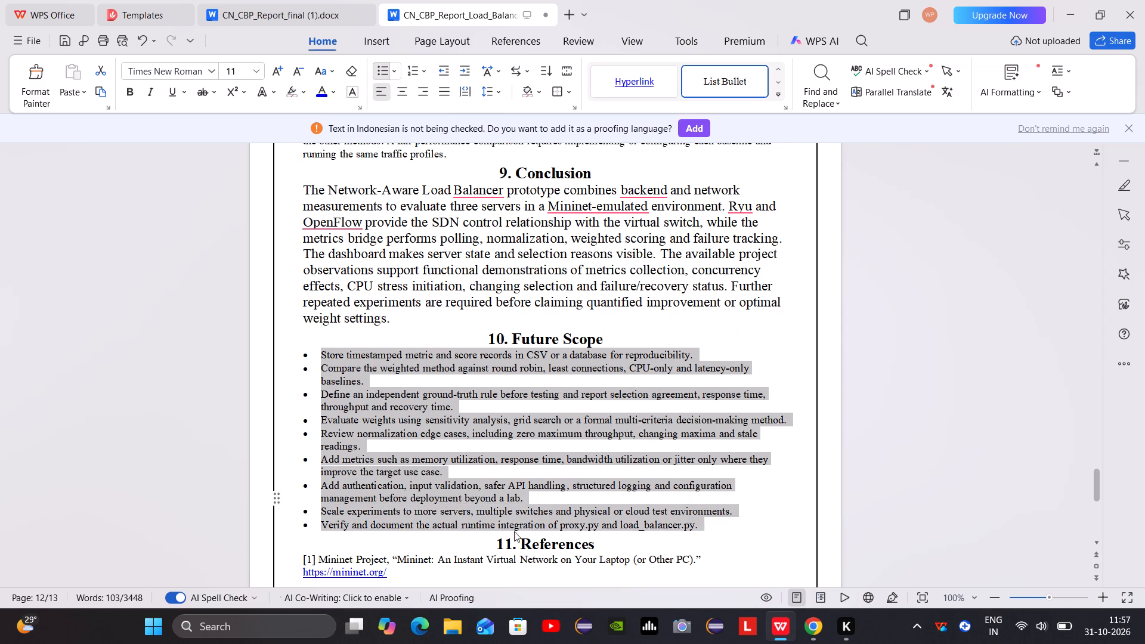
pyautogui.moveTo(514, 531); pyautogui.dragTo(698, 524)
pyautogui.click(698, 524)
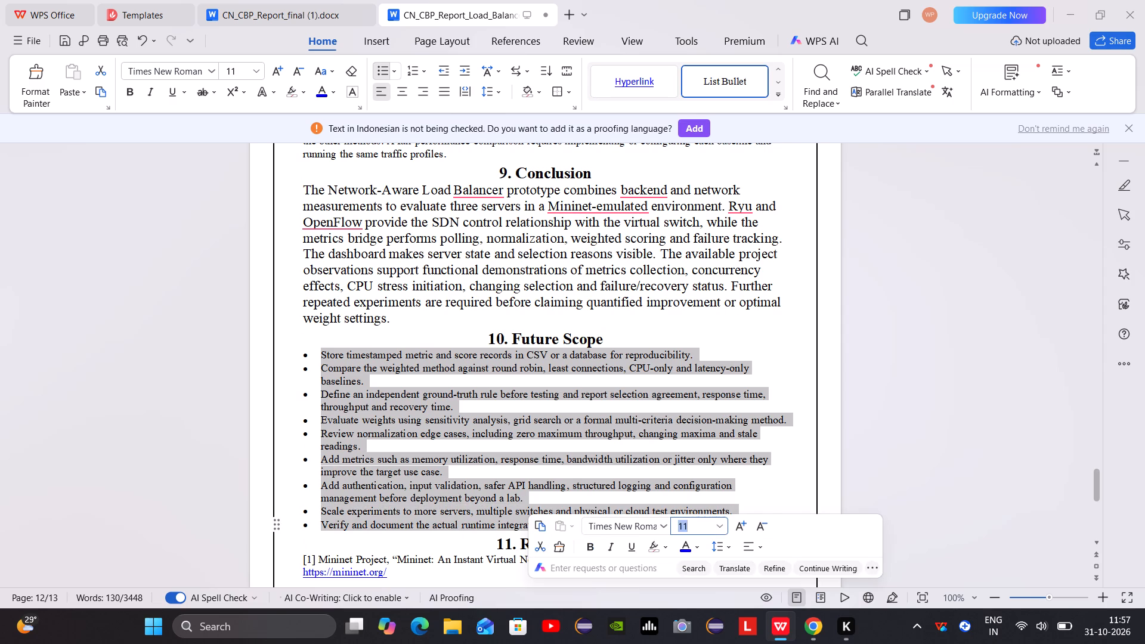
pyautogui.write('12')
pyautogui.press('Return')
# Set the conceptual comparison paragraph below the table in section 8 to font size 12.
pyautogui.scroll(-6, 703, 522)
pyautogui.scroll(-3, 481, 391)
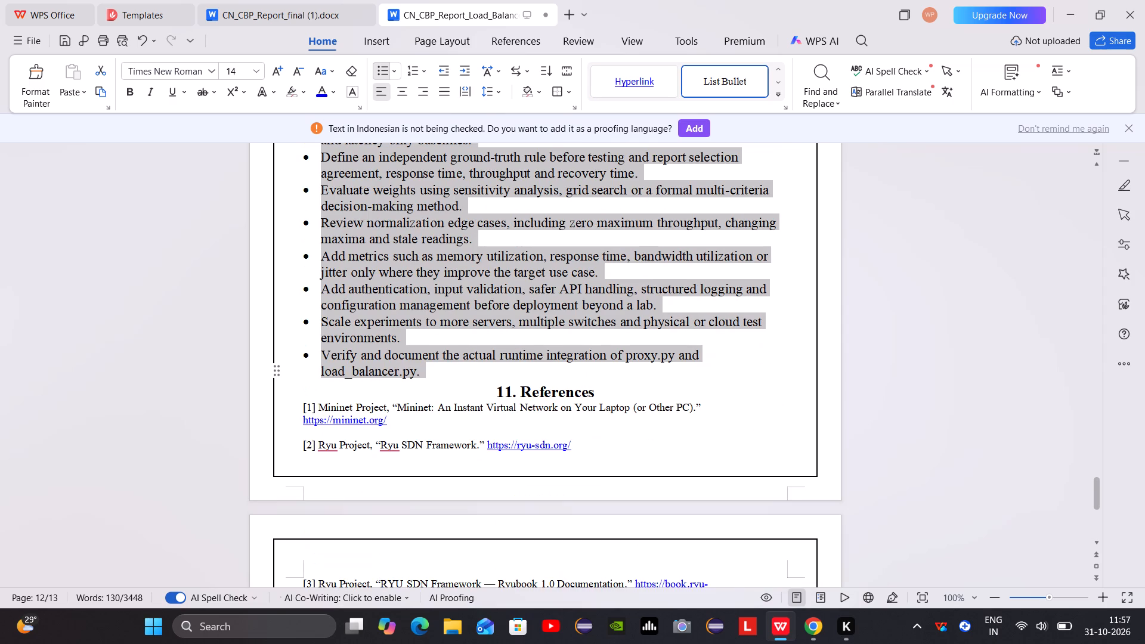
pyautogui.scroll(13, 525, 402)
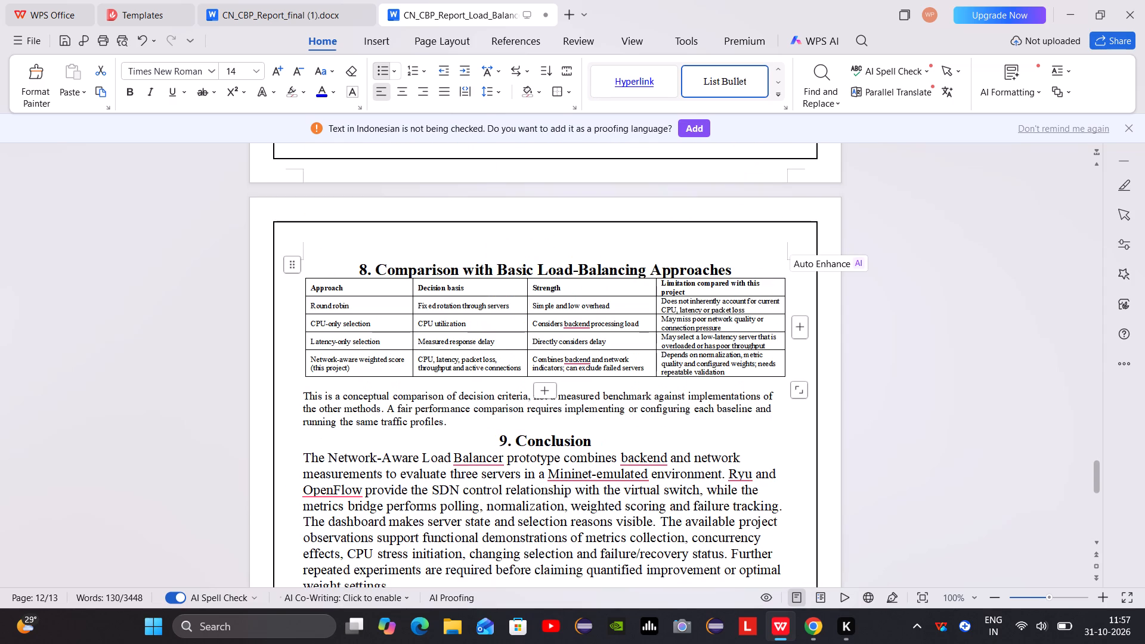
pyautogui.moveTo(442, 435); pyautogui.dragTo(310, 400)
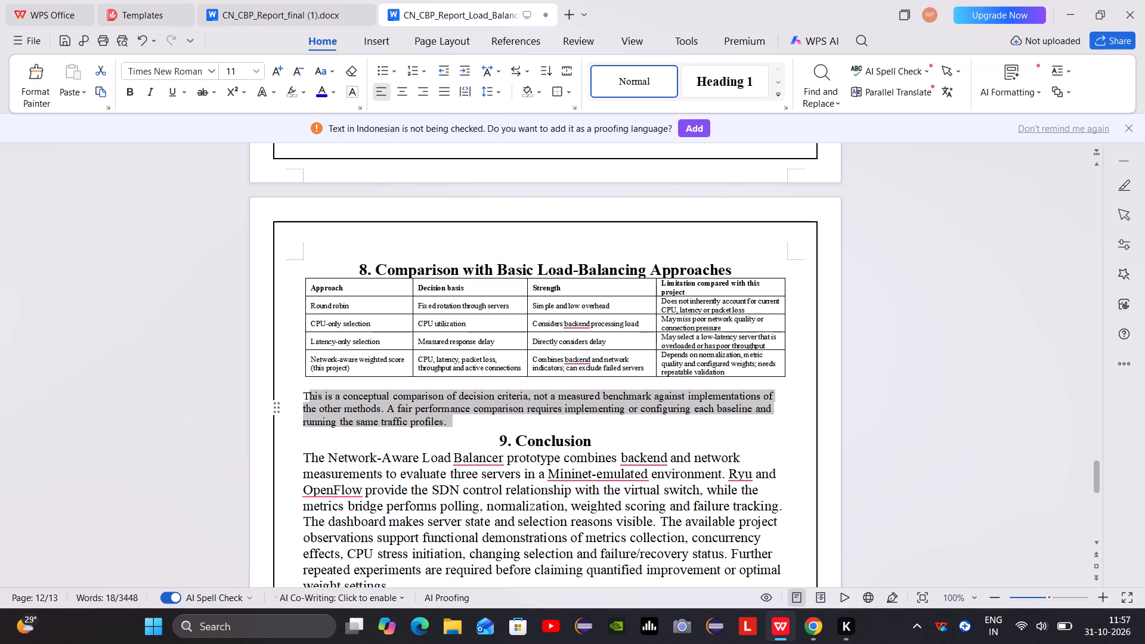
pyautogui.moveTo(310, 400); pyautogui.dragTo(308, 398)
pyautogui.click(308, 398)
pyautogui.moveTo(446, 421); pyautogui.dragTo(435, 416)
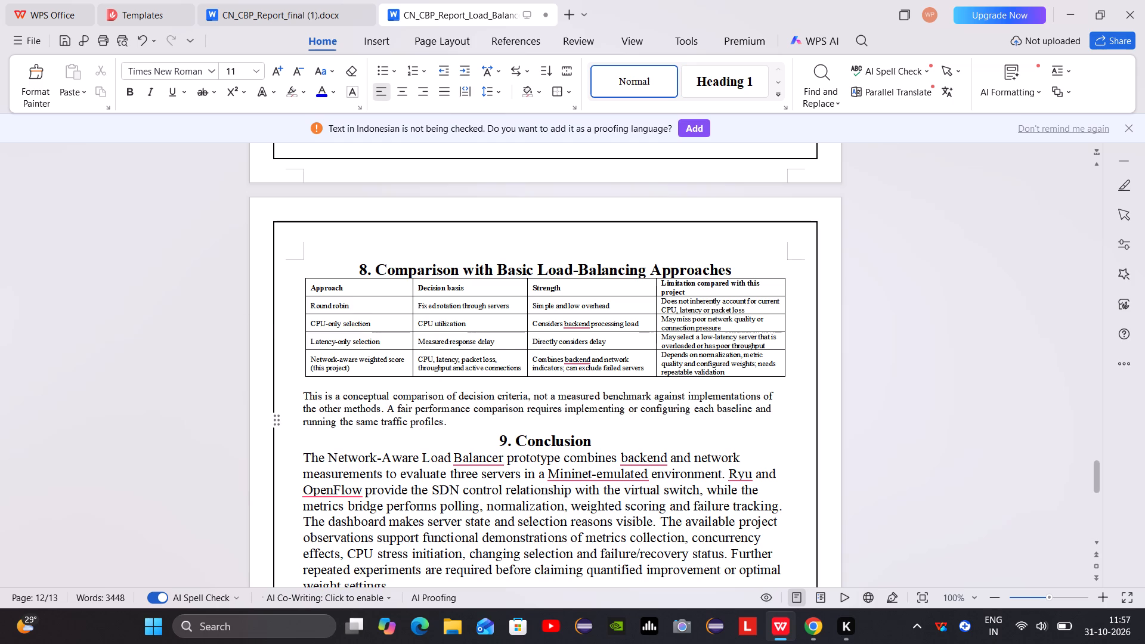
pyautogui.moveTo(435, 416); pyautogui.dragTo(296, 390)
pyautogui.click(295, 327)
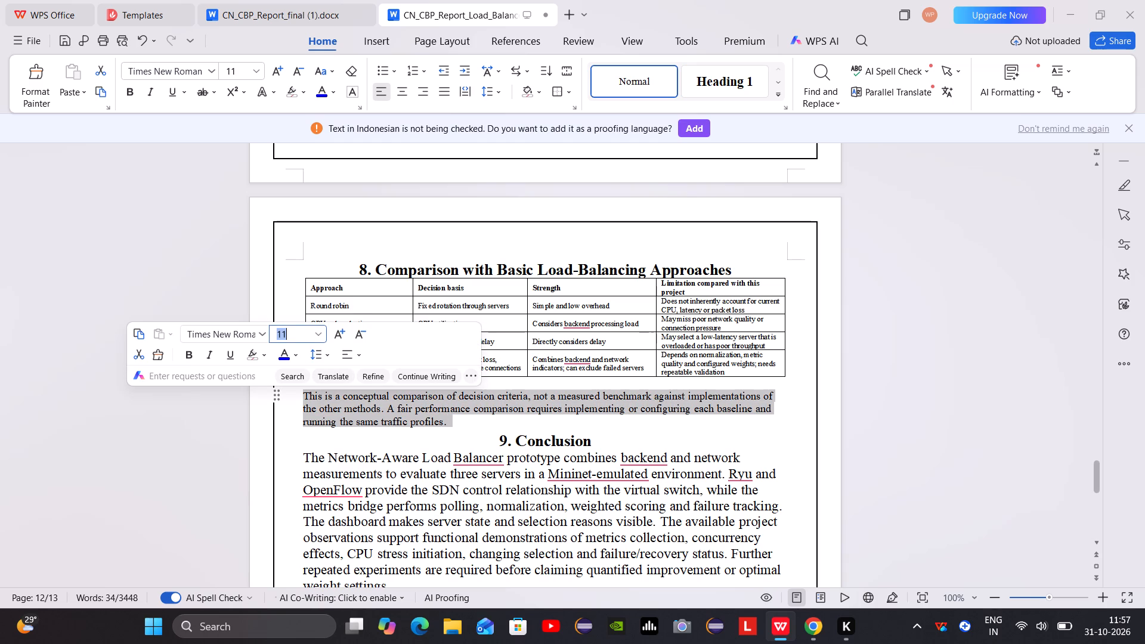
pyautogui.write('12')
pyautogui.press('Return')
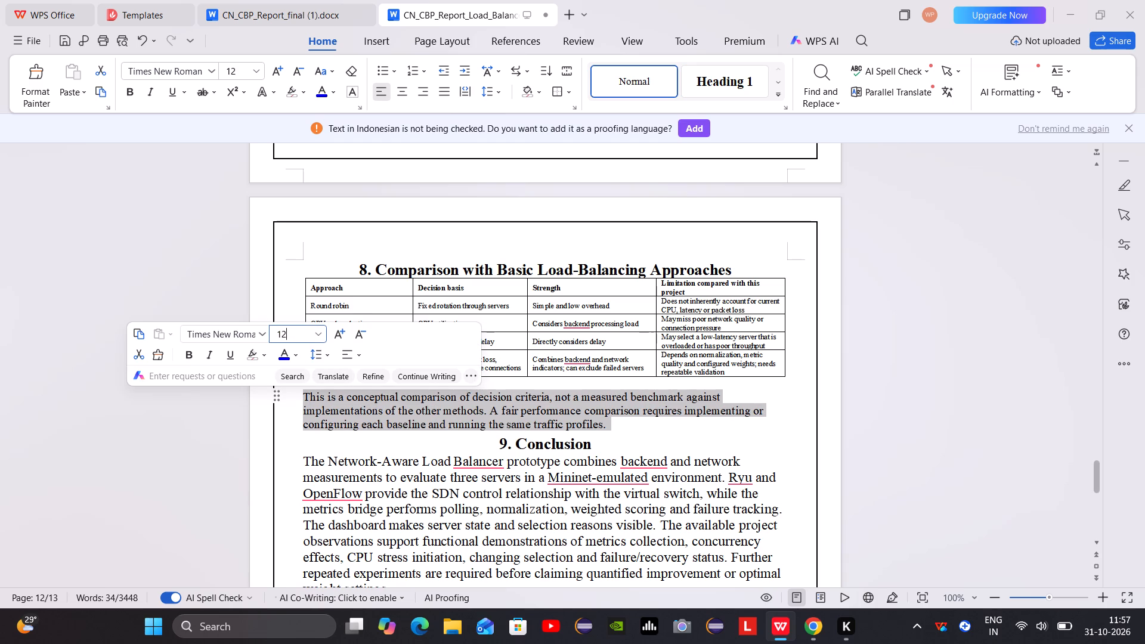
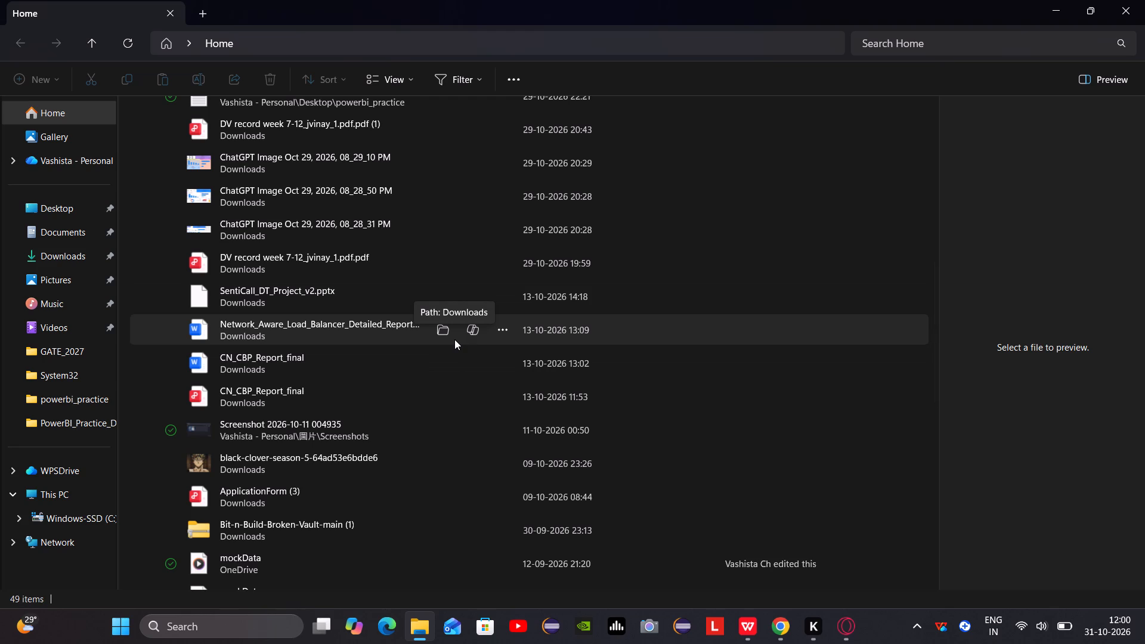
# Open the Network_Aware_Load_Balancer_Detailed_Report document from Downloads and look through its sections through to the last page.
pyautogui.doubleClick(315, 335)
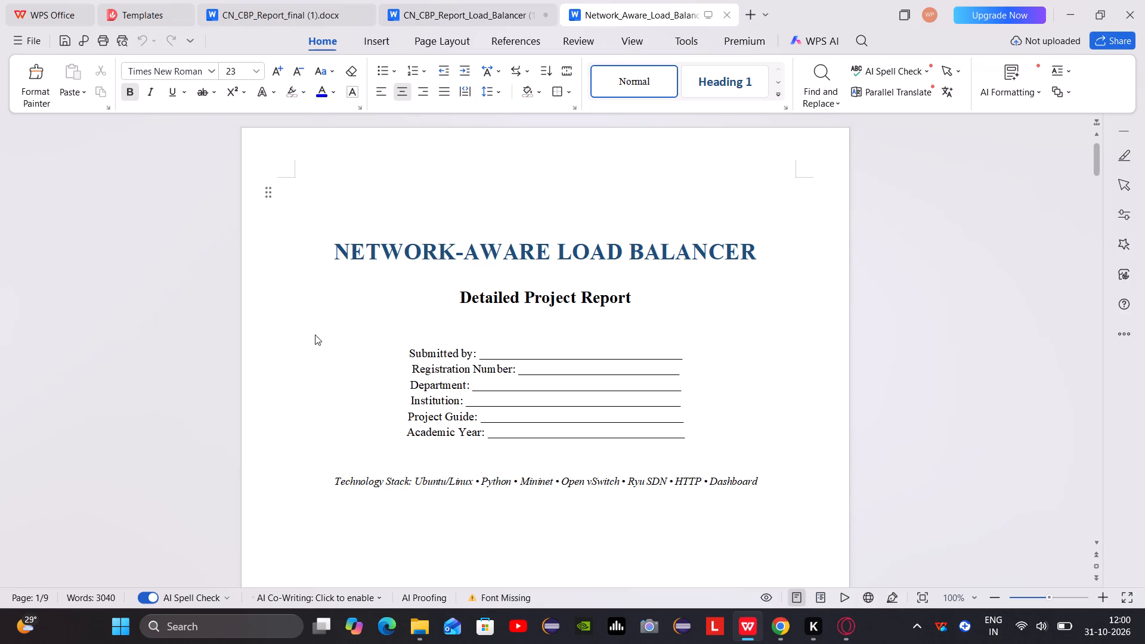
pyautogui.scroll(-17, 266, 204)
pyautogui.scroll(-11, 409, 459)
pyautogui.scroll(1, 453, 448)
pyautogui.scroll(-11, 453, 448)
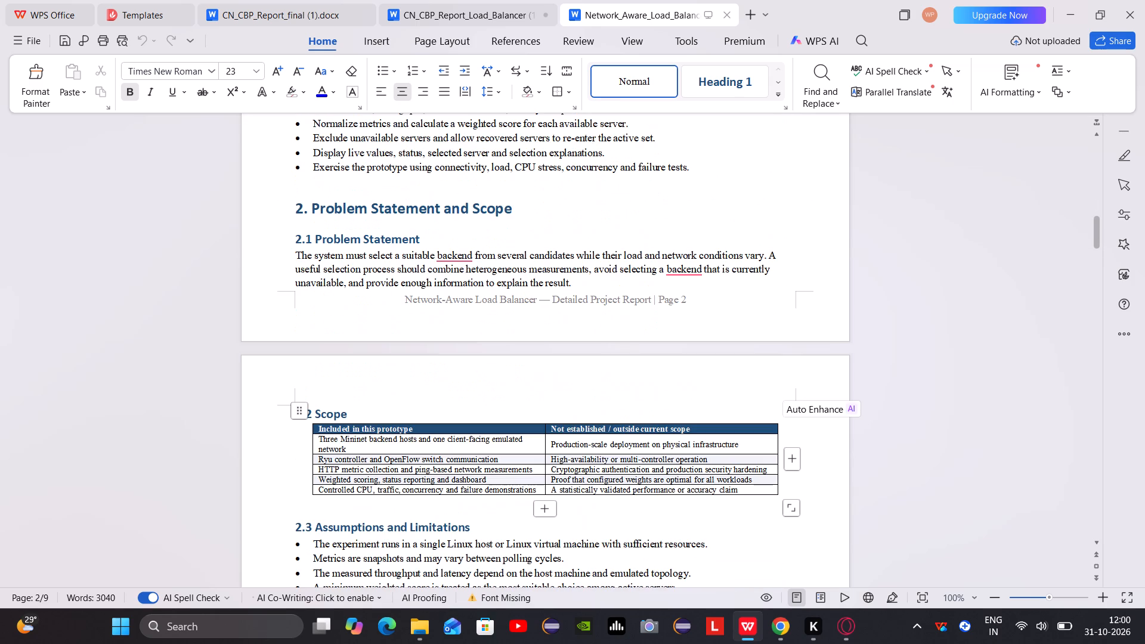
pyautogui.moveTo(1100, 225); pyautogui.dragTo(1144, 578)
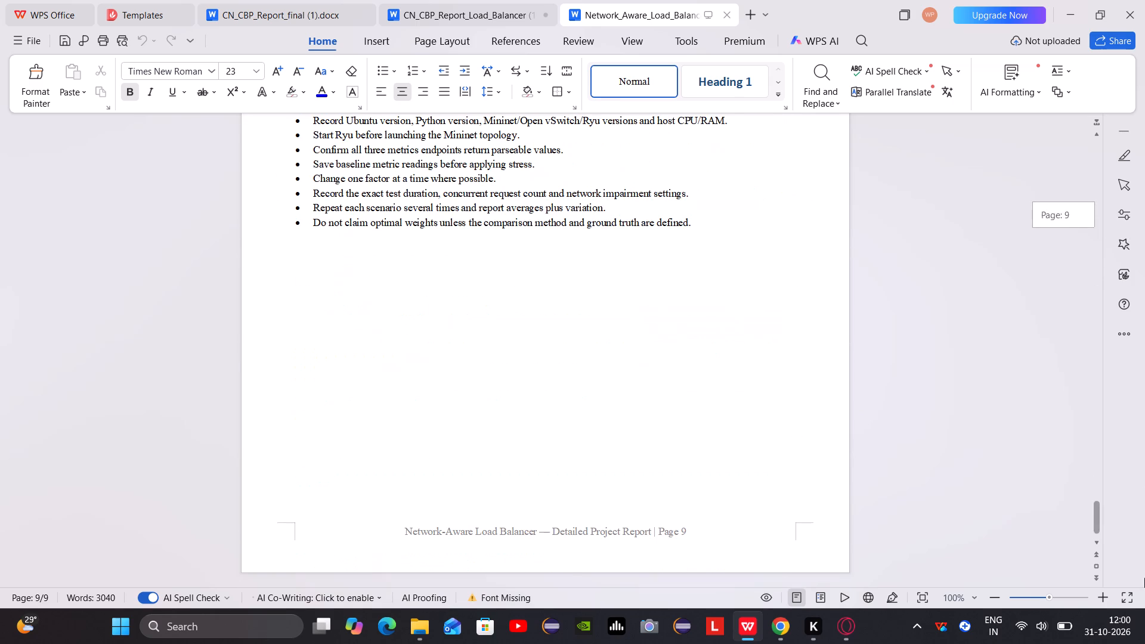
pyautogui.moveTo(1144, 578); pyautogui.dragTo(1144, 639)
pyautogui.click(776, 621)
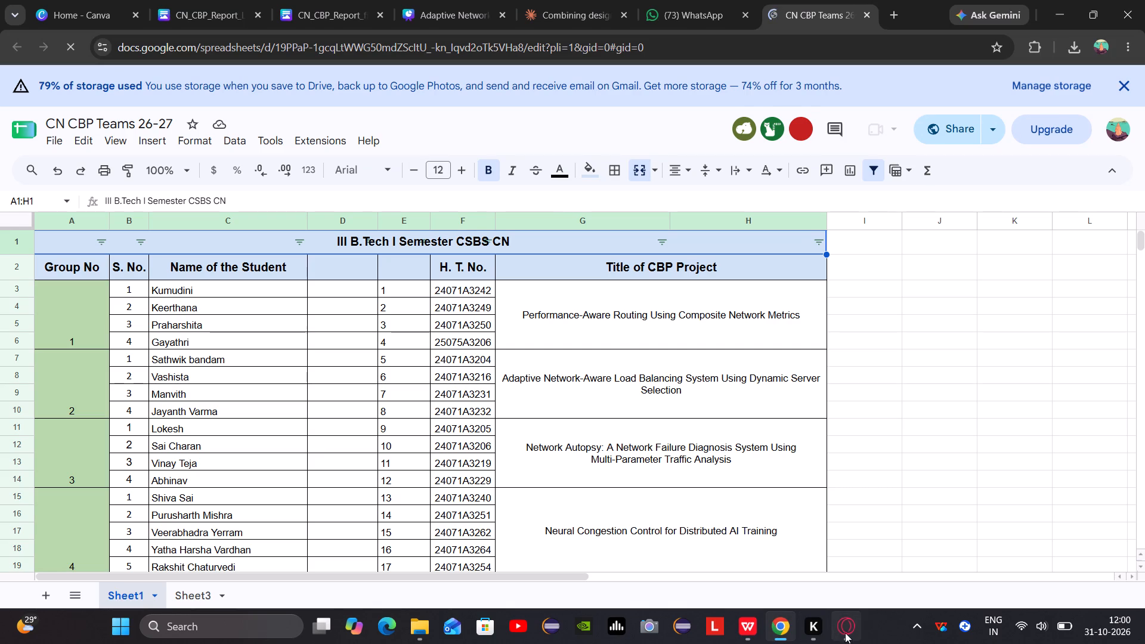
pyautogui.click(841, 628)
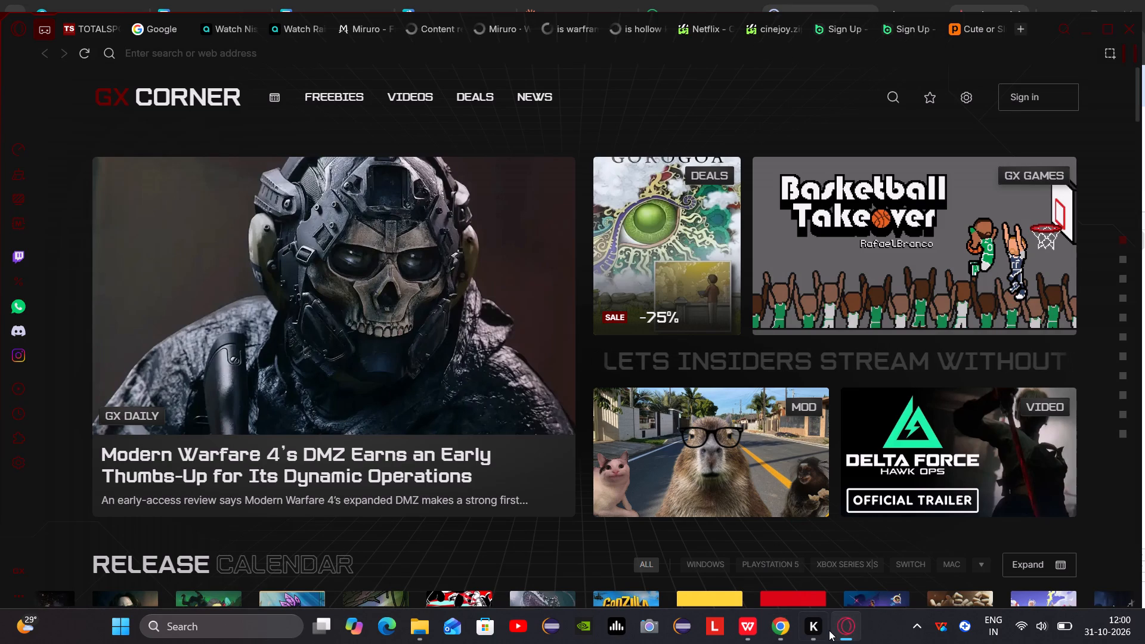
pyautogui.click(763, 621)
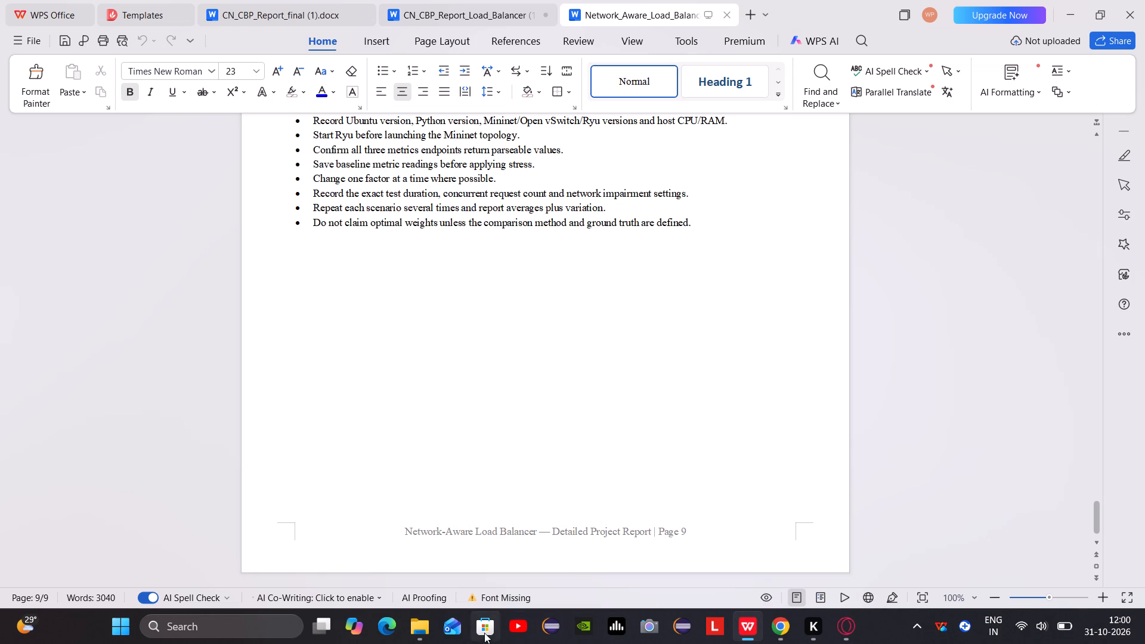
# Switch to File Explorer and open the CN_CBP_Report_final Word document located in Downloads.
pyautogui.click(430, 624)
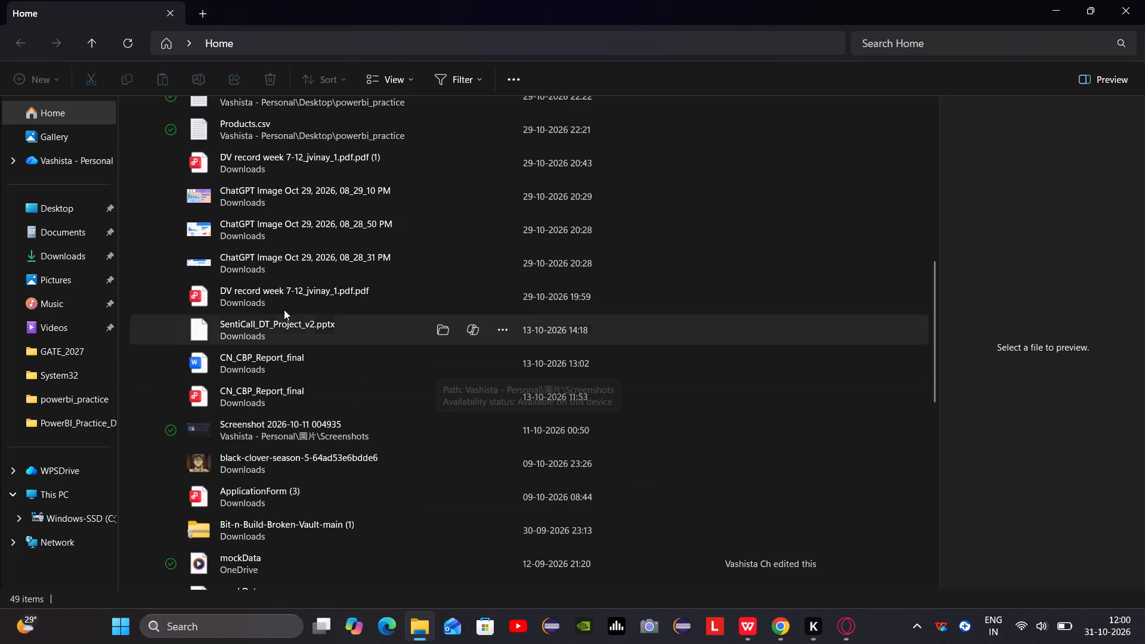
pyautogui.click(261, 375)
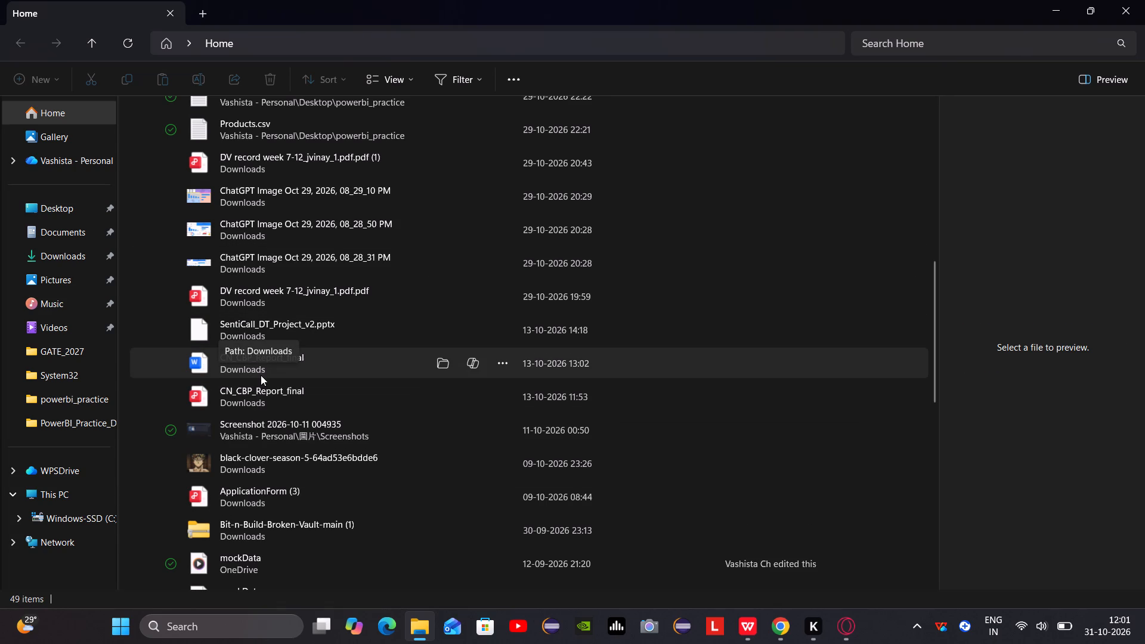
pyautogui.click(261, 374)
pyautogui.click(261, 374)
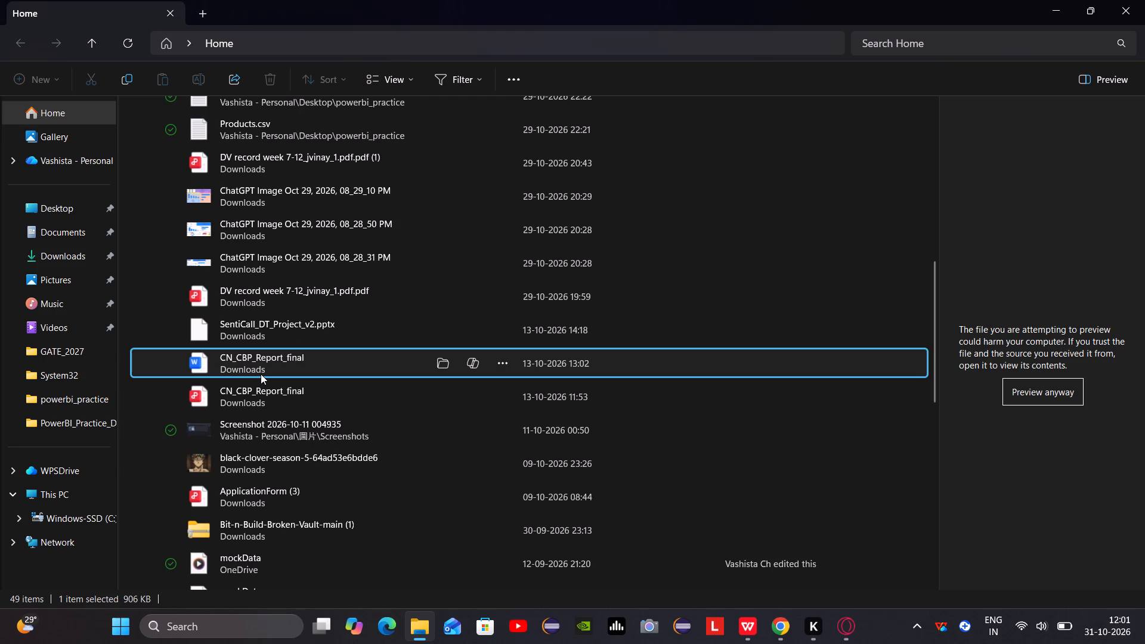
# Open the CN_CBP_Report_final Word document from Downloads and look through its pages to the last one.
pyautogui.doubleClick(261, 374)
pyautogui.doubleClick(256, 363)
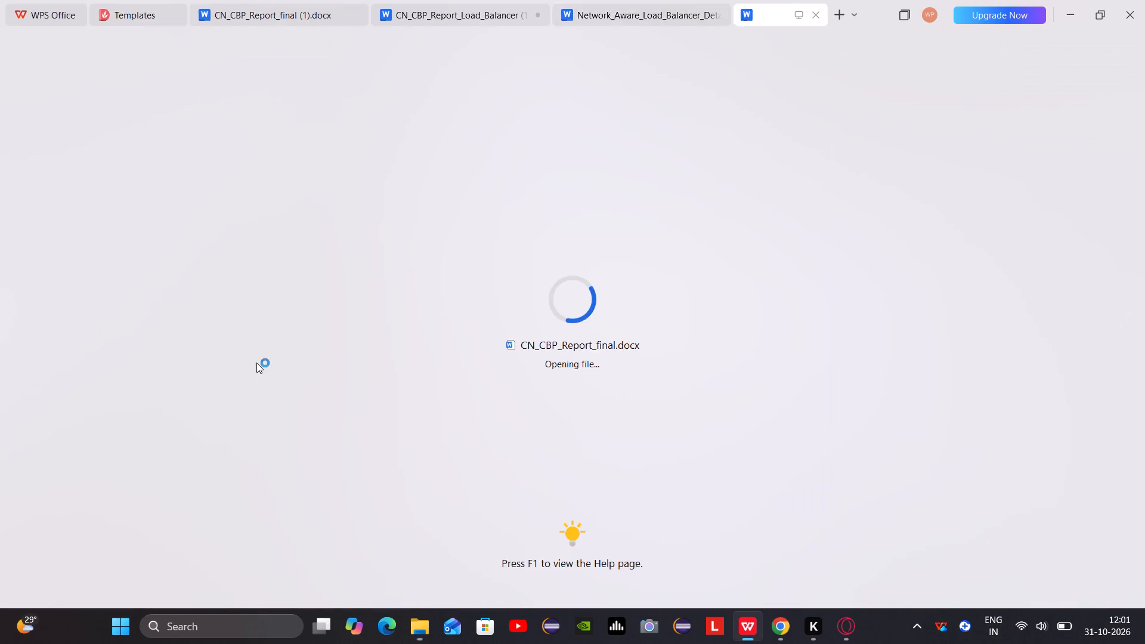
pyautogui.scroll(-8, 364, 381)
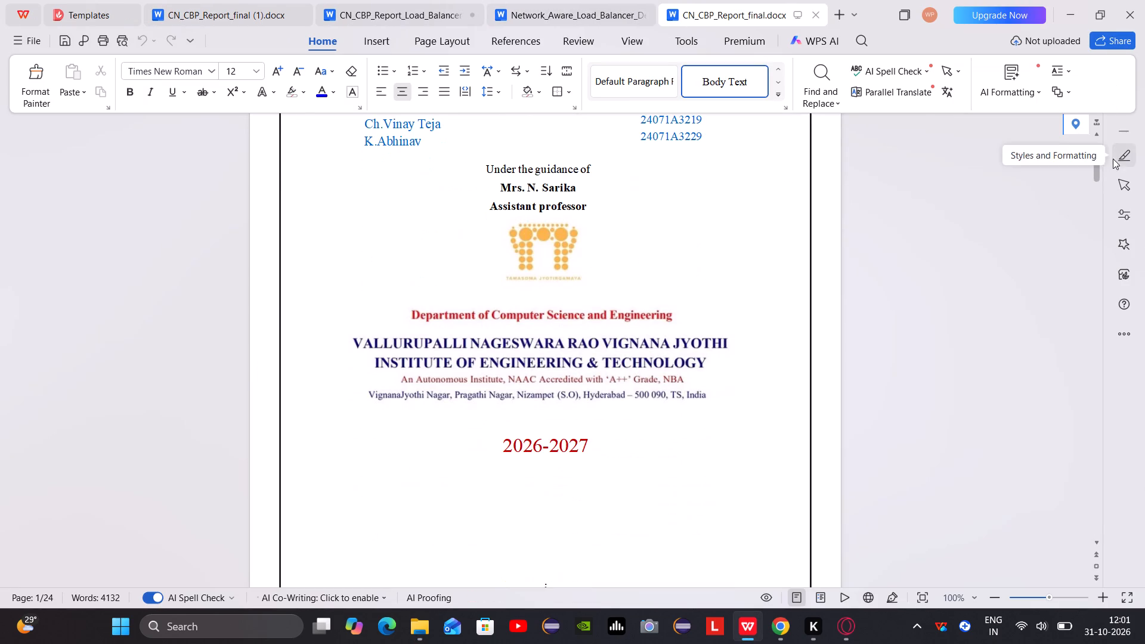
pyautogui.moveTo(1097, 163); pyautogui.dragTo(1109, 256)
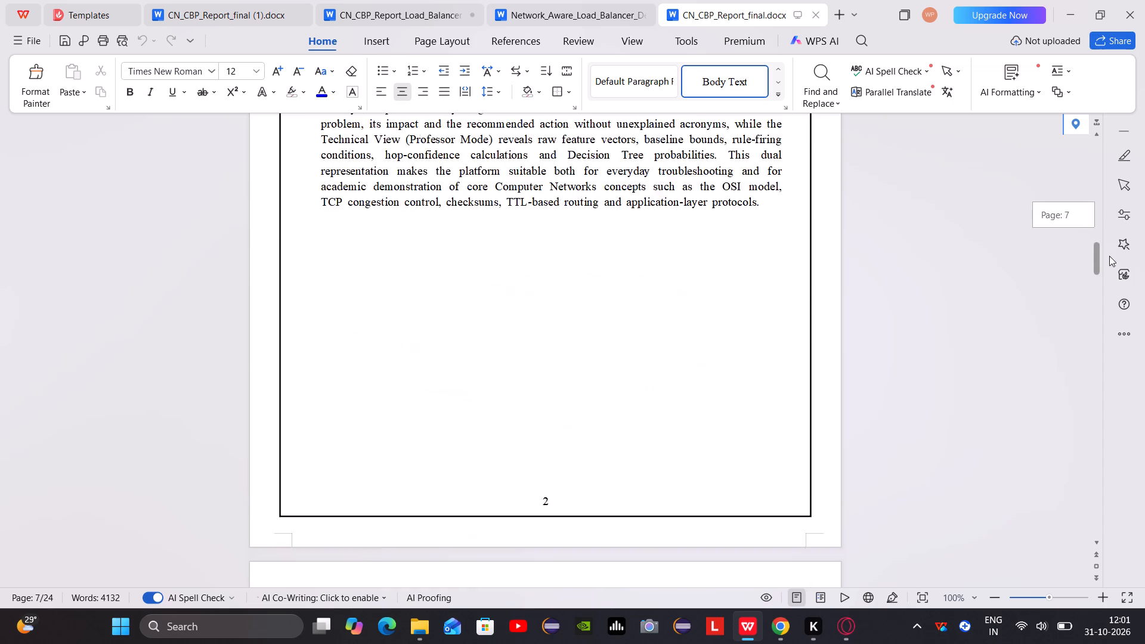
pyautogui.moveTo(1109, 256); pyautogui.dragTo(1110, 286)
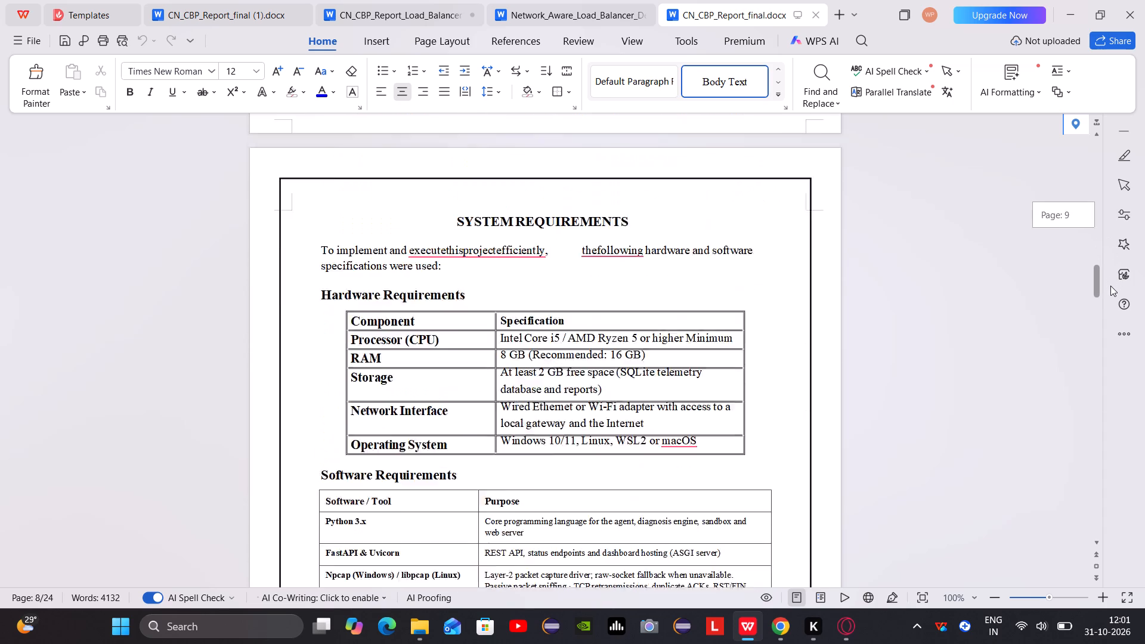
pyautogui.moveTo(1110, 286); pyautogui.dragTo(1144, 643)
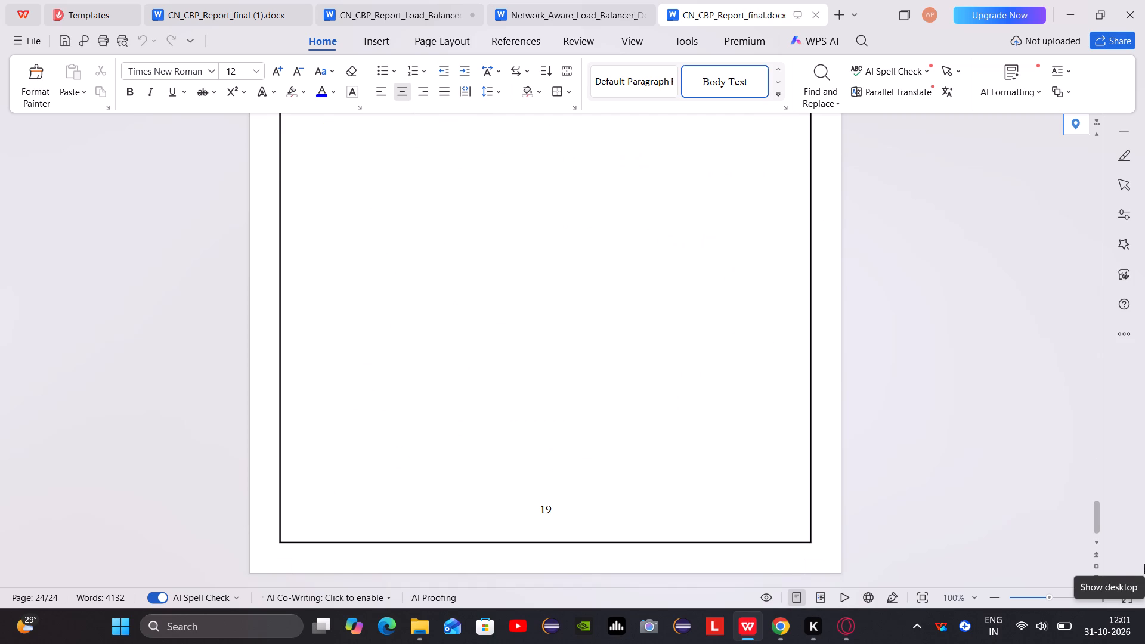
# Switch to Chrome with the CN CBP Teams 26-27 spreadsheet.
pyautogui.click(773, 626)
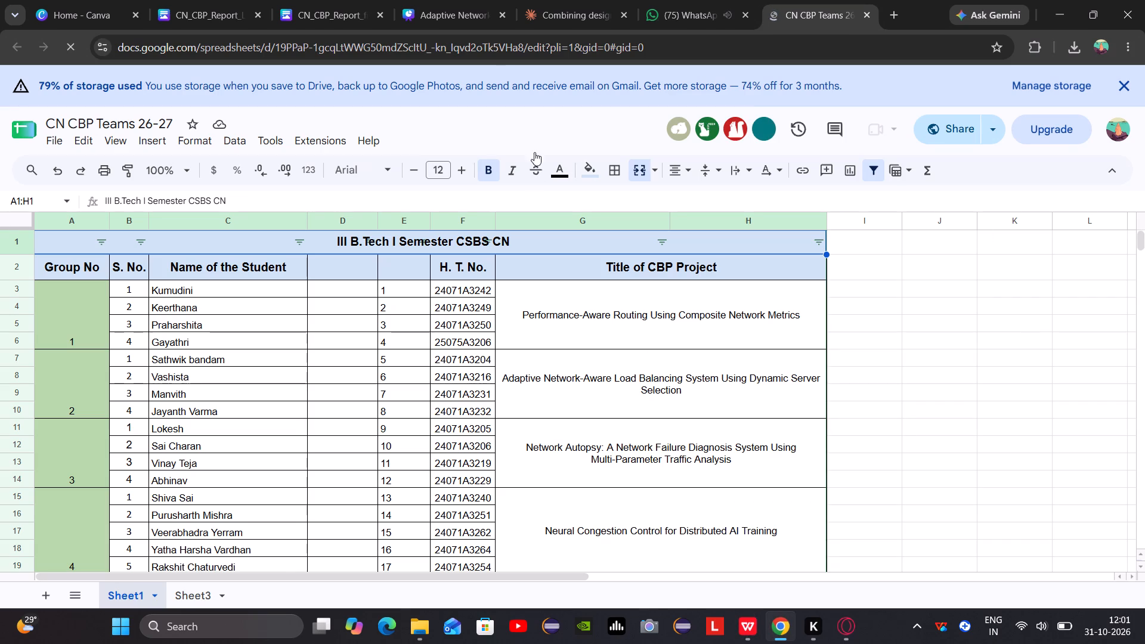